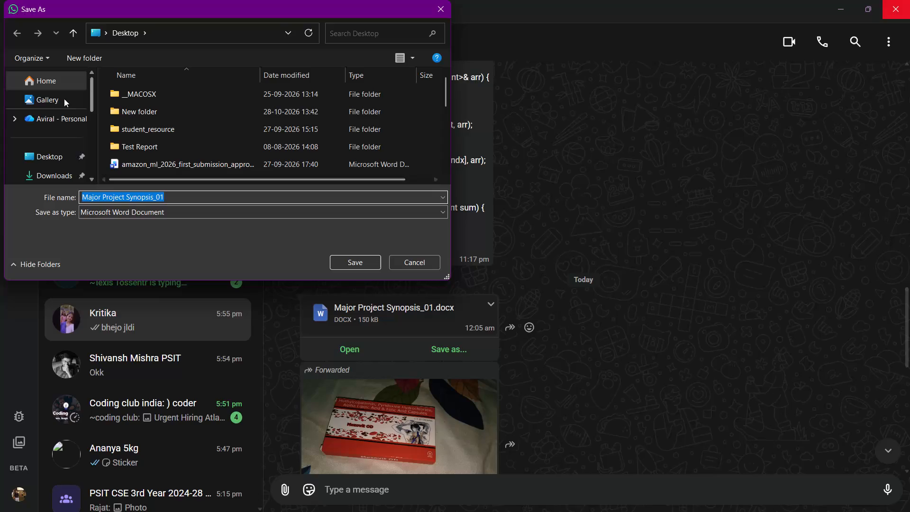
Choose the Desktop folder as the save location for the Word document Major Project Synopsis_01.
left_click(50, 154)
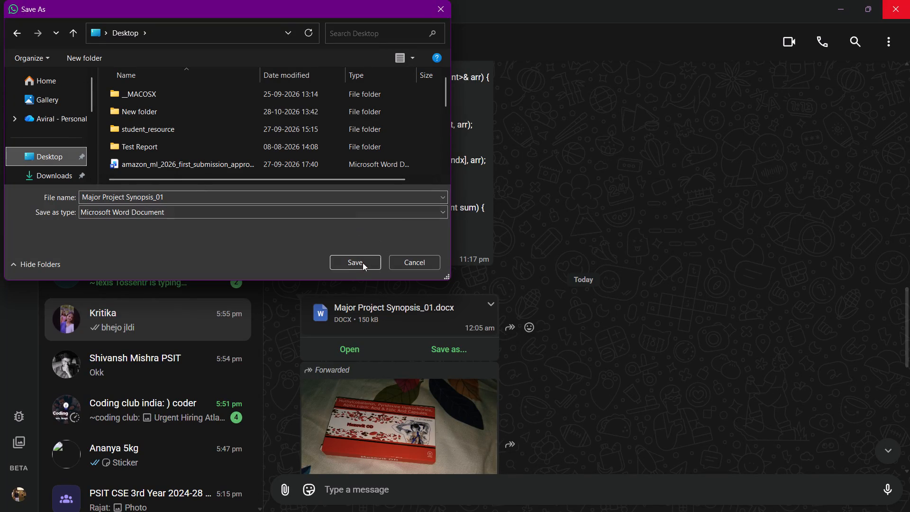
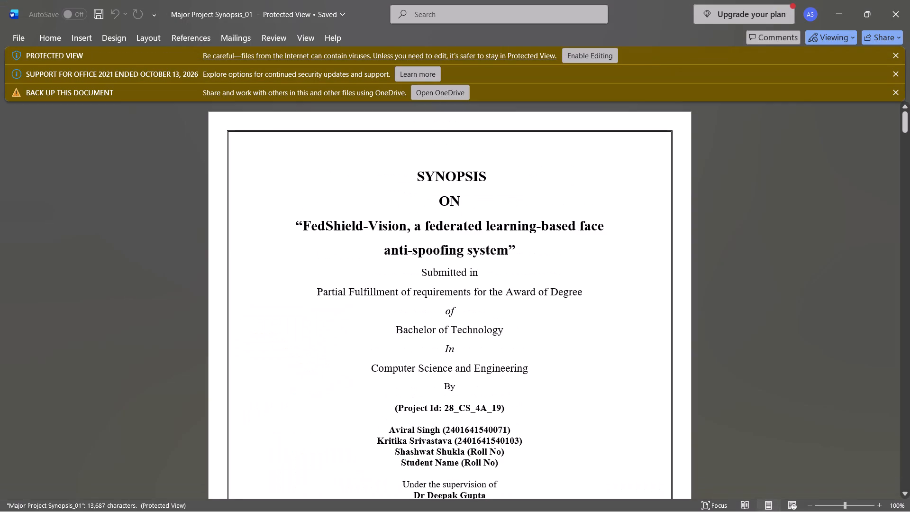
Look over the synopsis title page and enable editing for the protected document.
scroll(558, 375, "down", 1)
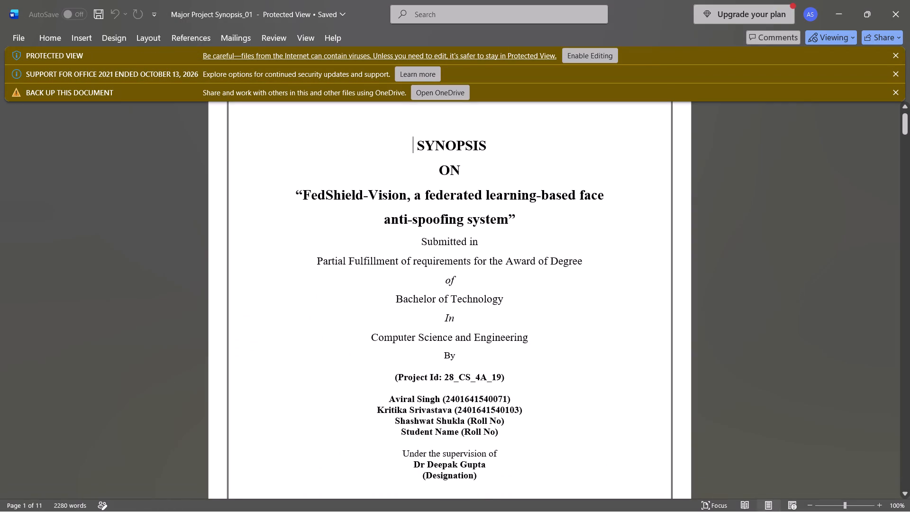
scroll(558, 375, "down", 1)
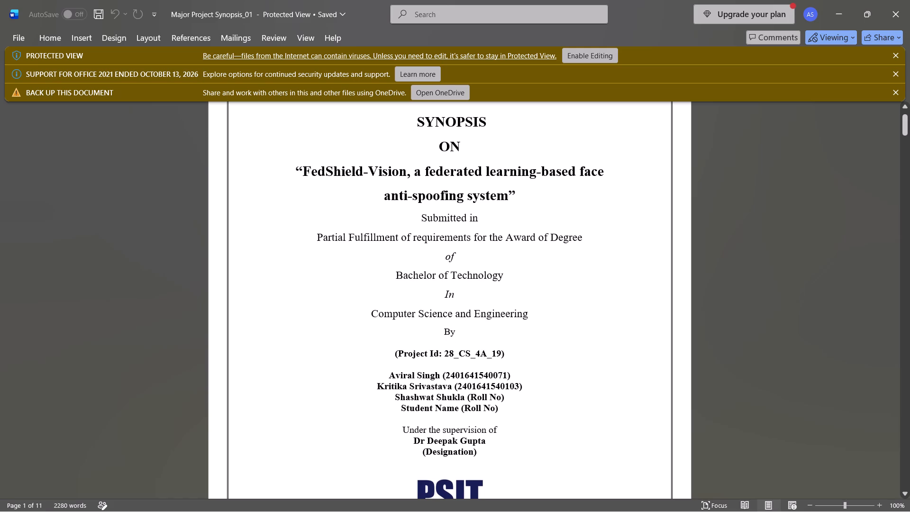
scroll(558, 375, "down", 1)
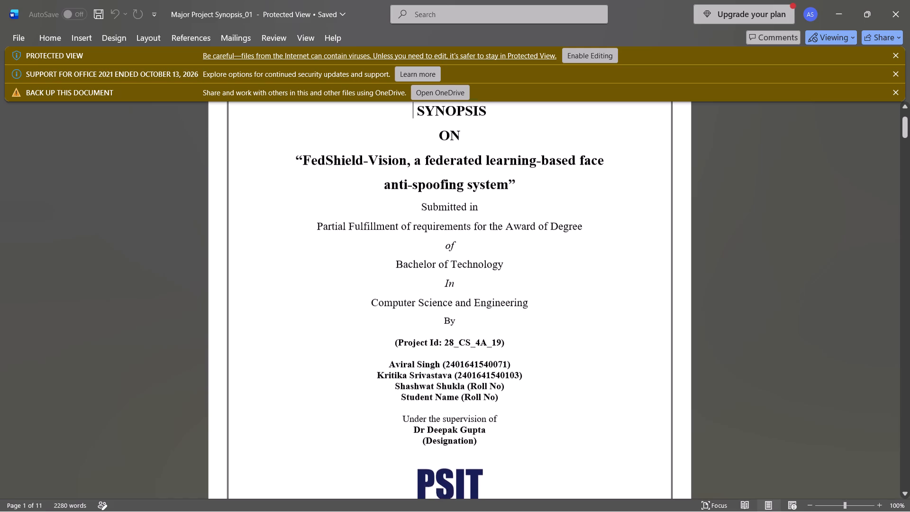
scroll(558, 375, "down", 1)
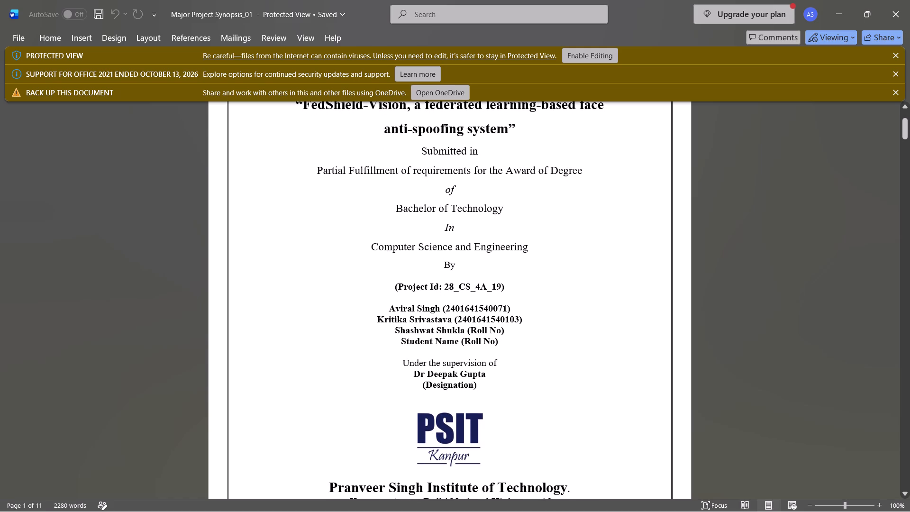
scroll(513, 279, "up", 1)
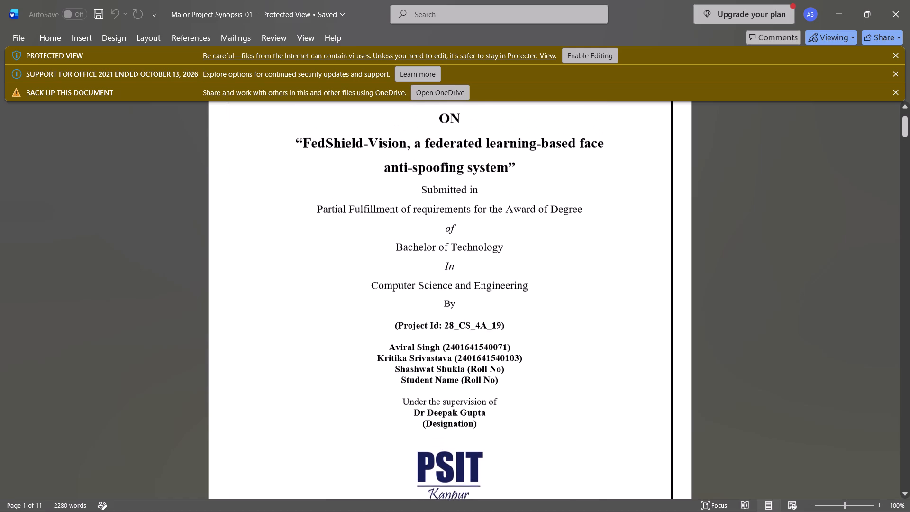
scroll(513, 279, "up", 1)
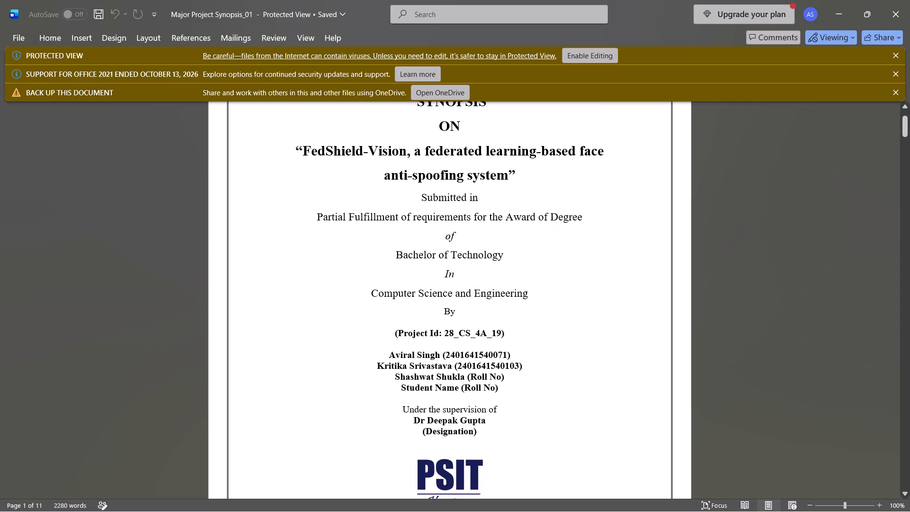
left_click(544, 296)
left_click(574, 59)
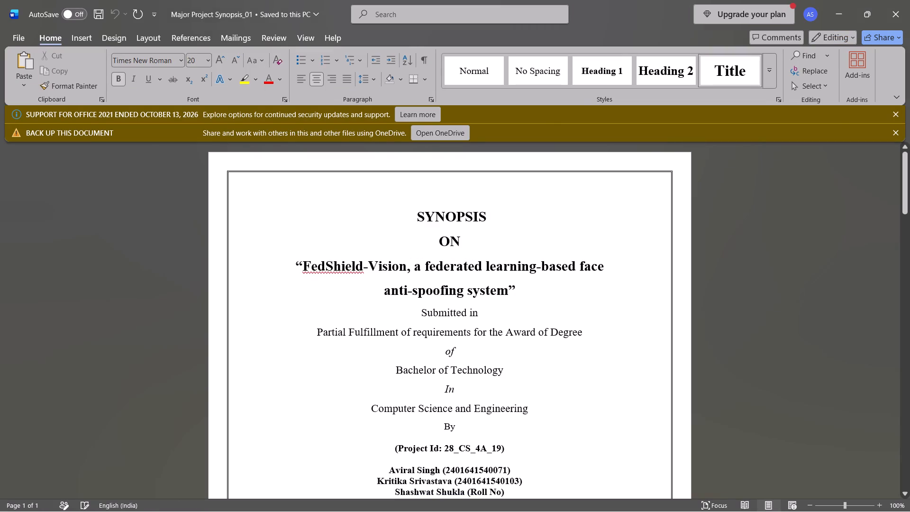
Add "(Data Science)" directly after "Computer Science and Engineering" on the title page.
left_click(541, 409)
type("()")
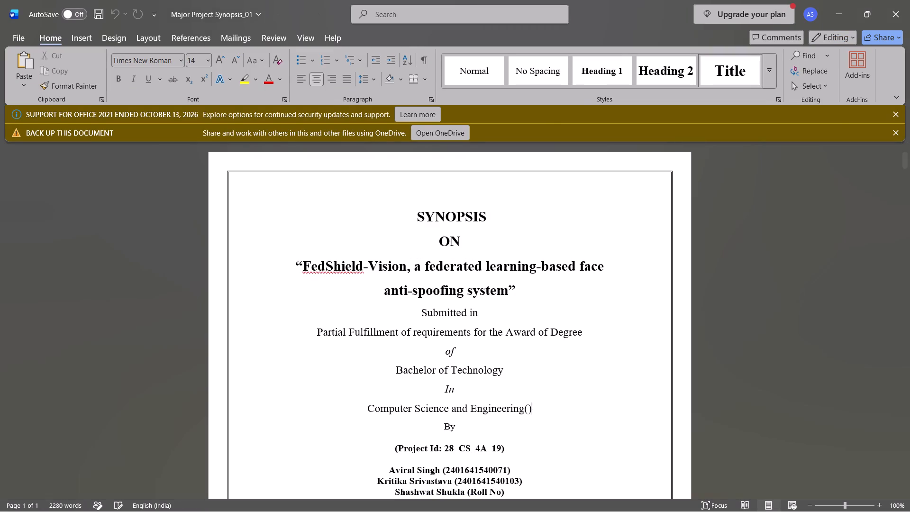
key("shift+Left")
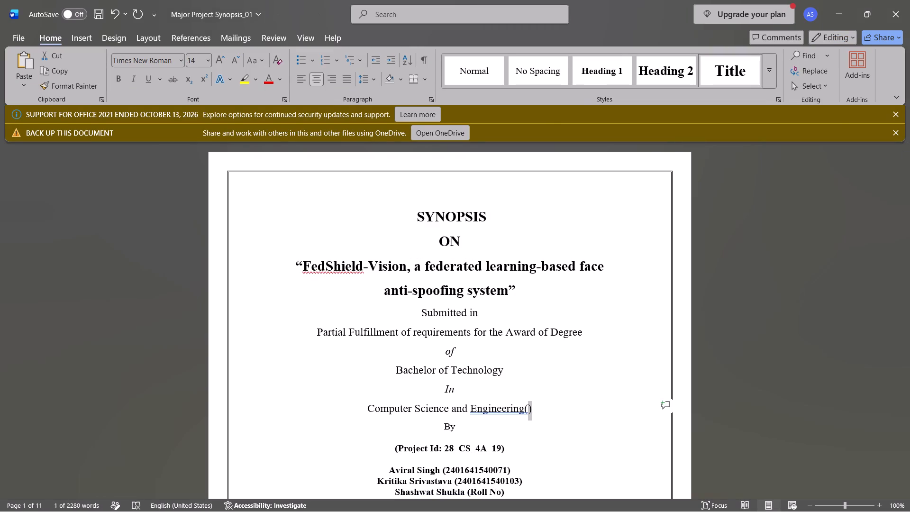
left_click(527, 408)
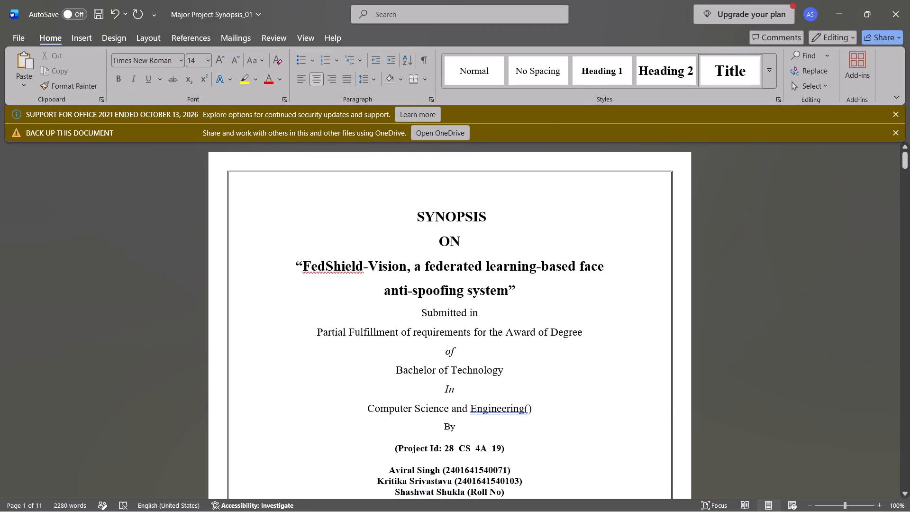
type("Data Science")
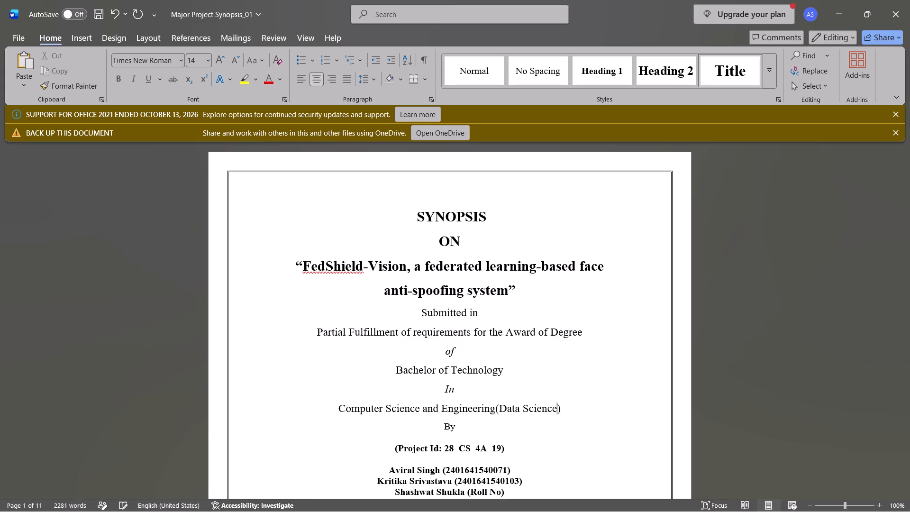
Review the title page's project, student, supervisor and institute details and glance through the Introduction page.
right_click(541, 452)
scroll(541, 452, "down", 1)
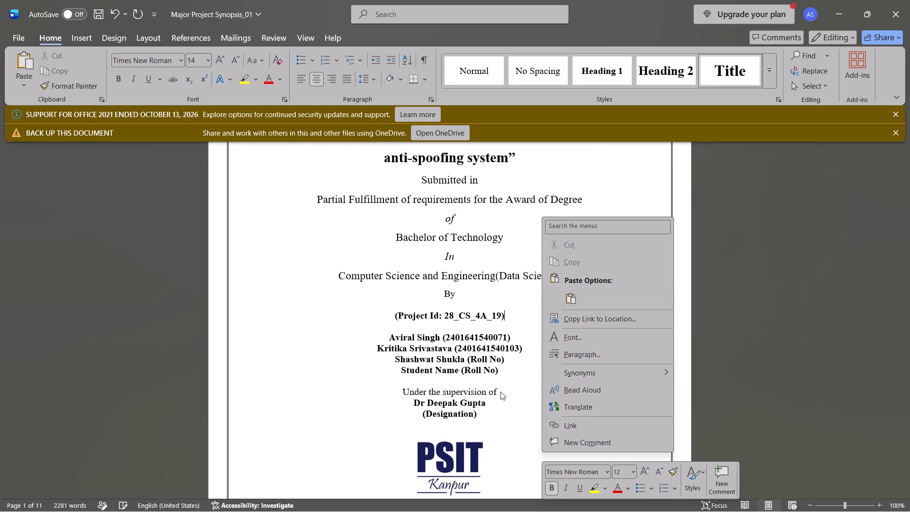
left_click(500, 392)
scroll(500, 392, "down", 1)
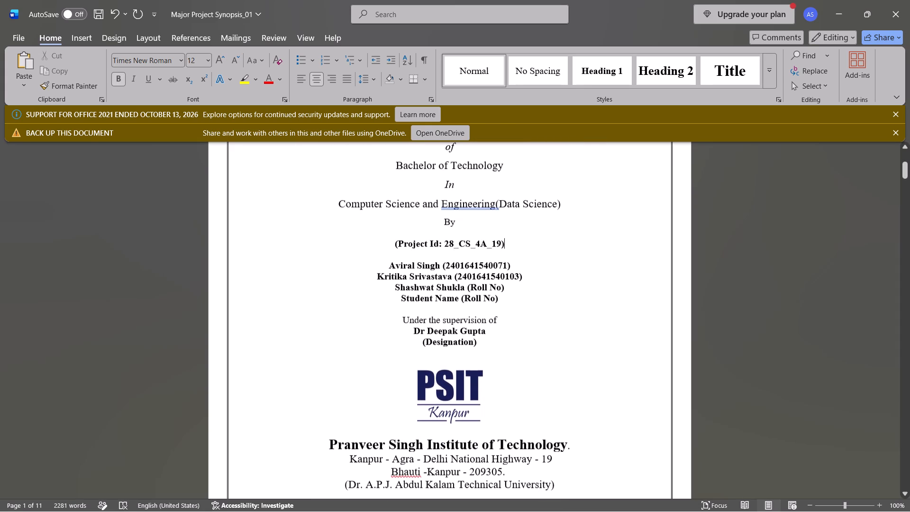
scroll(500, 392, "down", 1)
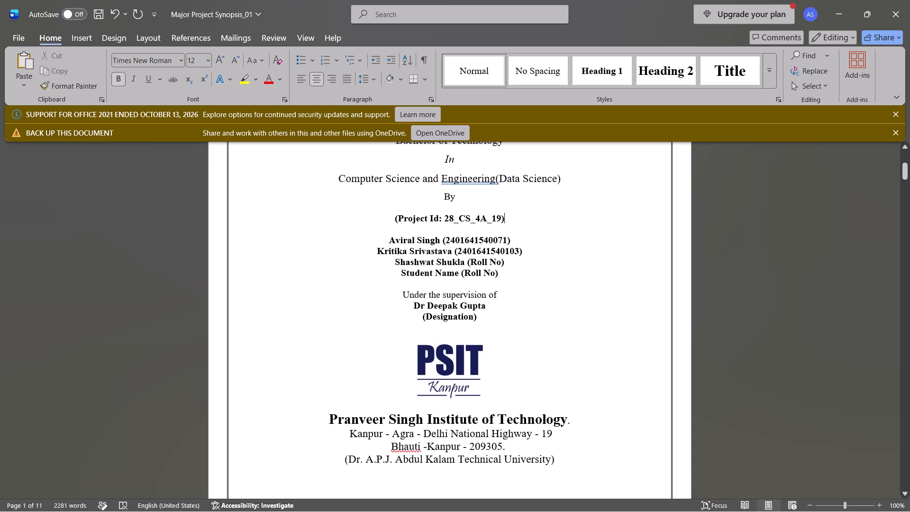
scroll(486, 379, "down", 1)
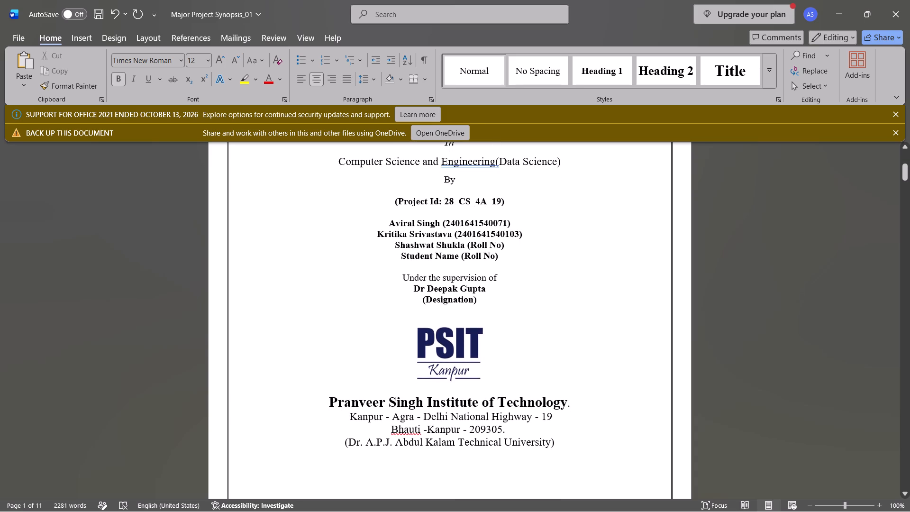
scroll(486, 379, "down", 1)
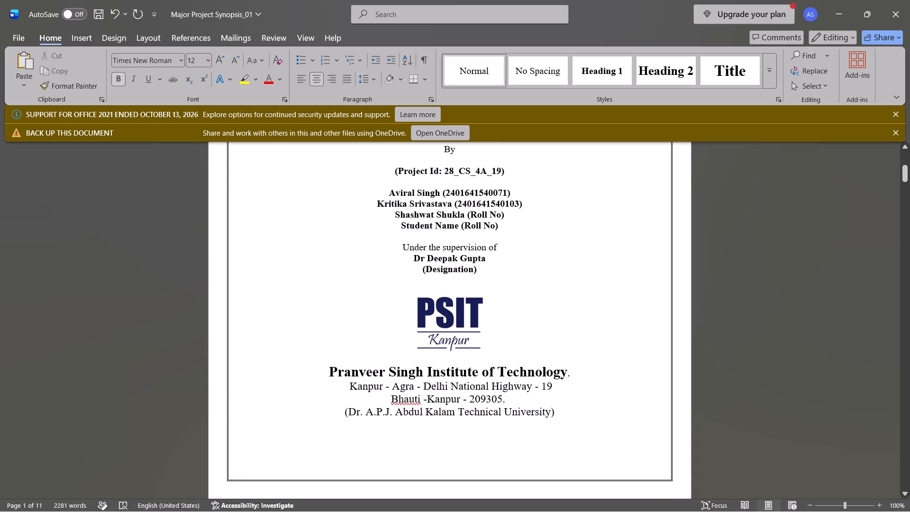
left_click(479, 273)
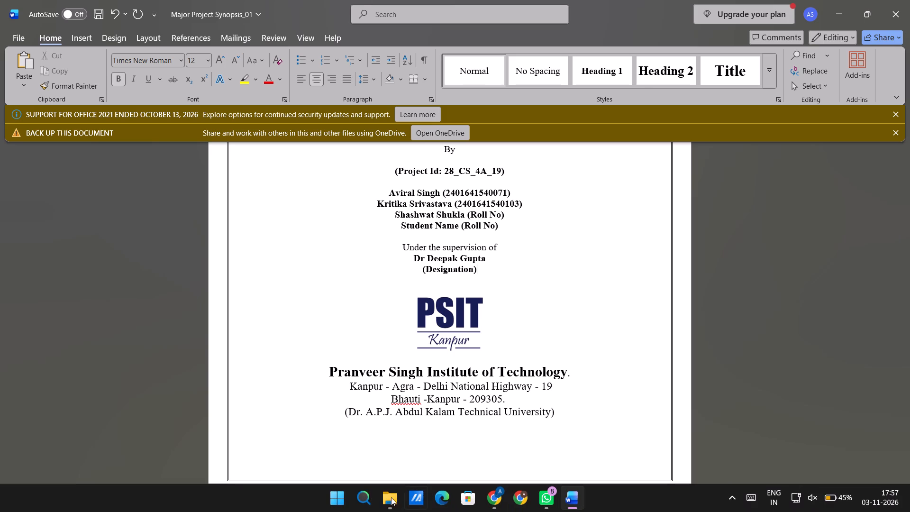
scroll(549, 321, "down", 4)
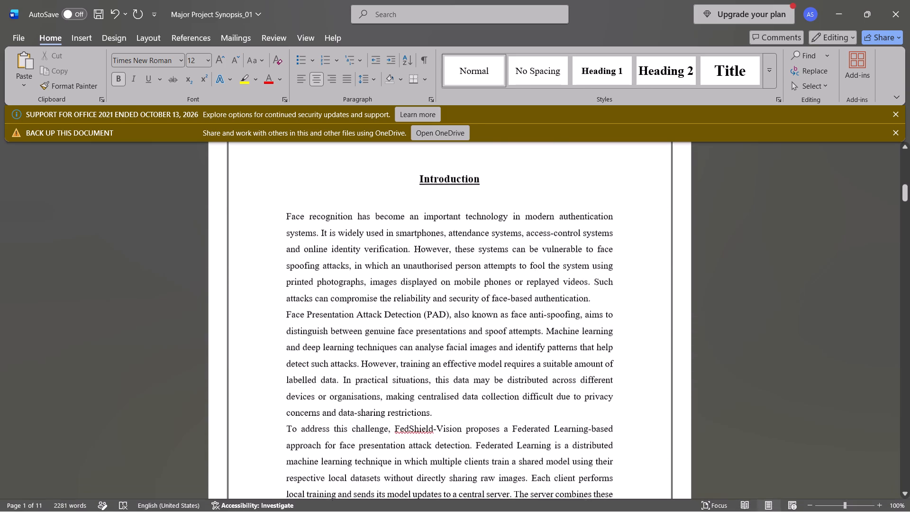
scroll(549, 321, "down", 4)
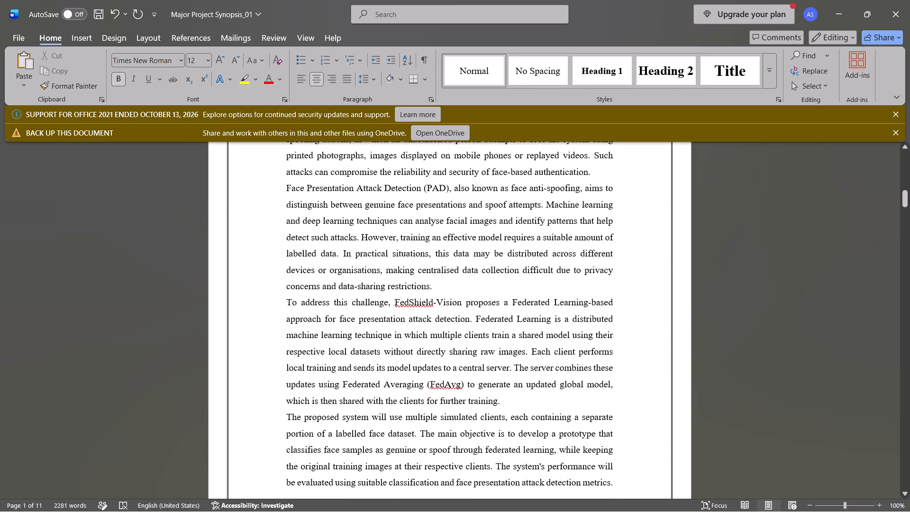
scroll(461, 379, "up", 4)
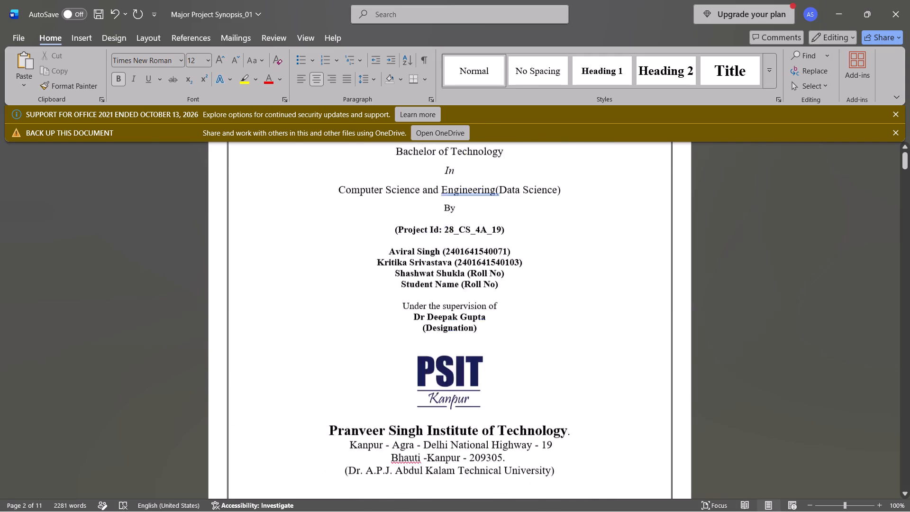
scroll(461, 379, "up", 2)
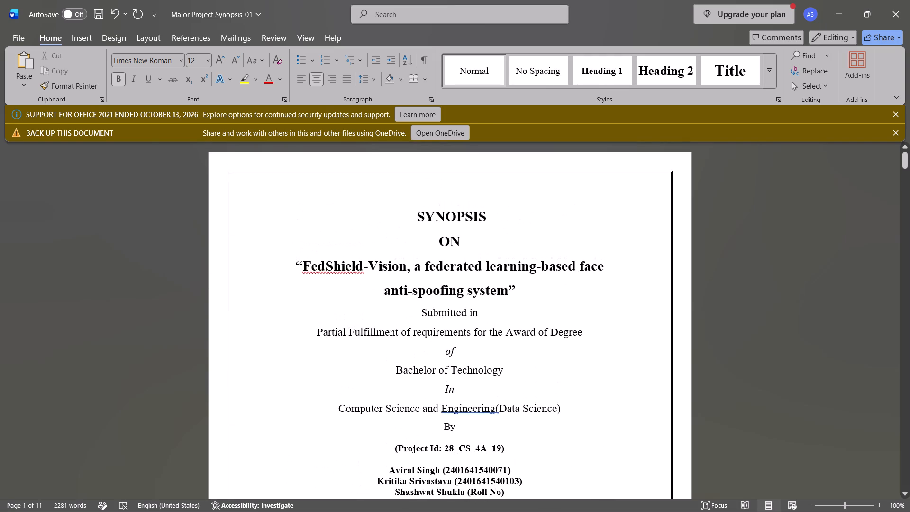
scroll(461, 379, "down", 2)
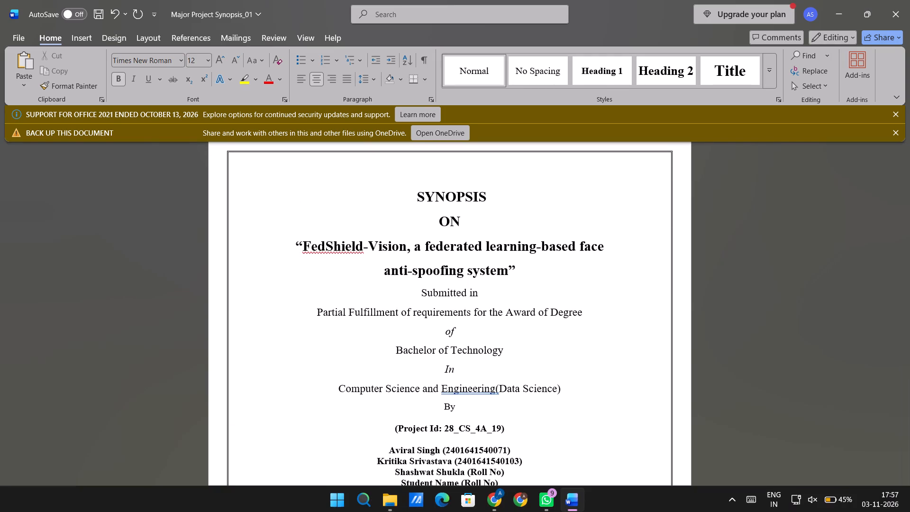
Check the spelling used in the project title by searching Google in Chrome for "shield or sheild", and close the browser.
left_click(524, 498)
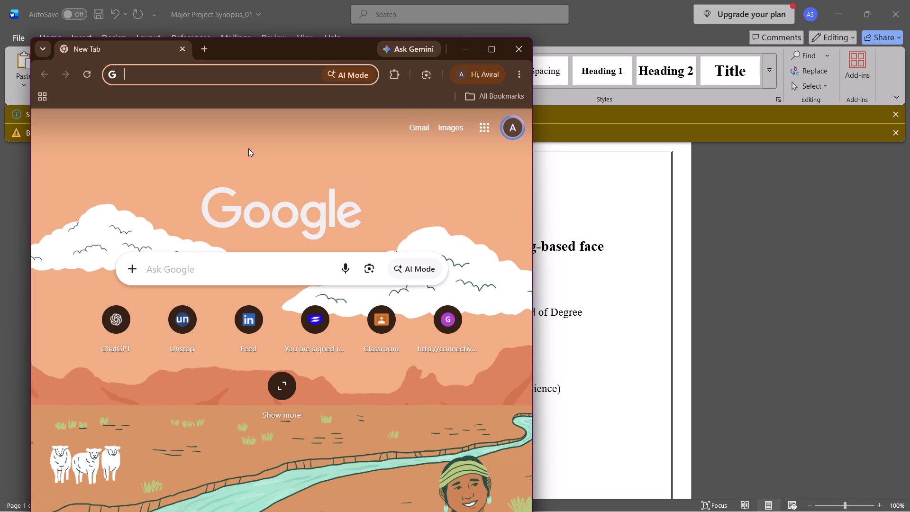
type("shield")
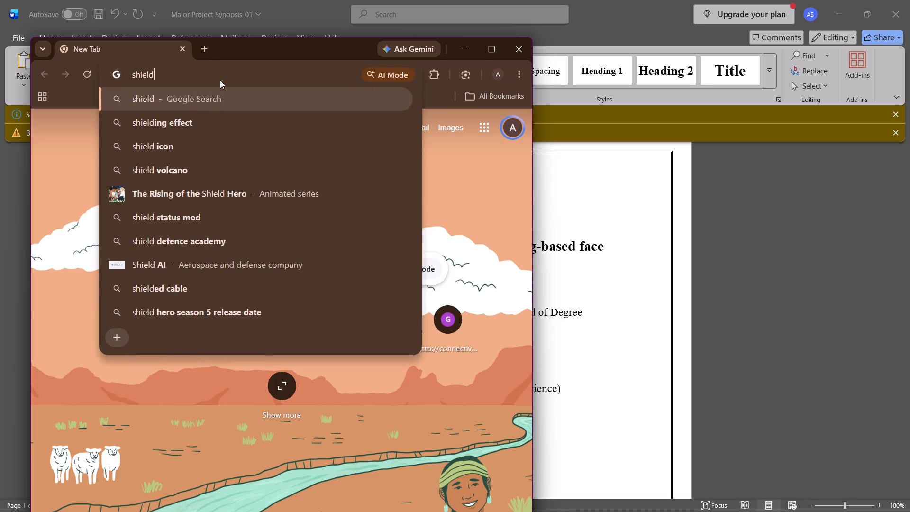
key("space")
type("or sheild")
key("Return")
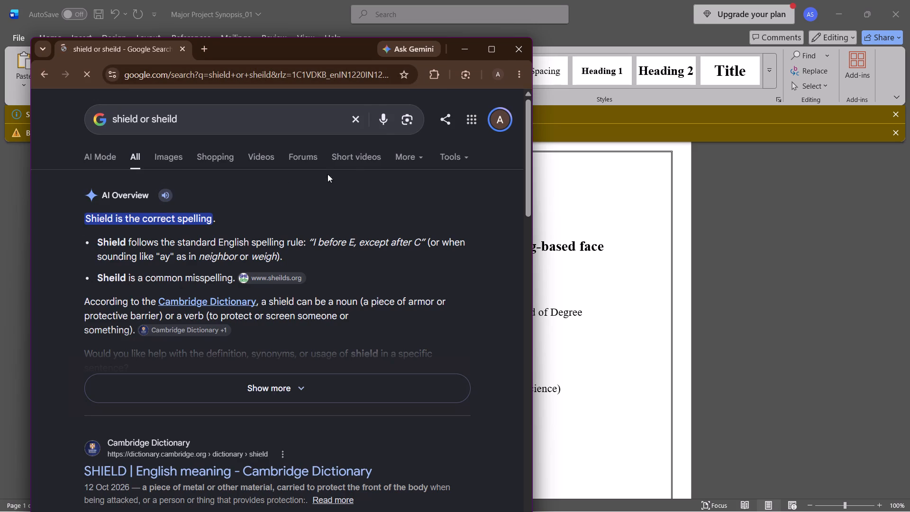
left_click(519, 51)
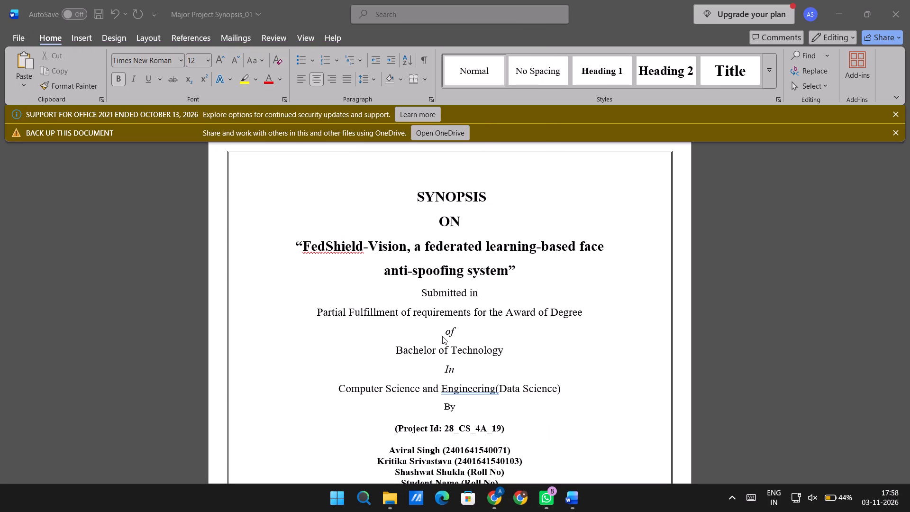
Review the title page details and read through the Introduction to its end.
scroll(442, 336, "down", 2)
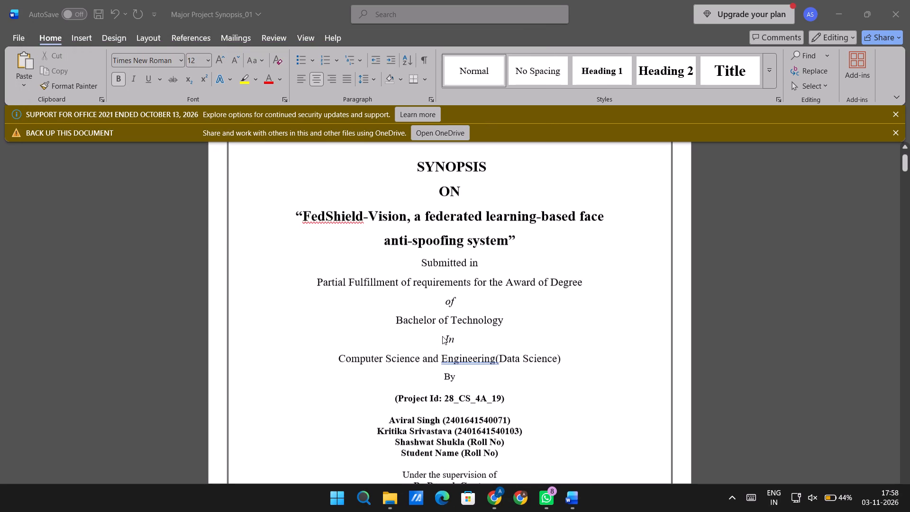
scroll(442, 336, "down", 2)
scroll(442, 336, "left", 1)
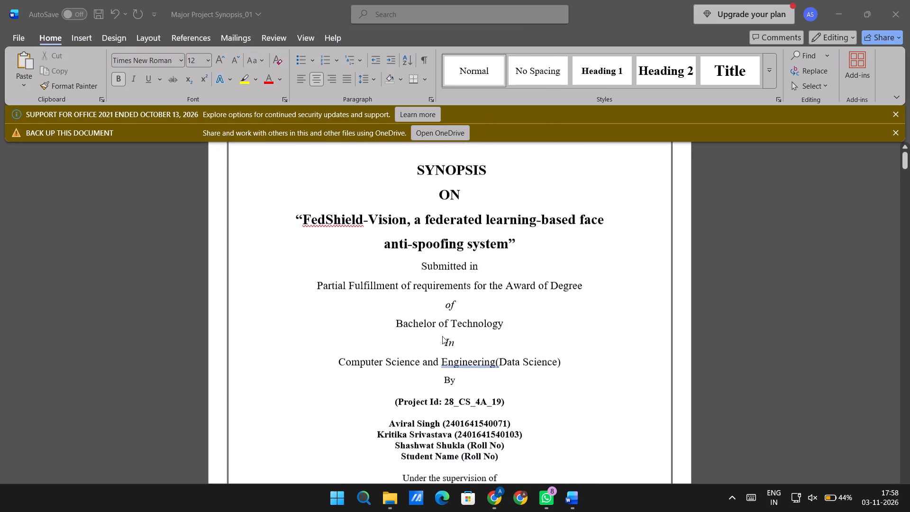
scroll(442, 336, "left", 1)
scroll(442, 336, "down", 2)
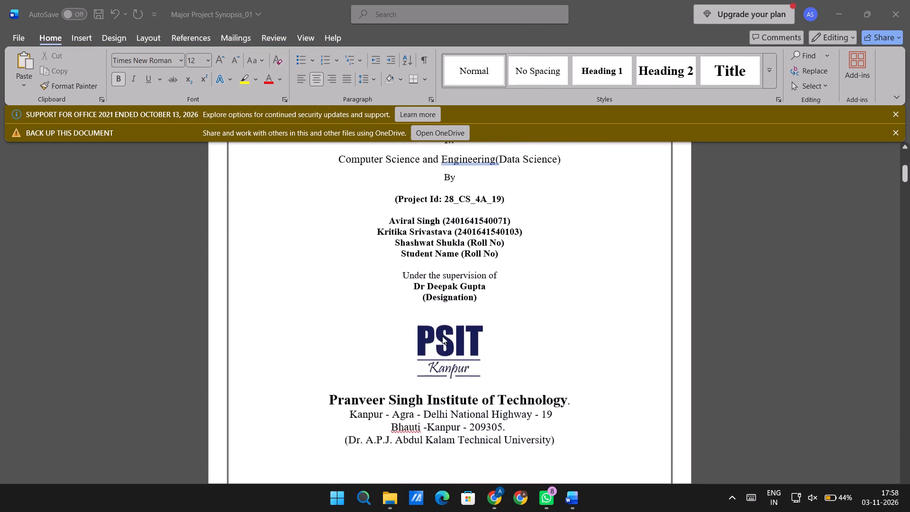
scroll(442, 336, "down", 4)
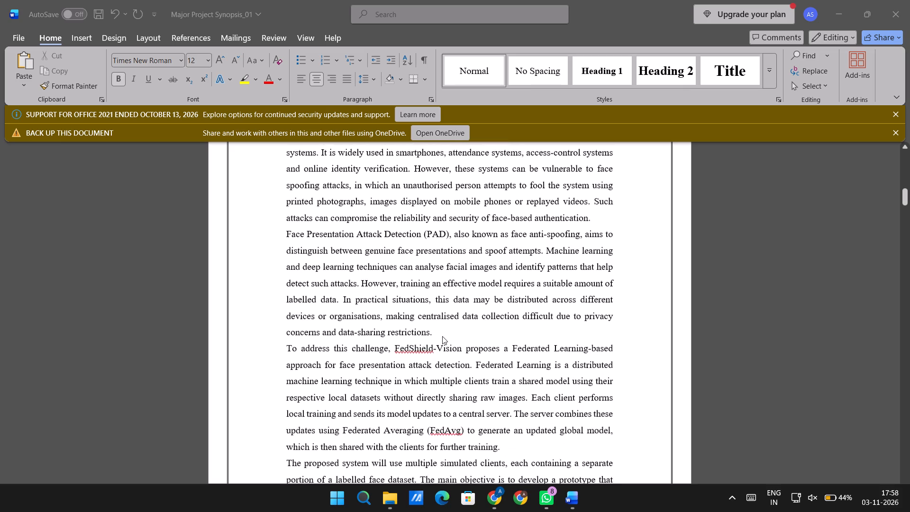
scroll(442, 336, "down", 2)
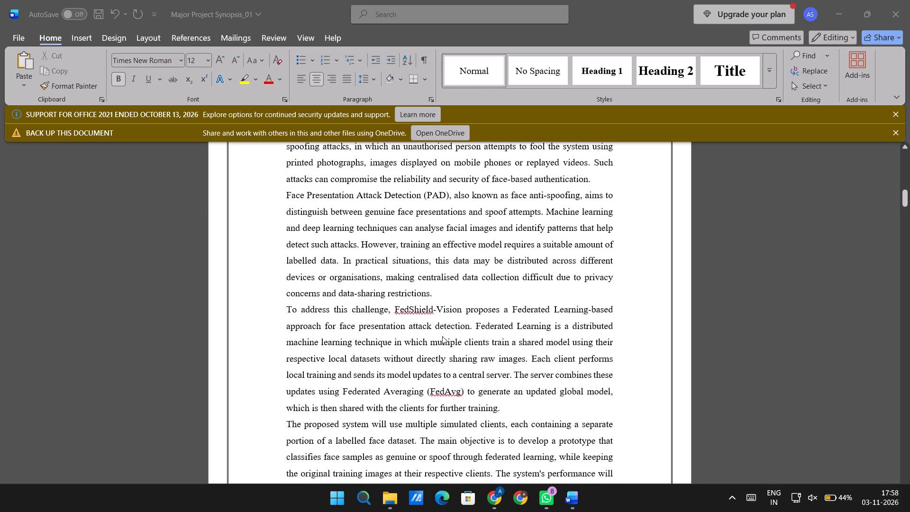
scroll(442, 336, "down", 1)
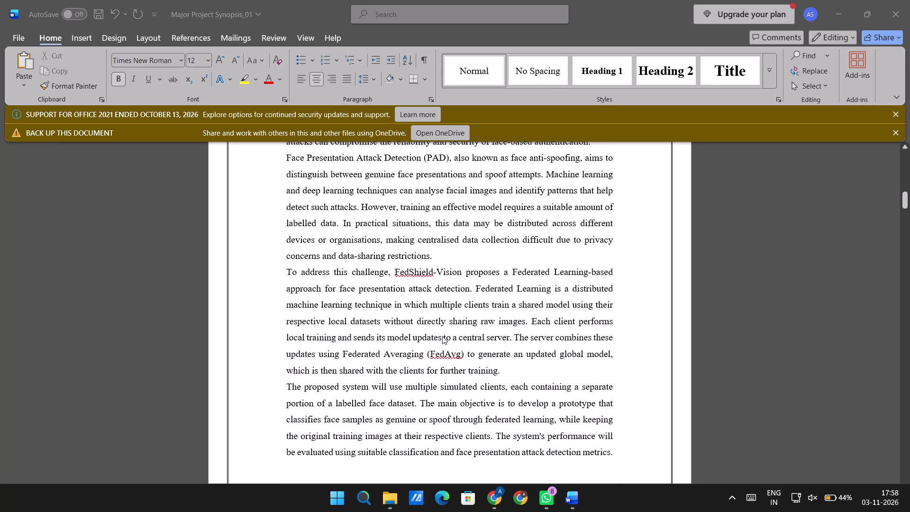
scroll(442, 336, "down", 2)
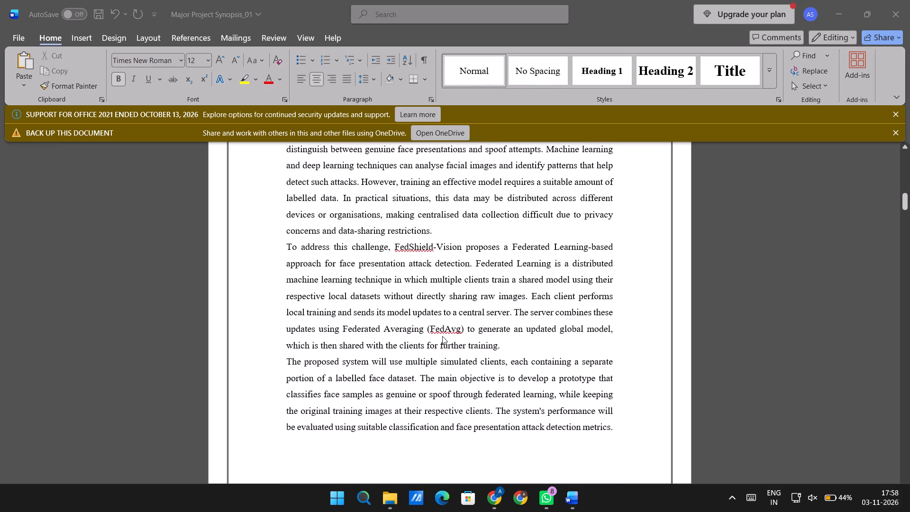
scroll(442, 336, "down", 3)
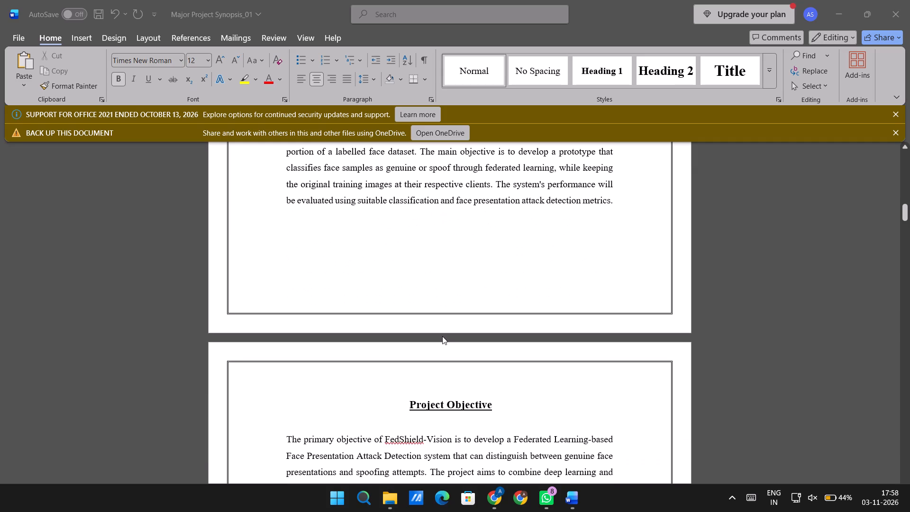
Skim the Project Objective and Literature Survey sections, and examine the headings of the Feasibility Study section.
scroll(442, 336, "down", 6)
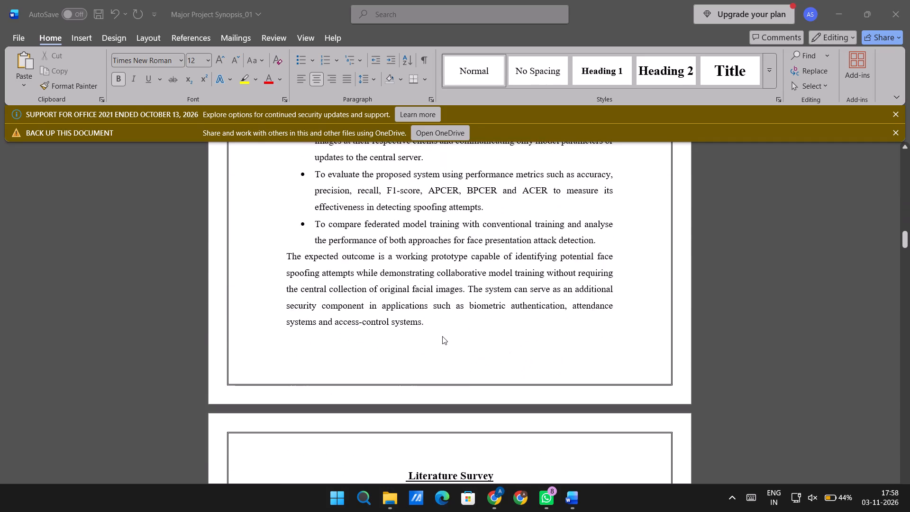
scroll(442, 336, "down", 2)
scroll(442, 336, "up", 1)
scroll(442, 336, "down", 1)
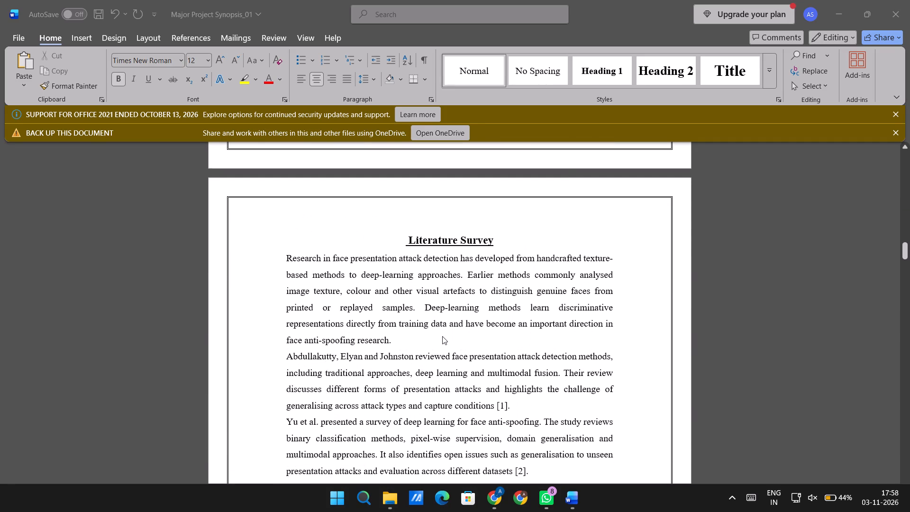
scroll(442, 336, "down", 4)
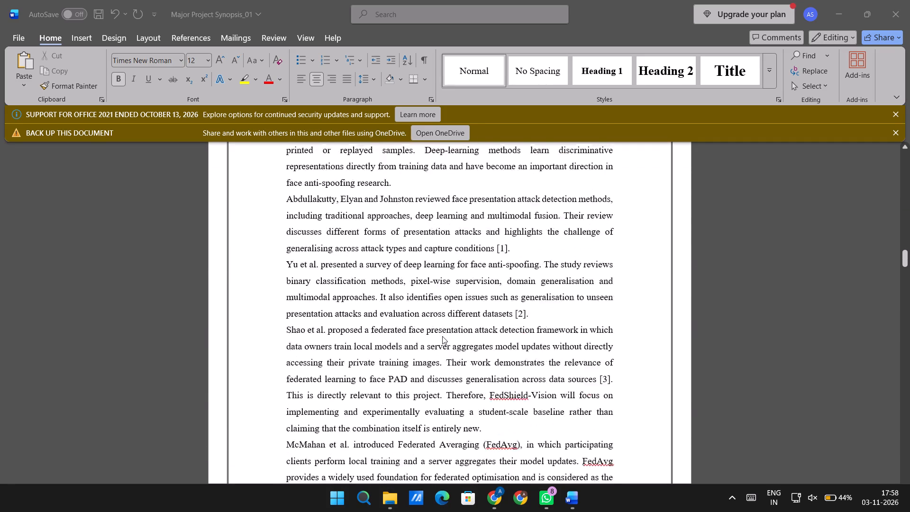
scroll(442, 336, "down", 5)
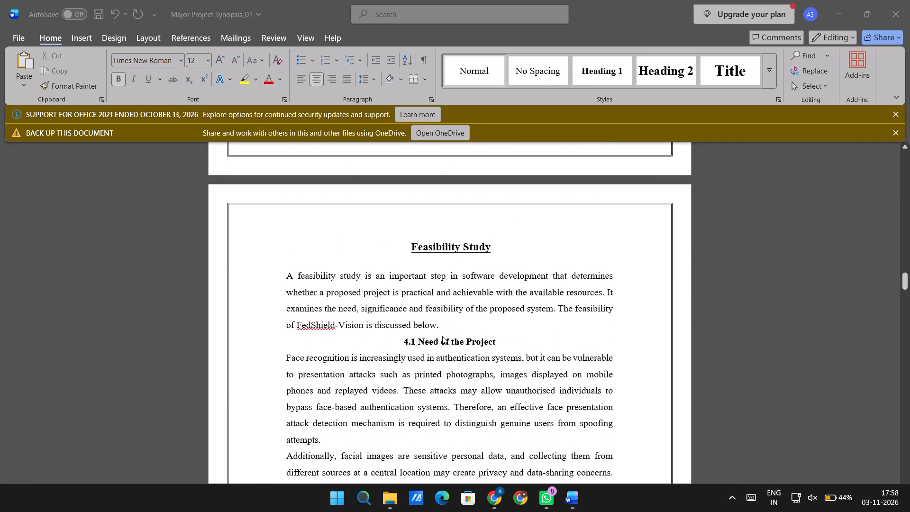
scroll(442, 336, "down", 3)
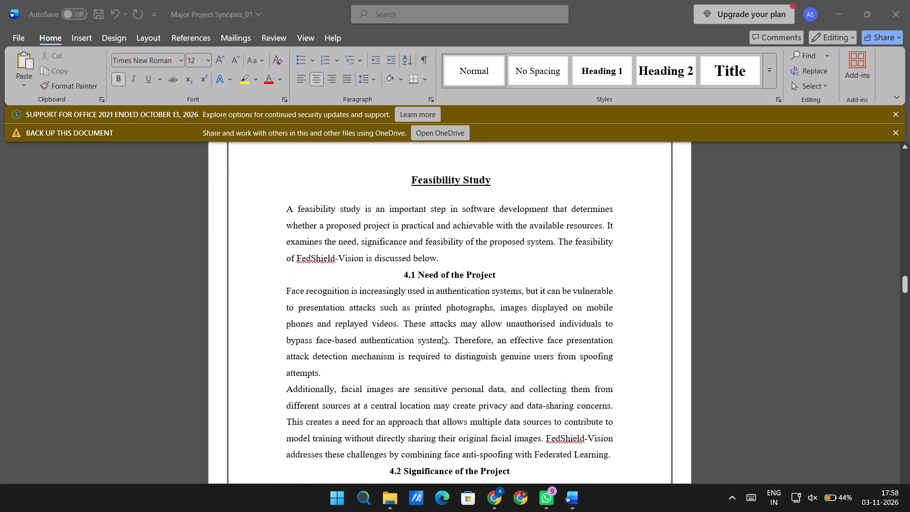
scroll(442, 336, "down", 1)
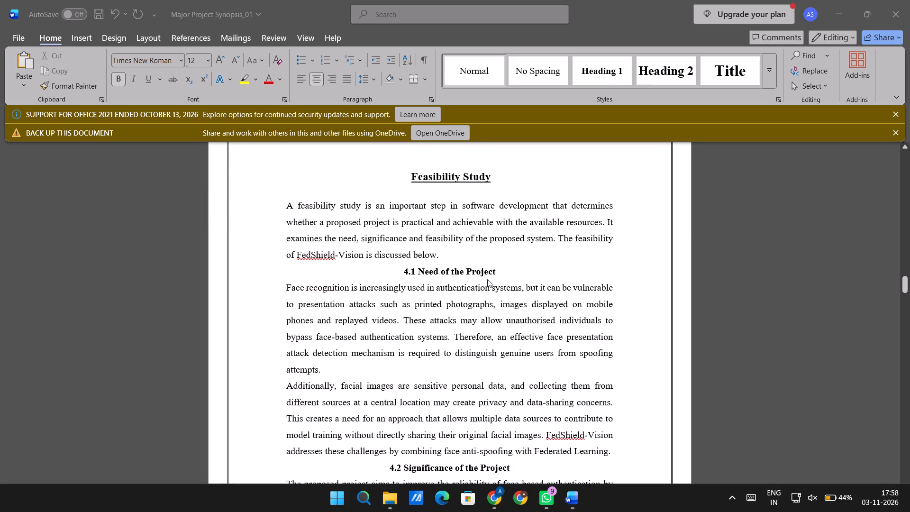
Underline the "4.1 Need of the Project" heading in the Feasibility Study section.
left_click(500, 270)
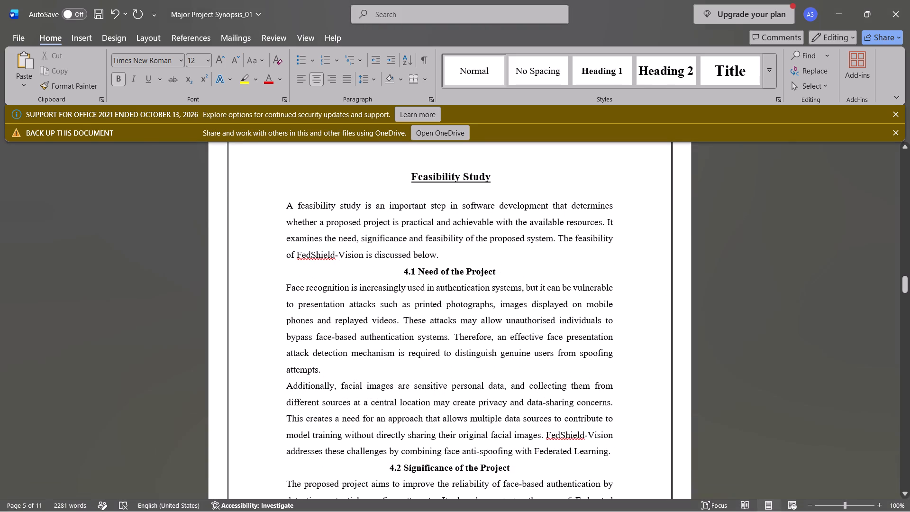
left_click(498, 270)
left_click_drag(498, 270, 420, 271)
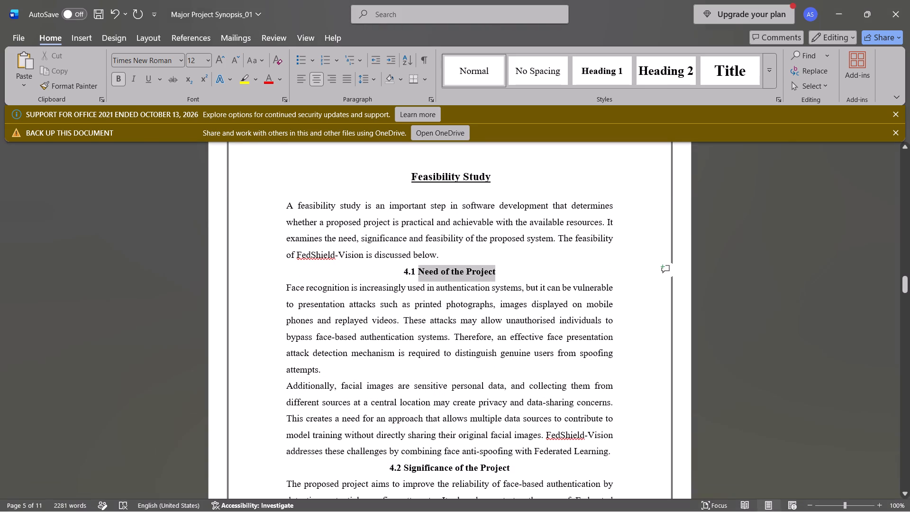
left_click_drag(420, 271, 403, 269)
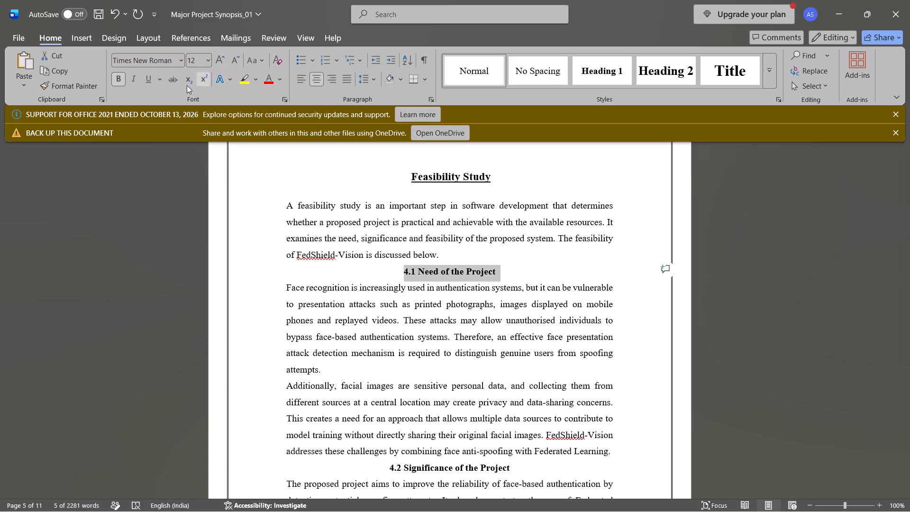
left_click(145, 81)
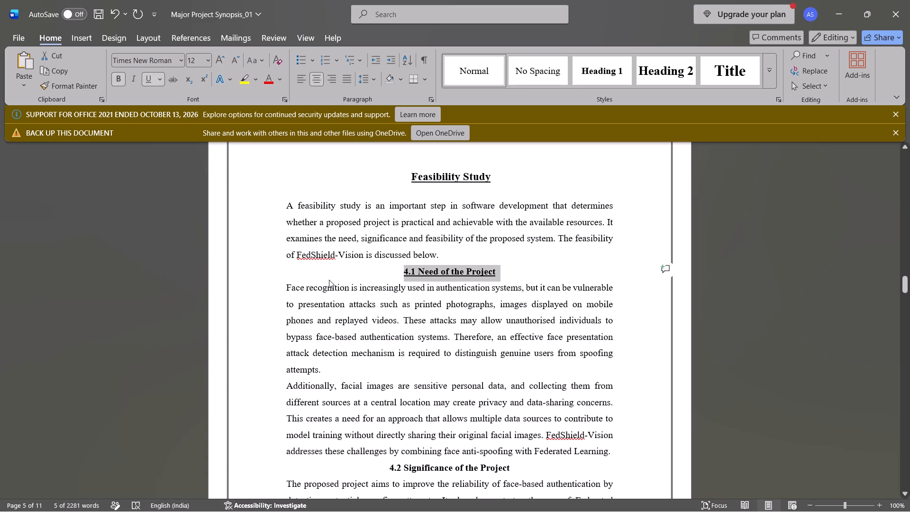
left_click(329, 280)
Check the "Feasibility Study" title's font size and set the "4.1 Need of the Project" heading to size 14.
left_click(443, 179)
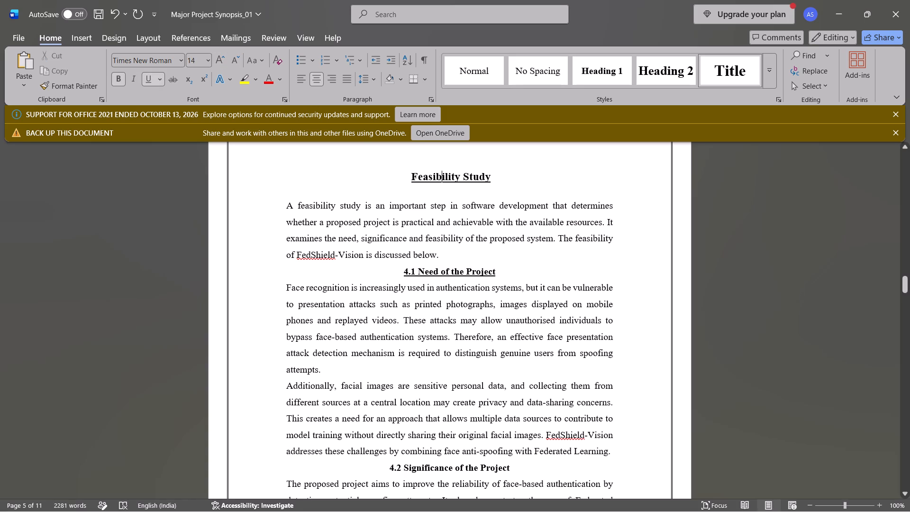
left_click(454, 272)
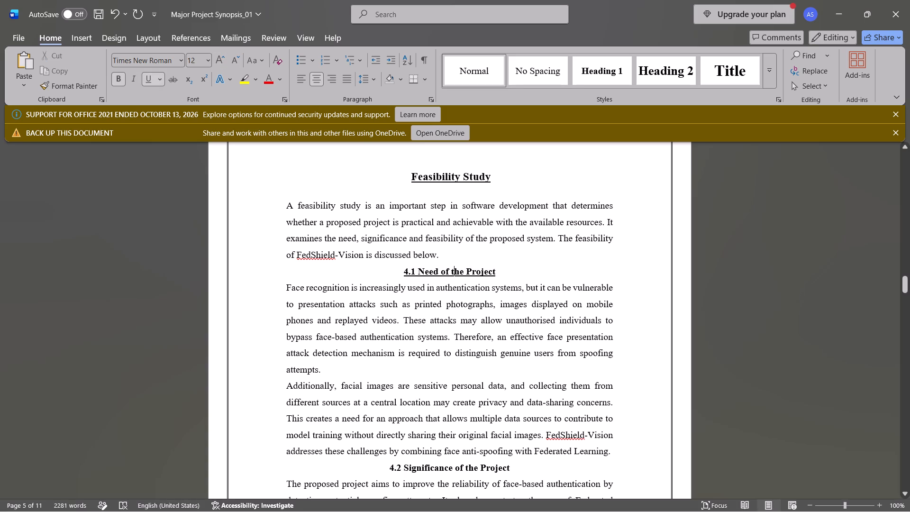
left_click_drag(499, 269, 393, 271)
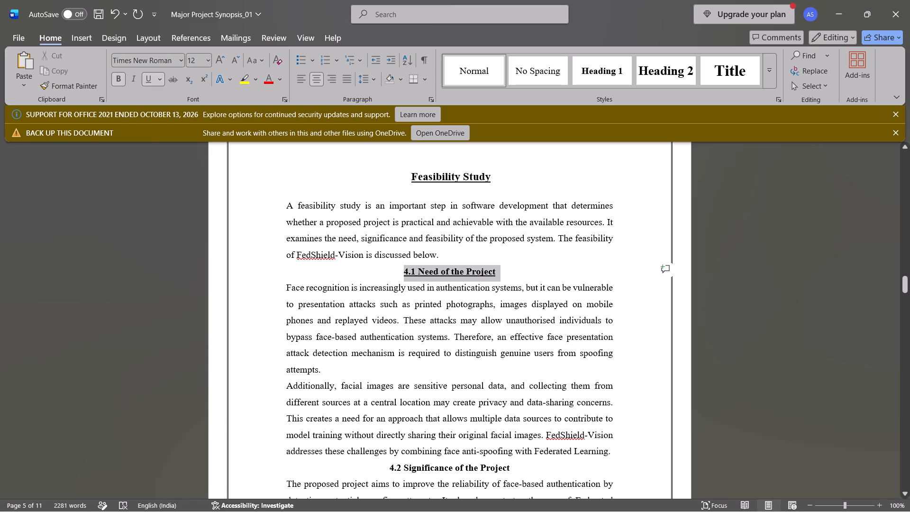
left_click_drag(393, 271, 392, 271)
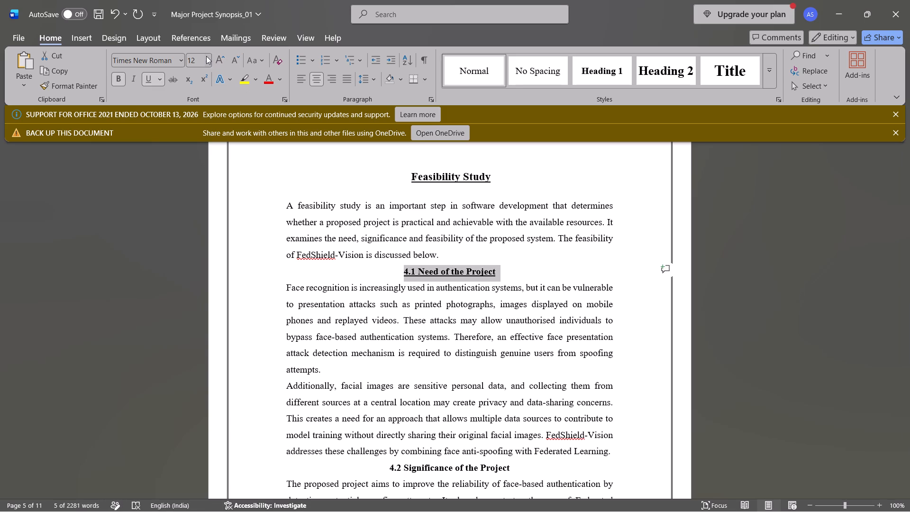
left_click(206, 56)
left_click(198, 145)
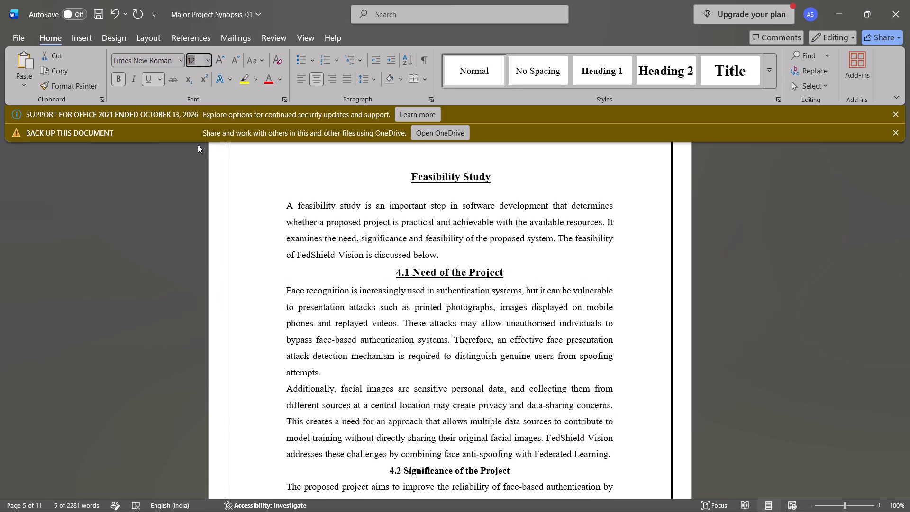
left_click(548, 311)
Insert a blank line above the "4.1 Need of the Project" heading.
scroll(506, 392, "down", 1)
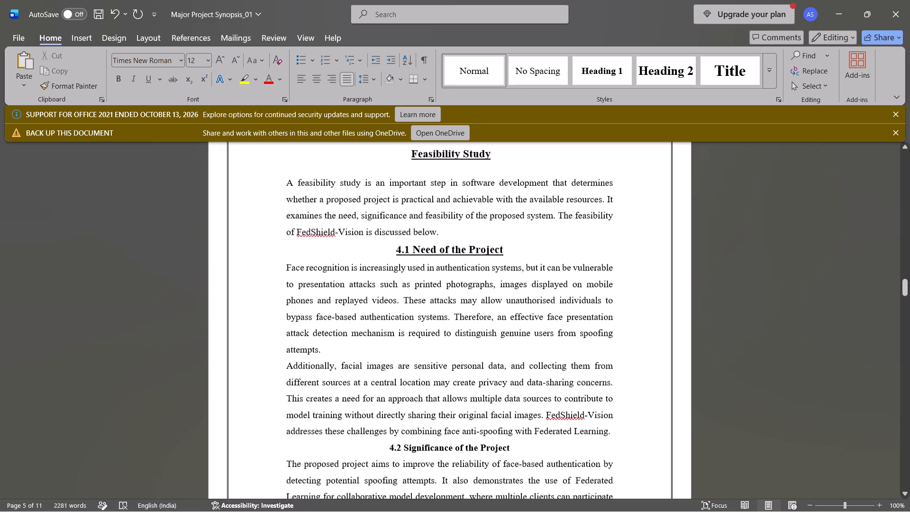
scroll(506, 392, "down", 2)
left_click(391, 203)
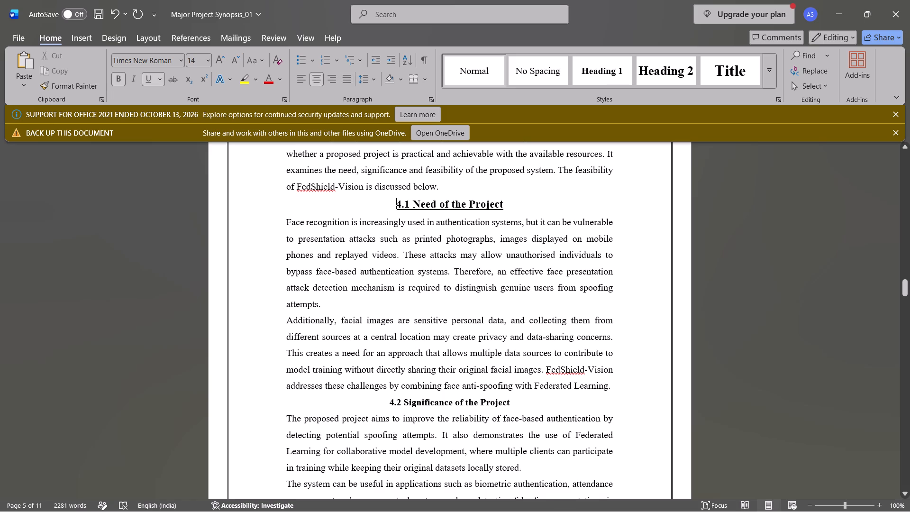
key("Return")
Set the "4.2 Significance of the Project" heading to font size 14.
scroll(391, 203, "down", 1)
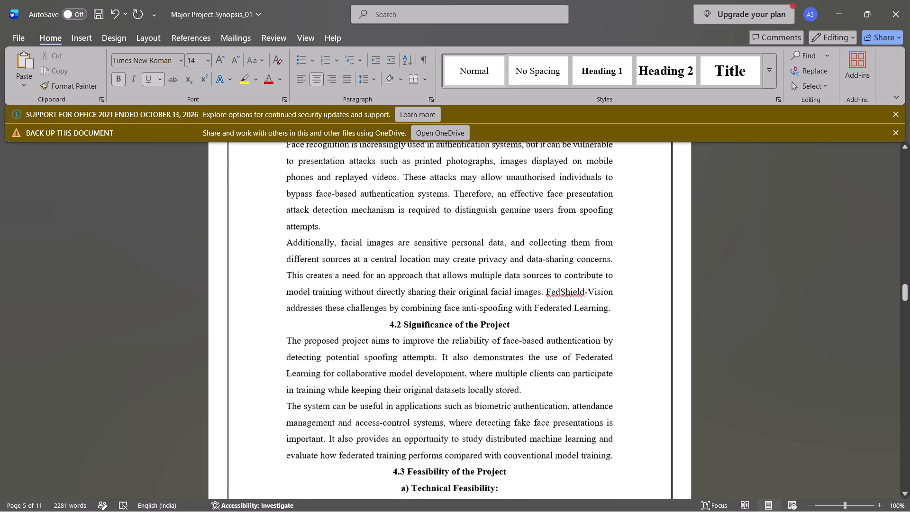
scroll(391, 203, "down", 1)
left_click_drag(524, 320, 445, 329)
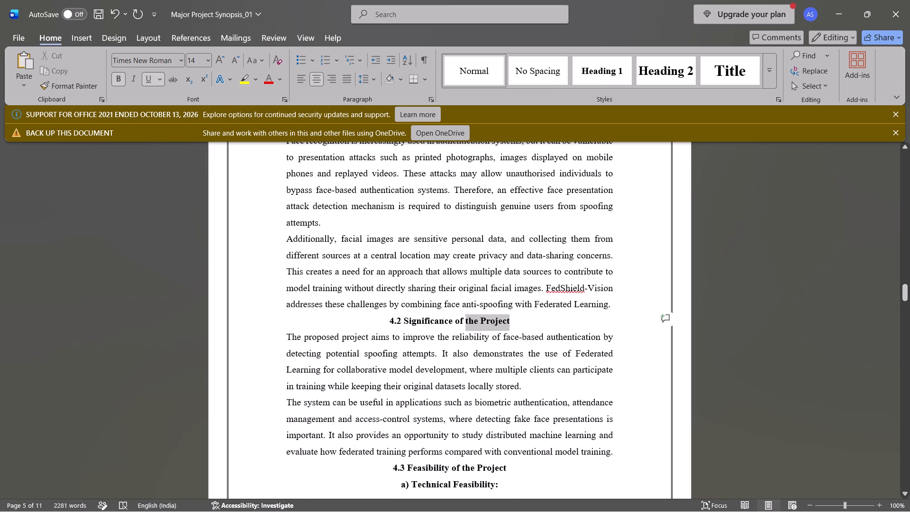
left_click_drag(445, 329, 390, 316)
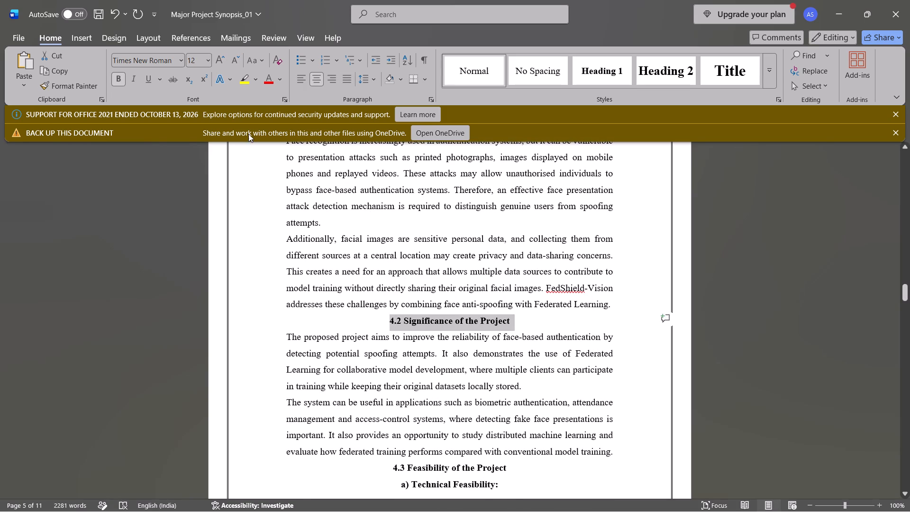
left_click(210, 62)
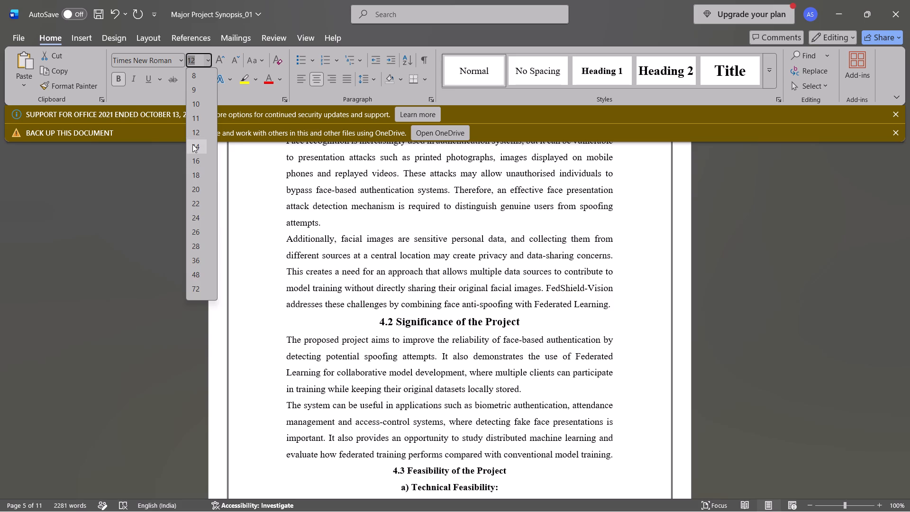
left_click(192, 144)
Insert a blank line above the "4.2 Significance of the Project" heading.
left_click(354, 322)
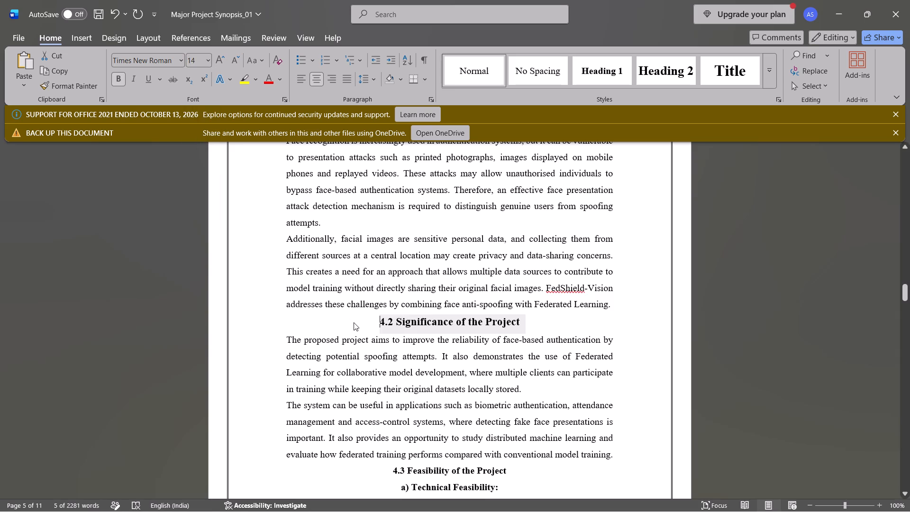
key("Return")
Underline the whole "4.2 Significance of the Project" heading.
scroll(398, 337, "down", 1)
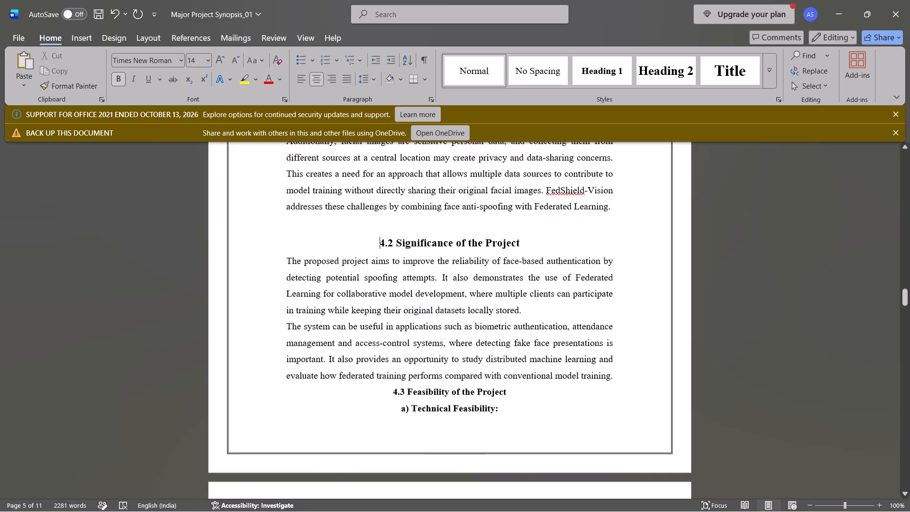
left_click_drag(534, 242, 326, 244)
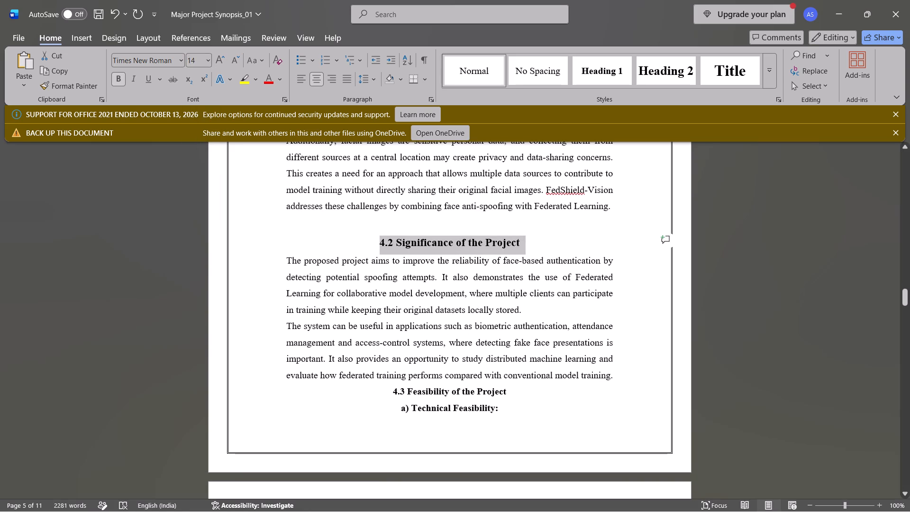
left_click(152, 80)
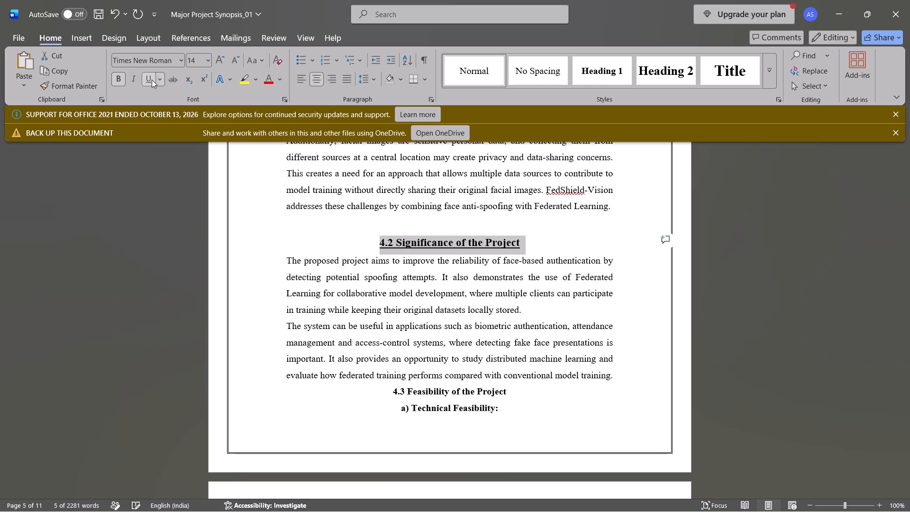
Remove the centring from the "4.2 Significance of the Project" heading so it is left-aligned.
left_click(361, 250)
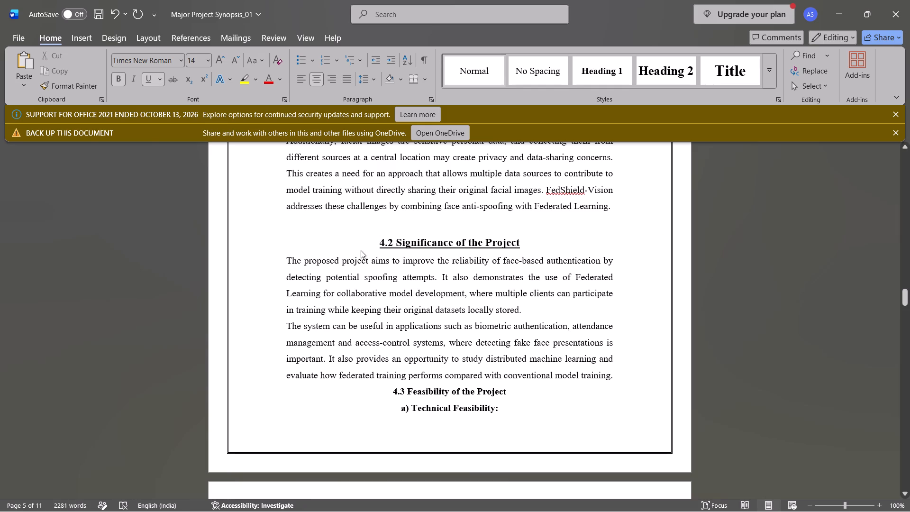
key("BackSpace")
scroll(468, 240, "up", 2)
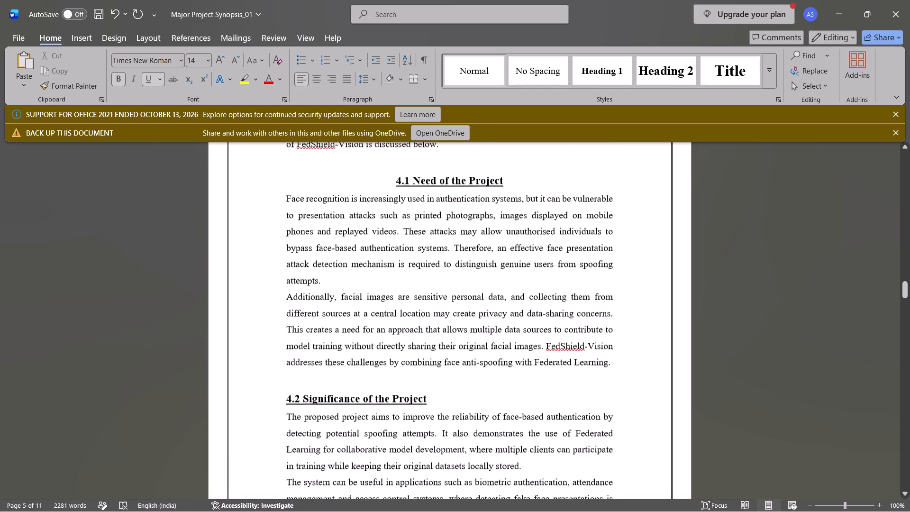
Review the heading formatting in the earlier sections, including Project Objective, Literature Survey and Feasibility Study, for comparison.
scroll(468, 240, "up", 1)
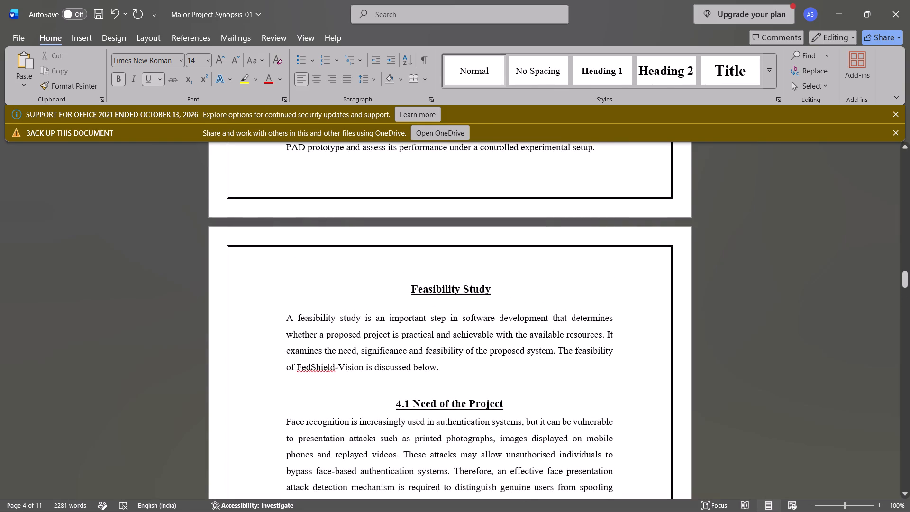
scroll(468, 240, "up", 8)
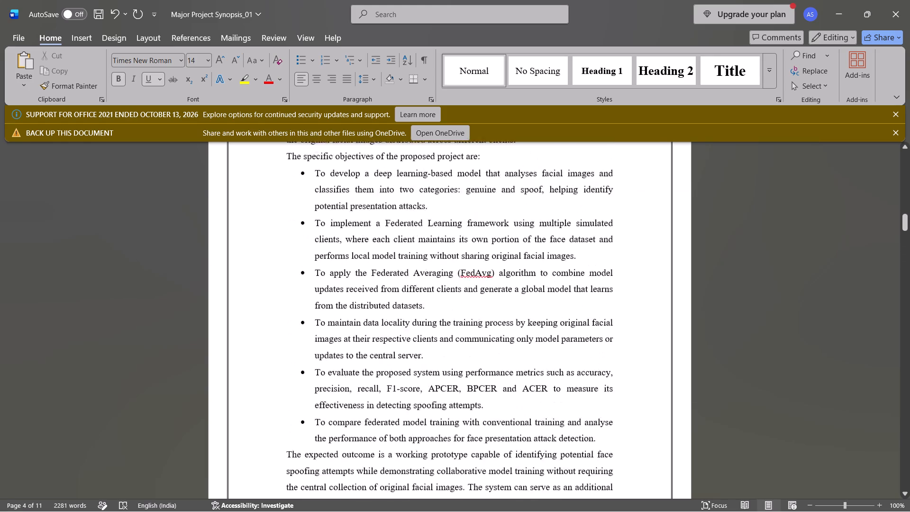
scroll(468, 240, "up", 6)
scroll(468, 240, "down", 1)
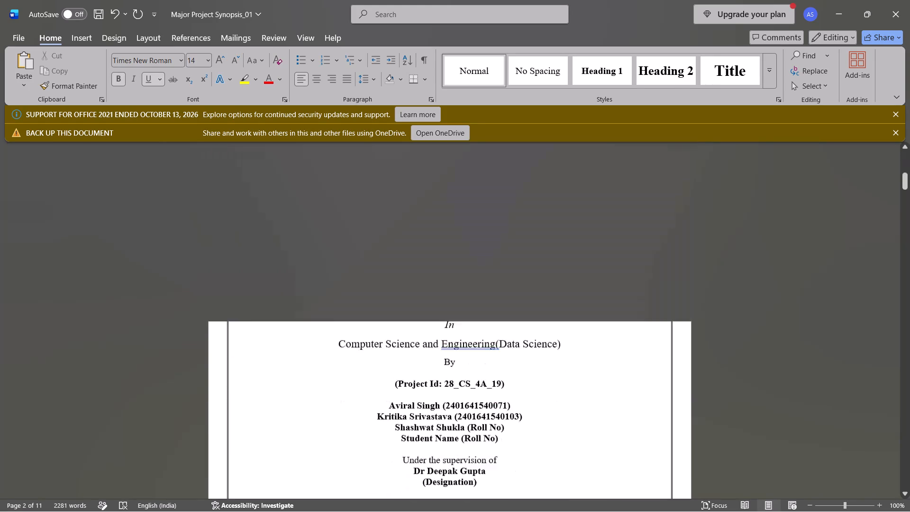
scroll(468, 240, "down", 1)
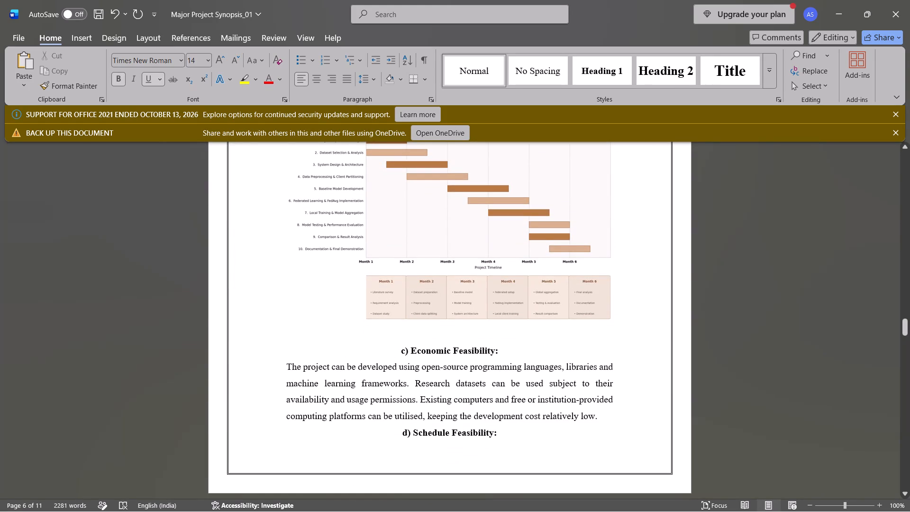
scroll(476, 273, "up", 9)
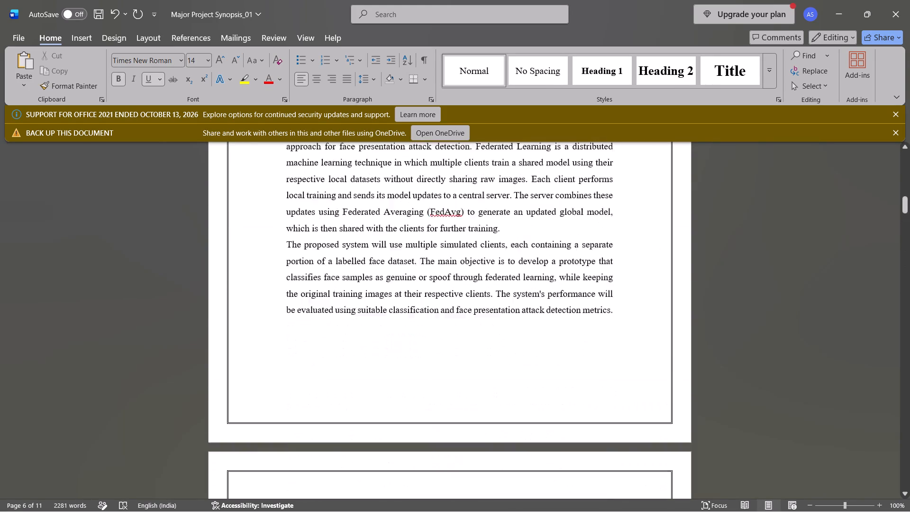
scroll(476, 273, "down", 4)
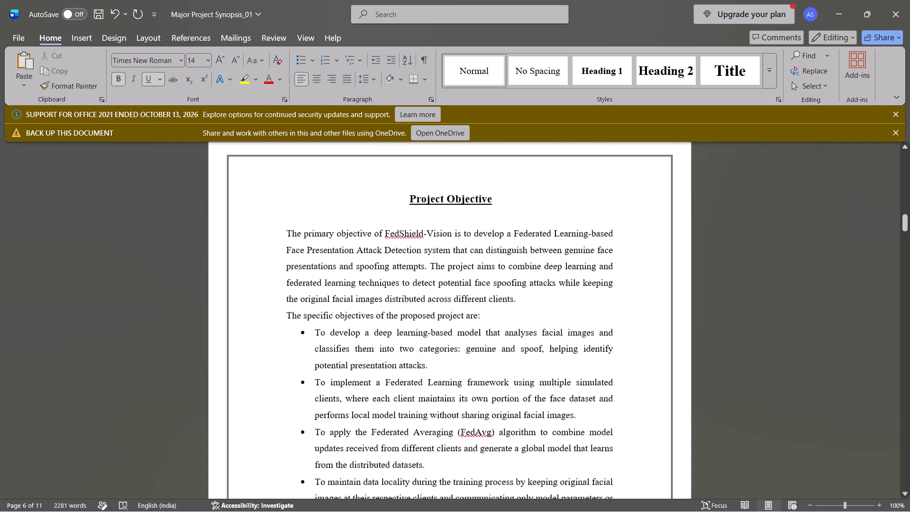
scroll(476, 273, "down", 4)
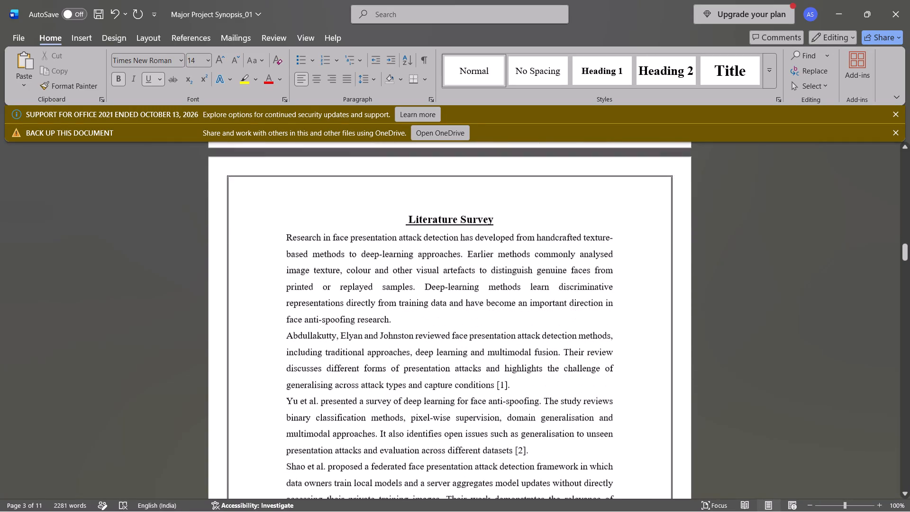
scroll(476, 273, "down", 4)
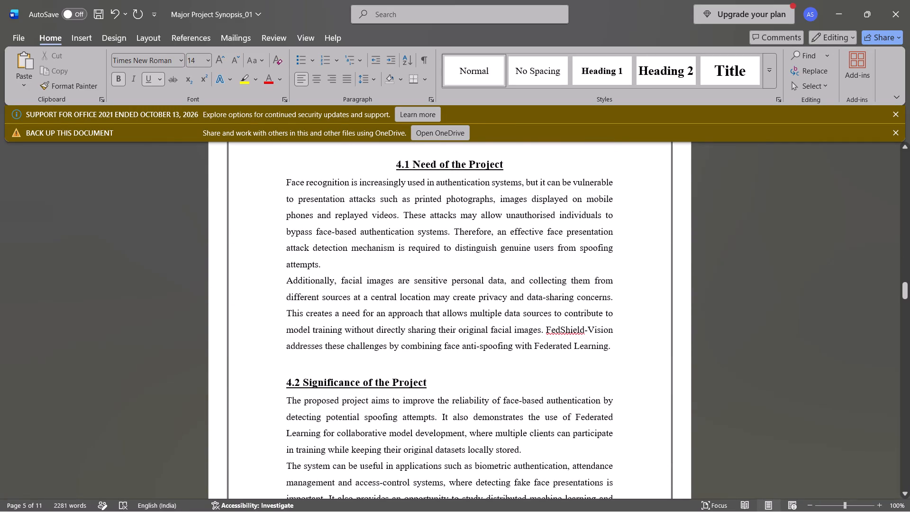
Remove the centring from the "4.1 Need of the Project" heading so it is left-aligned.
scroll(446, 155, "up", 2)
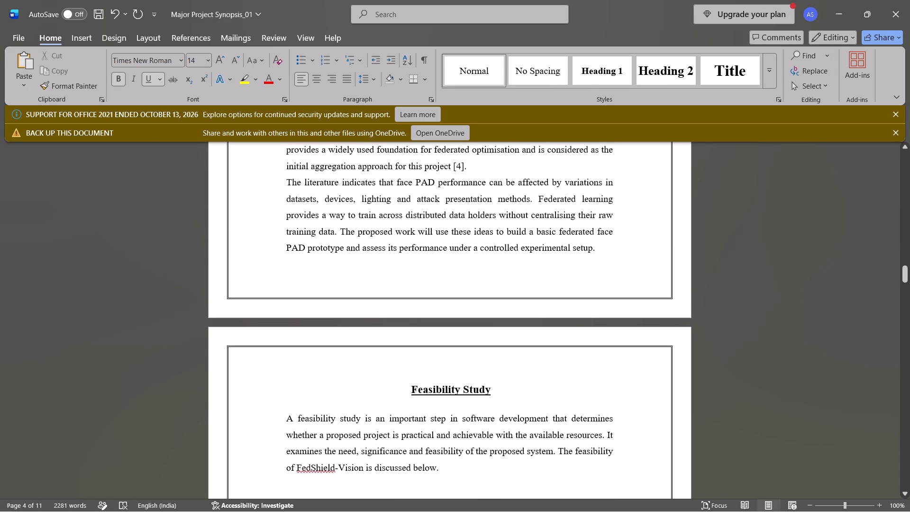
scroll(393, 411, "down", 2)
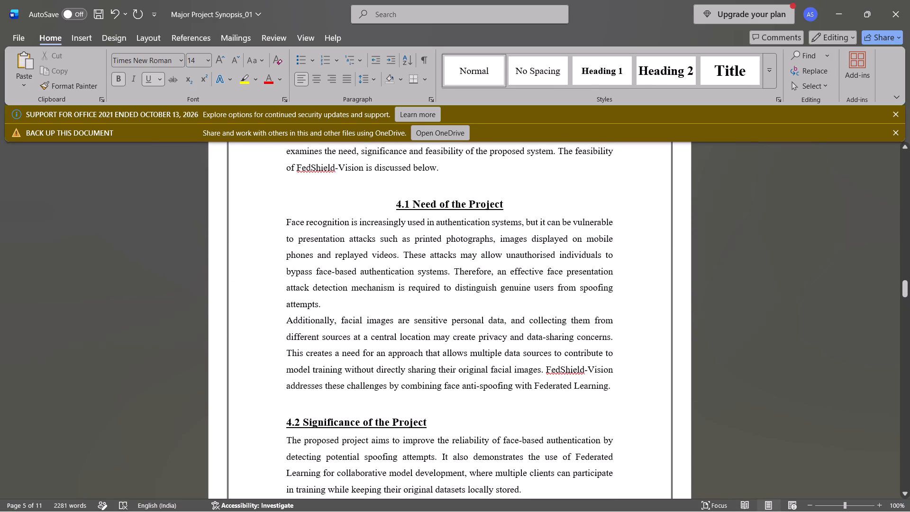
left_click(395, 201)
key("BackSpace")
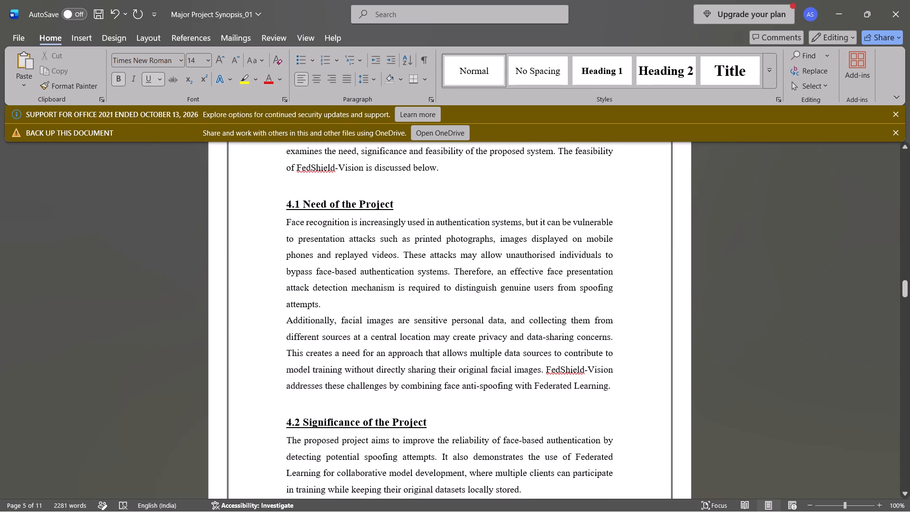
Insert two blank lines above the "4.3 Feasibility of the Project" heading, pushing it to the following page.
scroll(423, 314, "down", 3)
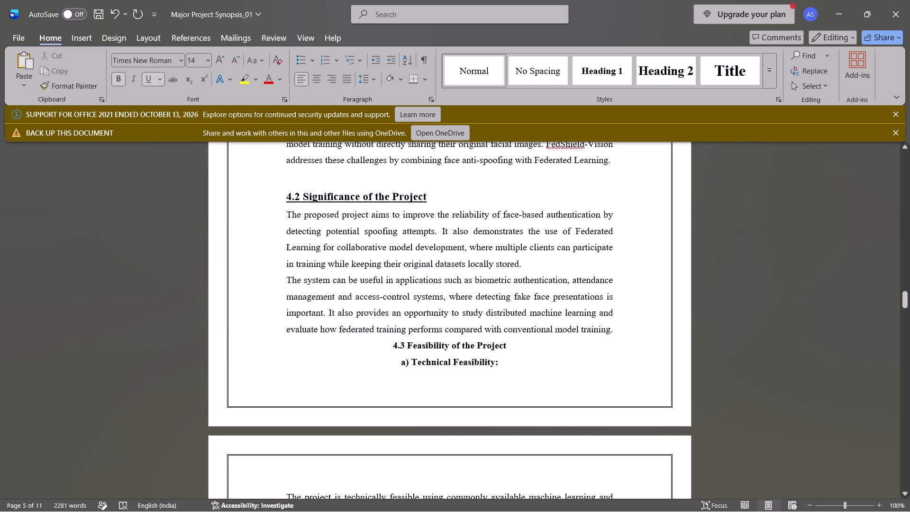
left_click(387, 347)
key("Return")
key("Return")
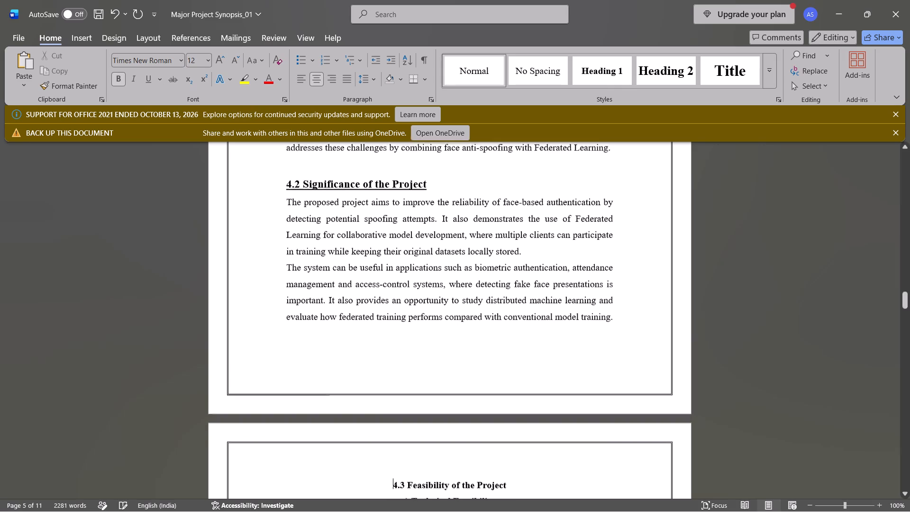
Set the "4.3 Feasibility of the Project" heading to font size 14.
scroll(387, 347, "down", 1)
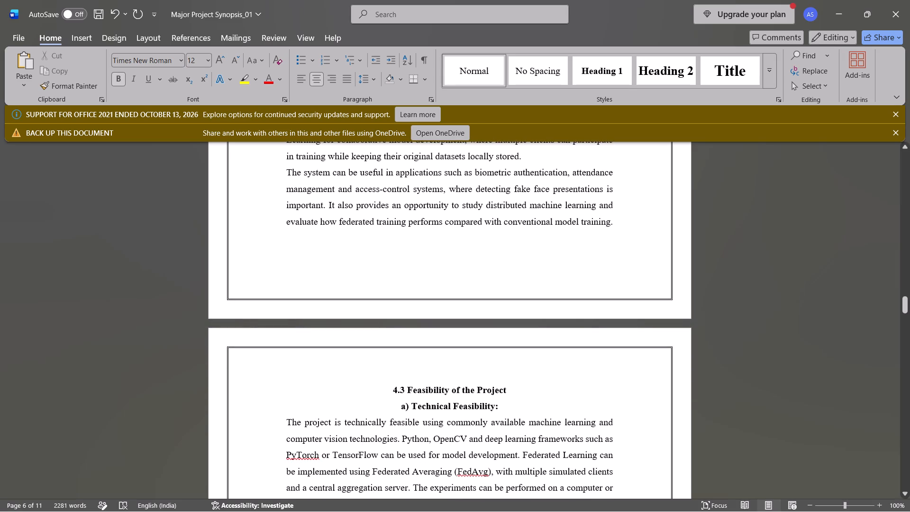
left_click_drag(515, 389, 390, 393)
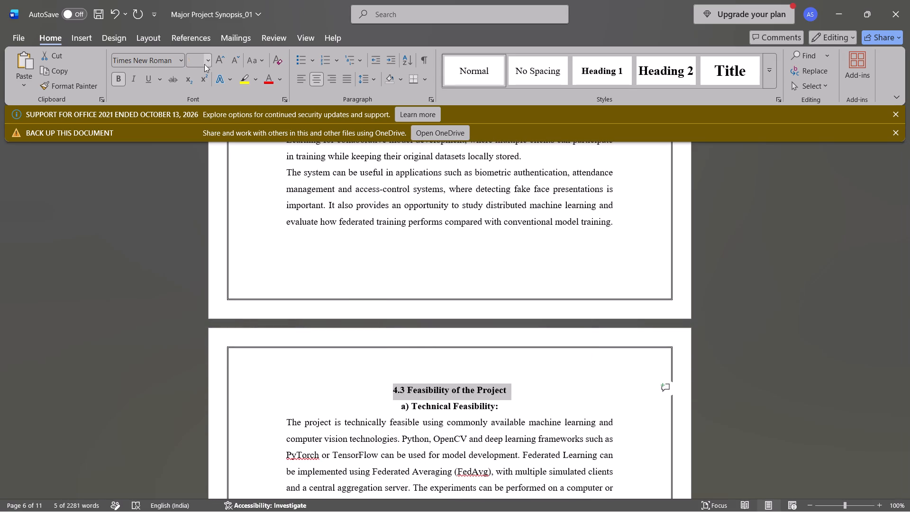
left_click(209, 60)
left_click(196, 142)
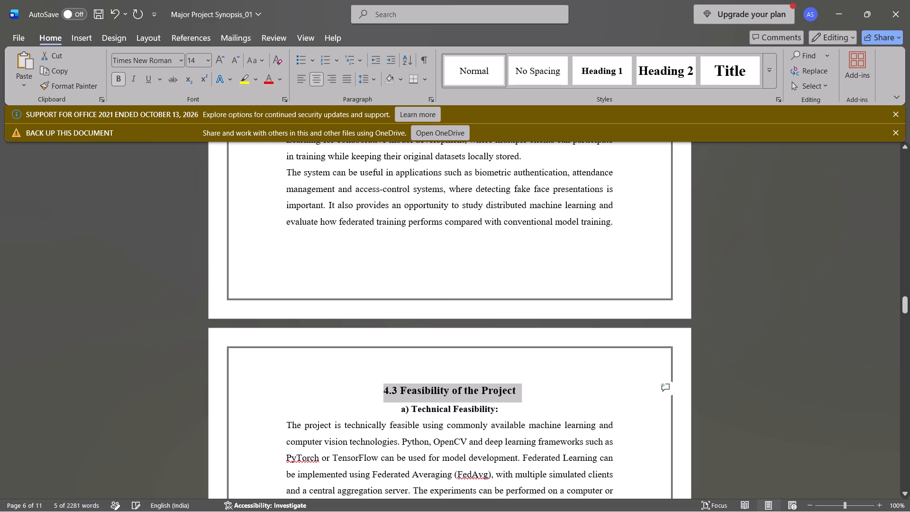
Underline the whole "4.3 Feasibility of the Project" heading.
left_click(156, 78)
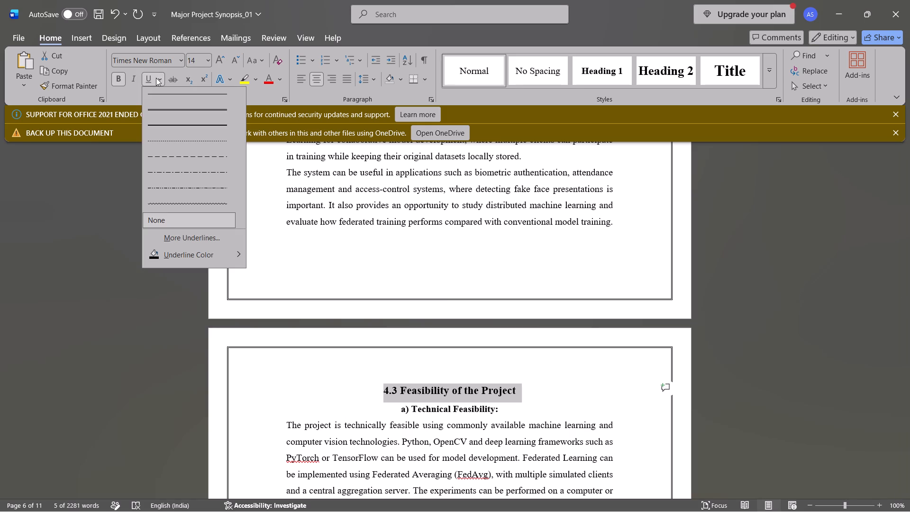
double_click(147, 78)
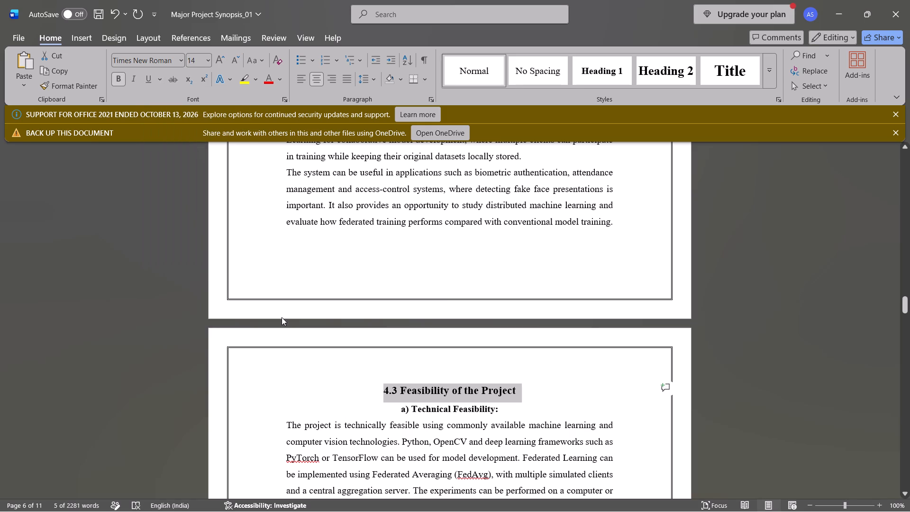
left_click(148, 81)
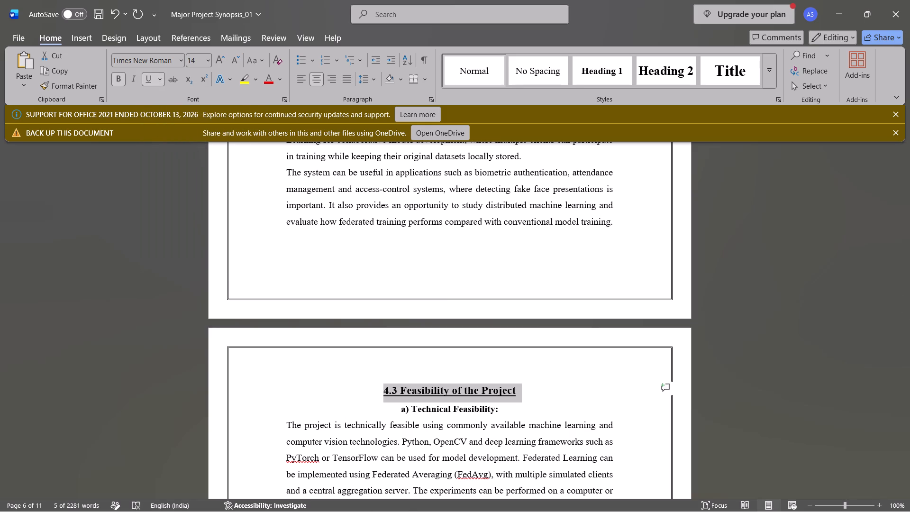
Remove the centring from the "4.3 Feasibility of the Project" heading and the "a) Technical Feasibility:" subheading so both are left-aligned.
left_click(383, 390)
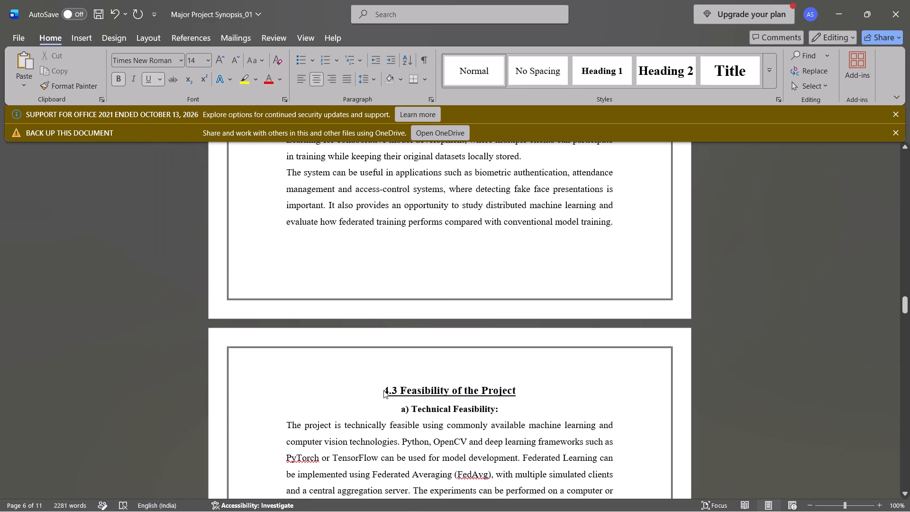
key("BackSpace")
left_click(397, 405)
key("BackSpace")
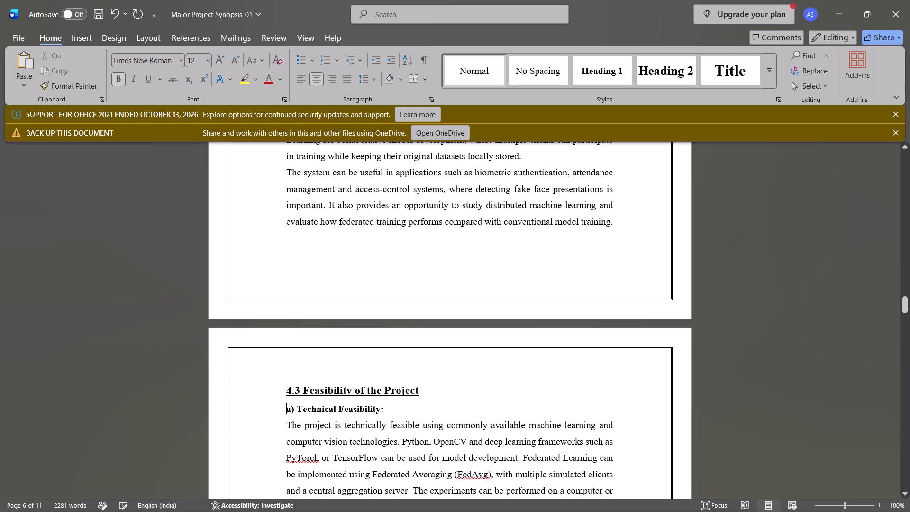
Remove the centring from the "b) Operational Feasibility:" subheading so it is left-aligned.
scroll(442, 397, "down", 1)
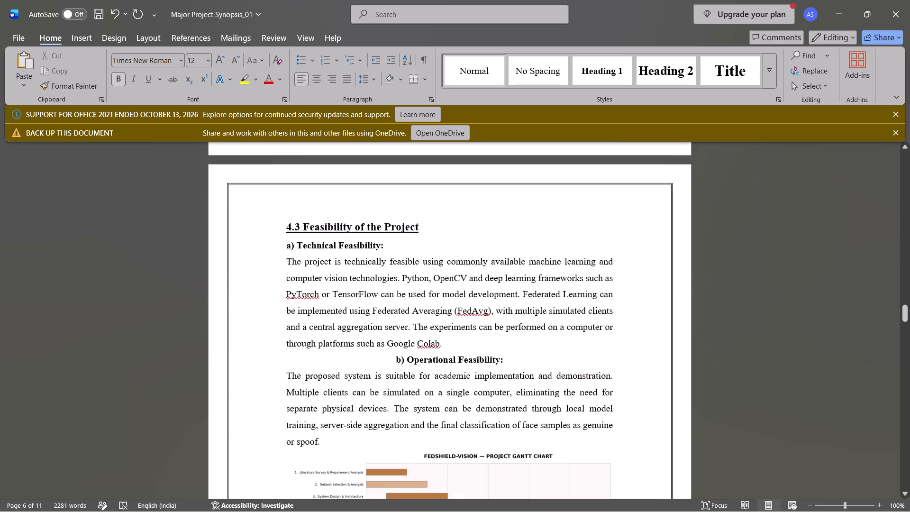
scroll(442, 397, "down", 1)
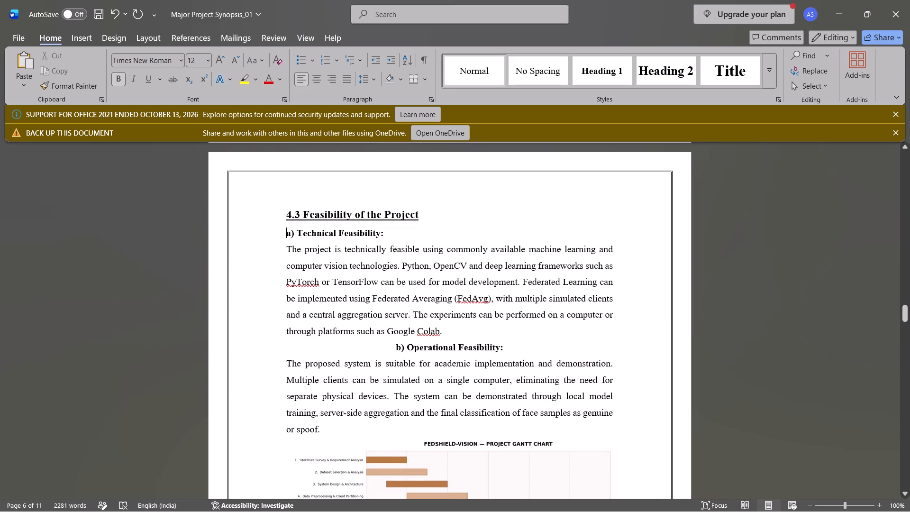
left_click(362, 231)
left_click(460, 236)
left_click_drag(460, 236, 400, 342)
left_click_drag(400, 342, 403, 379)
scroll(403, 379, "down", 1)
left_click(398, 308)
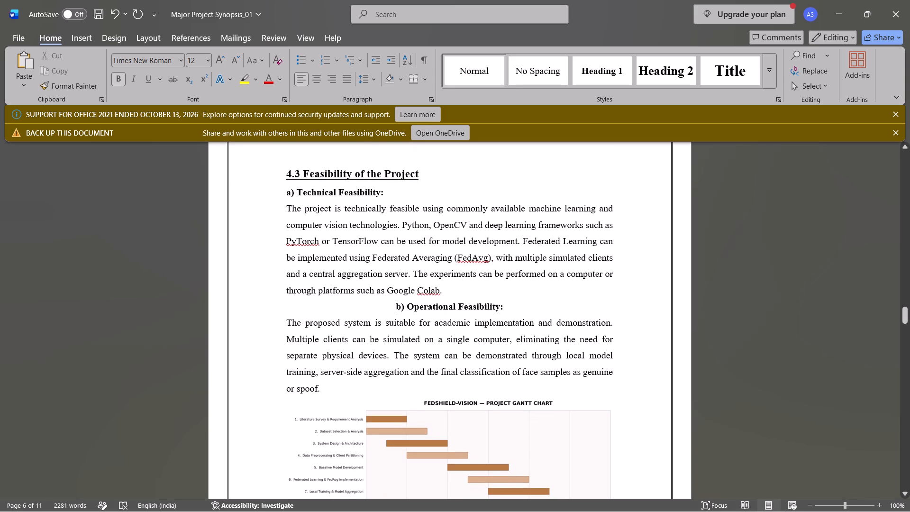
key("BackSpace")
Enlarge the project Gantt chart below the Operational Feasibility text proportionally, extending it almost to the page border.
scroll(446, 360, "up", 1)
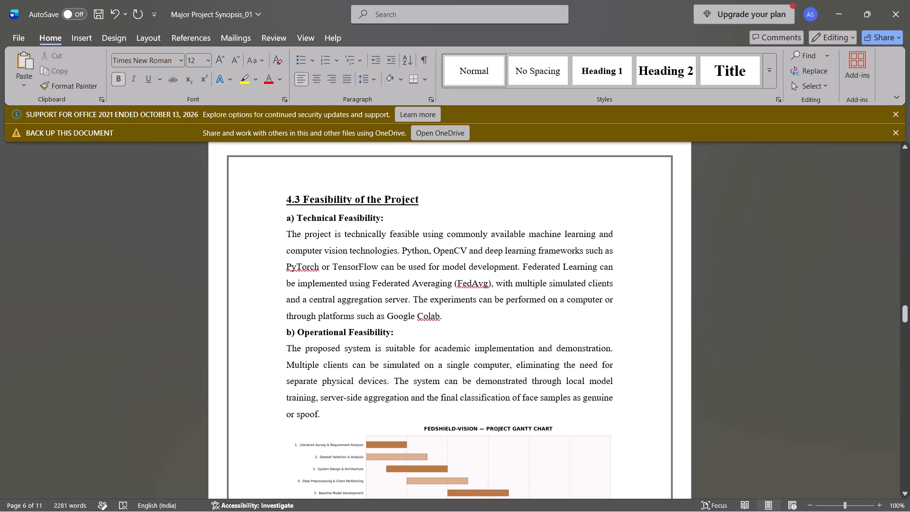
scroll(446, 360, "down", 2)
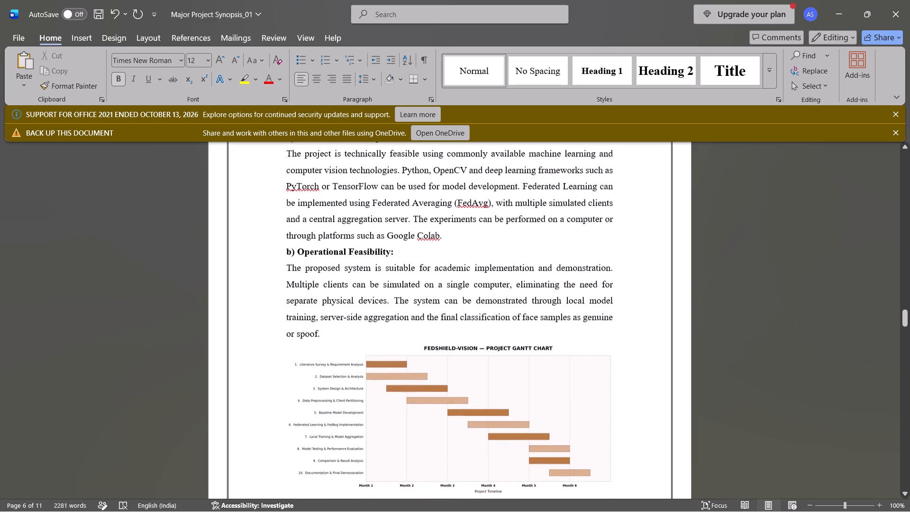
scroll(446, 360, "down", 1)
scroll(350, 342, "down", 1)
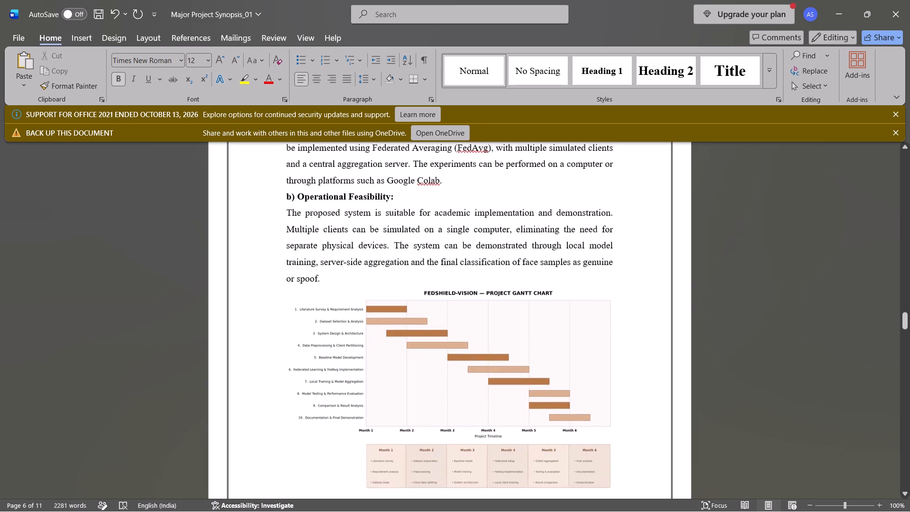
scroll(350, 342, "down", 1)
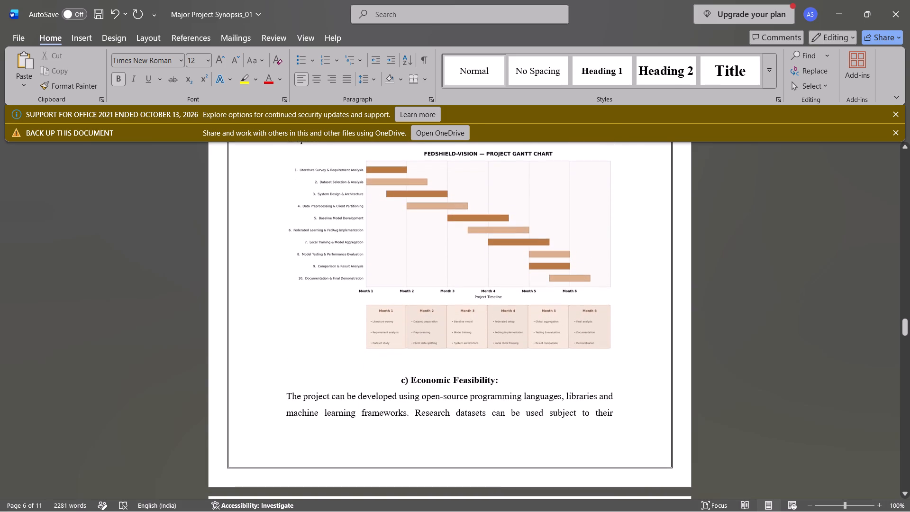
left_click(468, 303)
left_click_drag(614, 350, 617, 379)
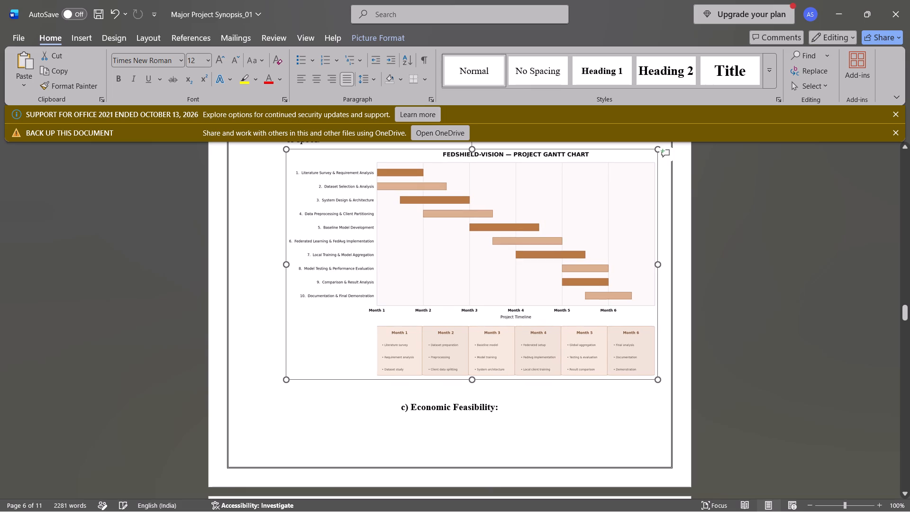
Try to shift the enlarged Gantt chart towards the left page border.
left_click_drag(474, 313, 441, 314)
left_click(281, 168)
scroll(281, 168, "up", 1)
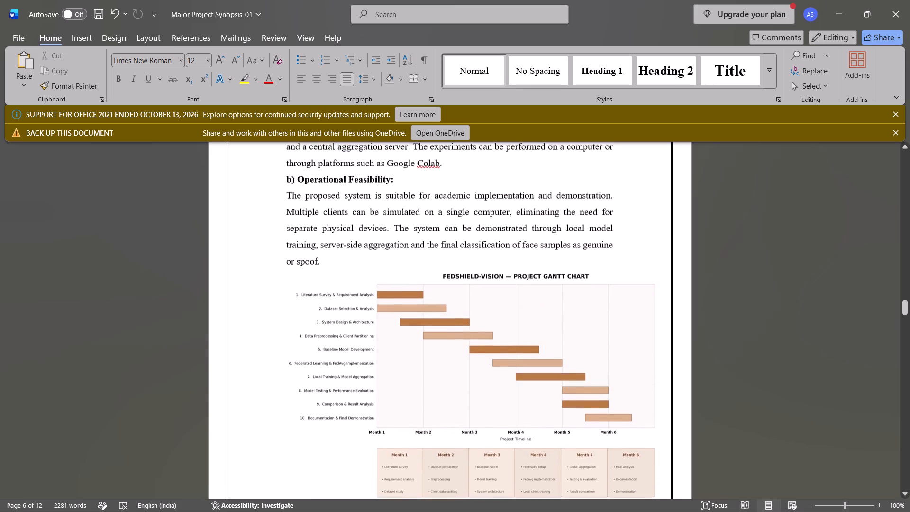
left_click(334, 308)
Review the preceding pages, from the Feasibility Study back to the cover page, and return to the Gantt chart.
scroll(334, 308, "up", 1)
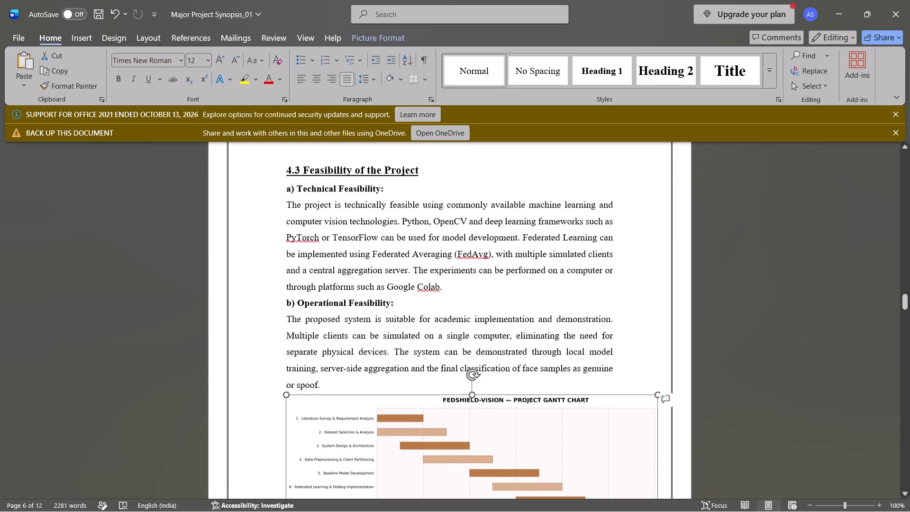
scroll(361, 296, "up", 2)
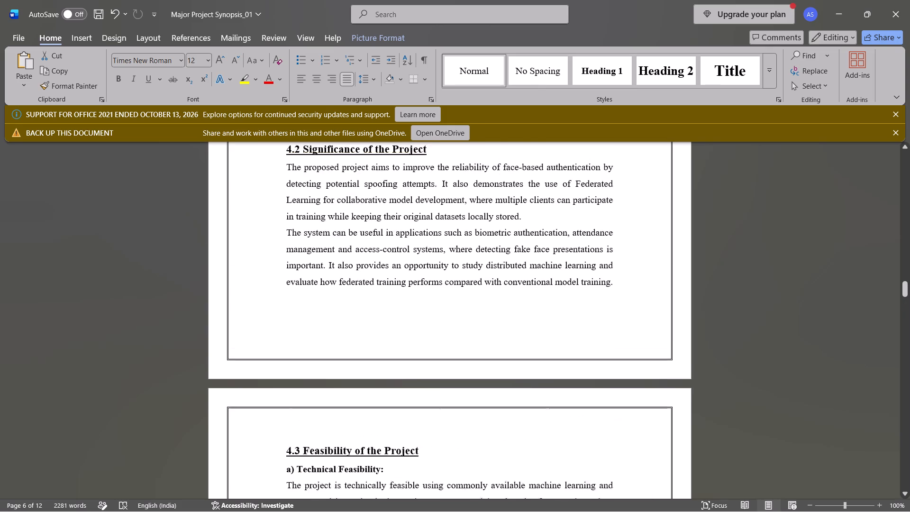
scroll(361, 296, "up", 5)
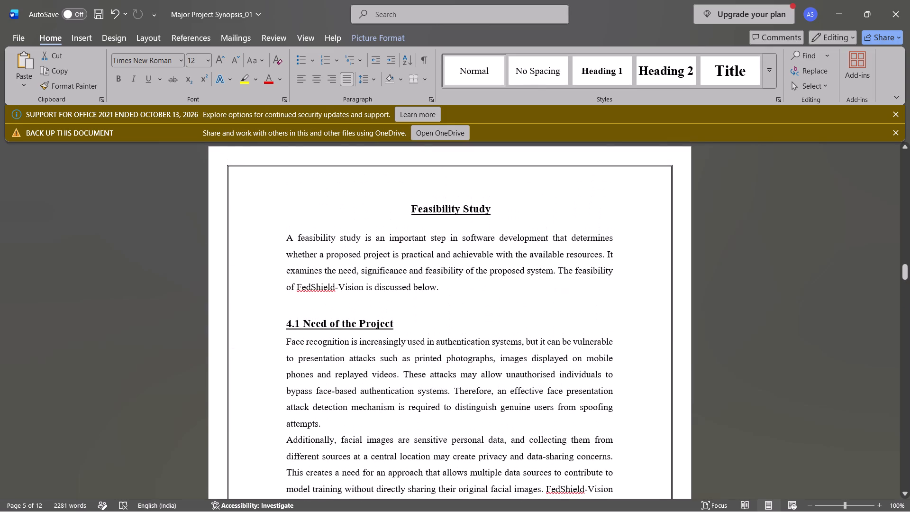
scroll(361, 296, "up", 18)
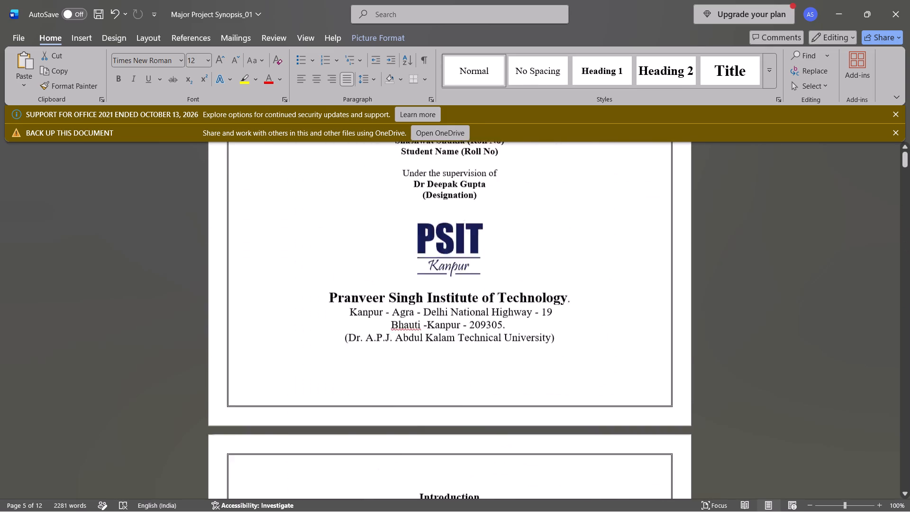
scroll(361, 296, "down", 15)
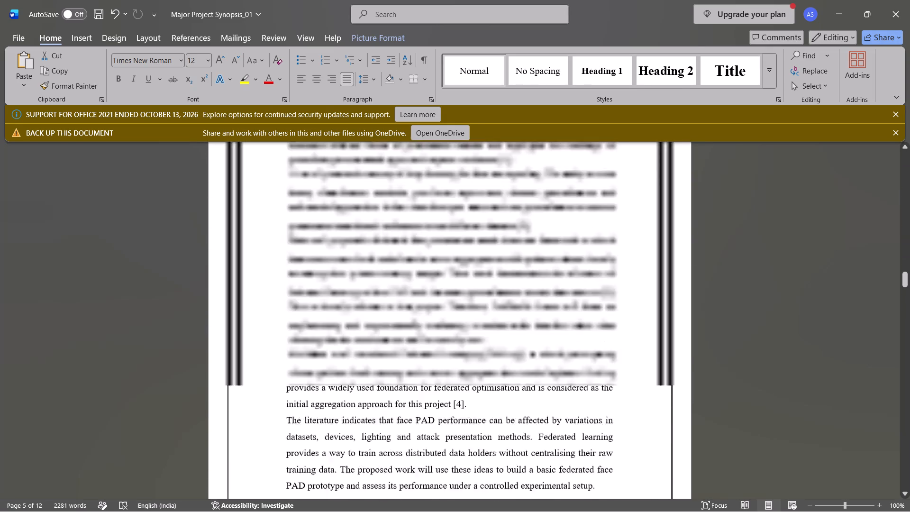
scroll(361, 296, "down", 2)
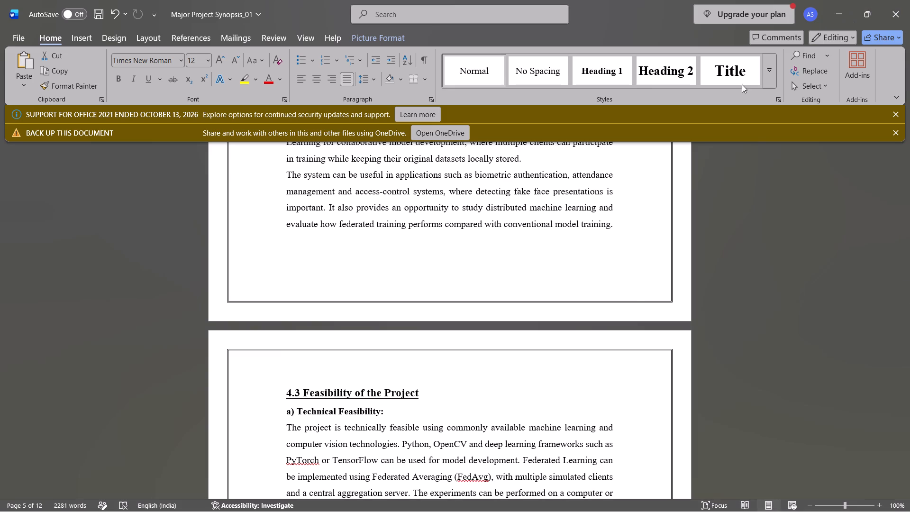
scroll(633, 289, "down", 4)
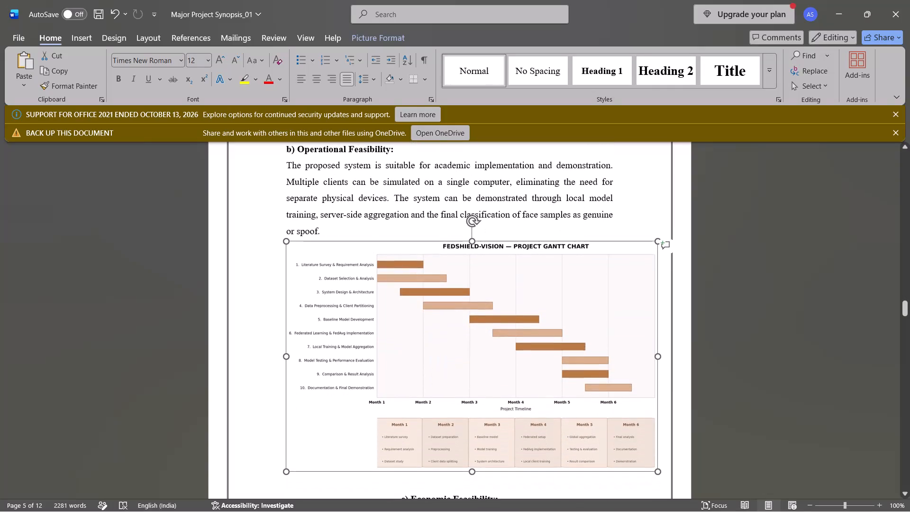
Narrow the Gantt chart slightly below the Operational Feasibility text, keeping its height.
right_click(633, 289)
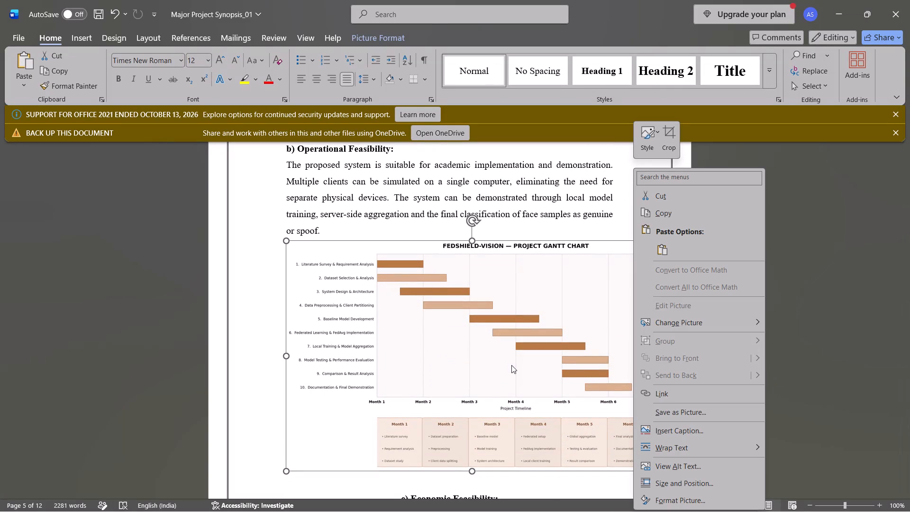
left_click(511, 365)
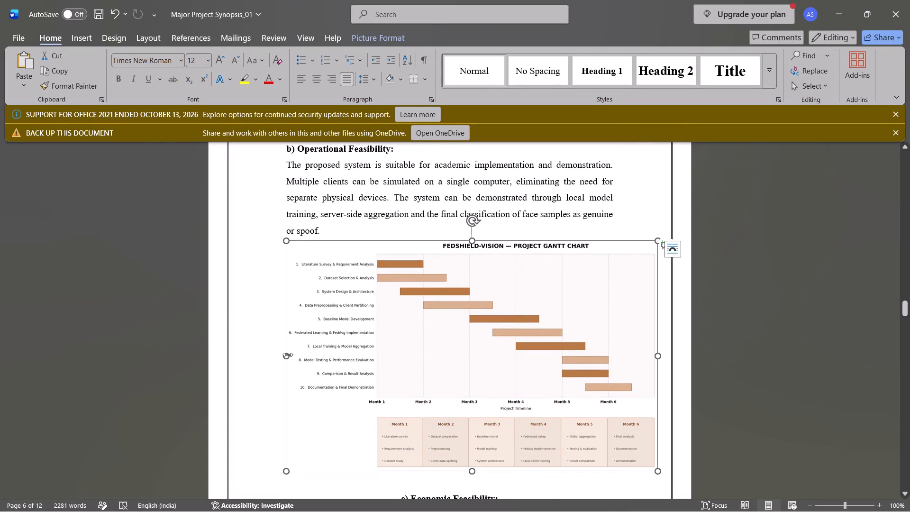
left_click_drag(288, 355, 314, 356)
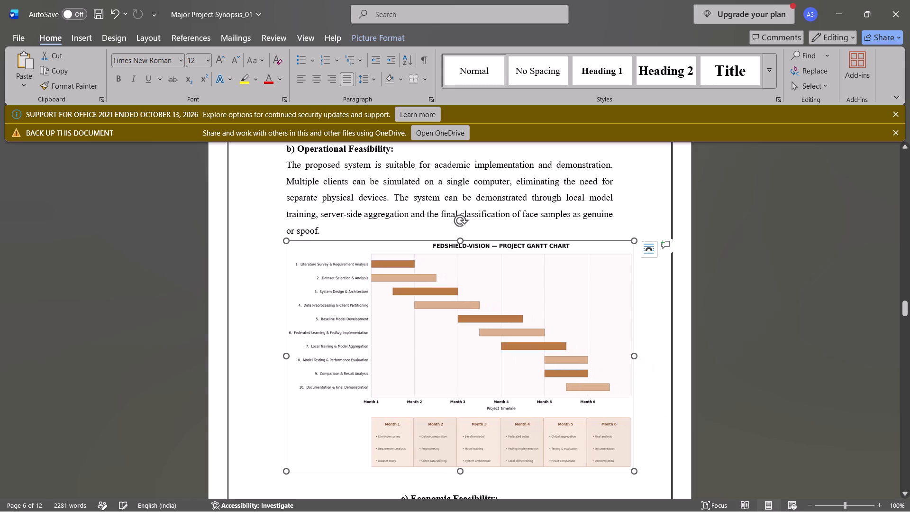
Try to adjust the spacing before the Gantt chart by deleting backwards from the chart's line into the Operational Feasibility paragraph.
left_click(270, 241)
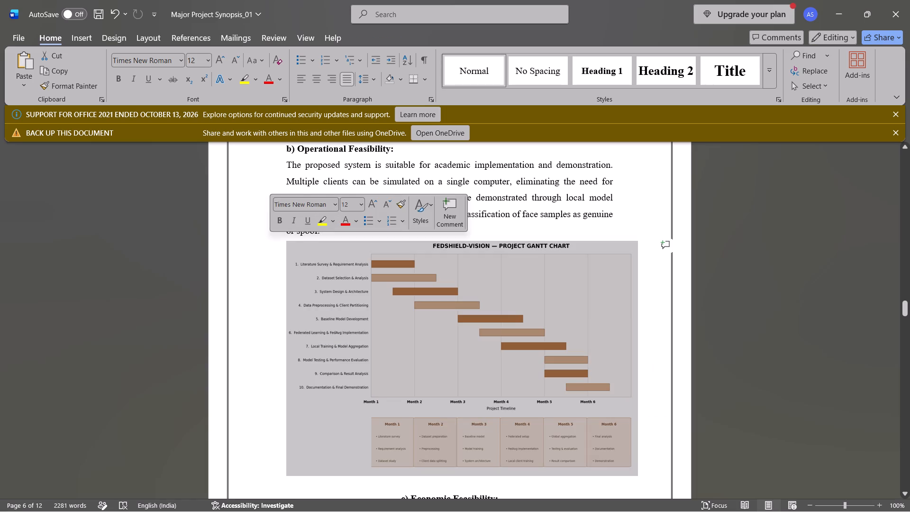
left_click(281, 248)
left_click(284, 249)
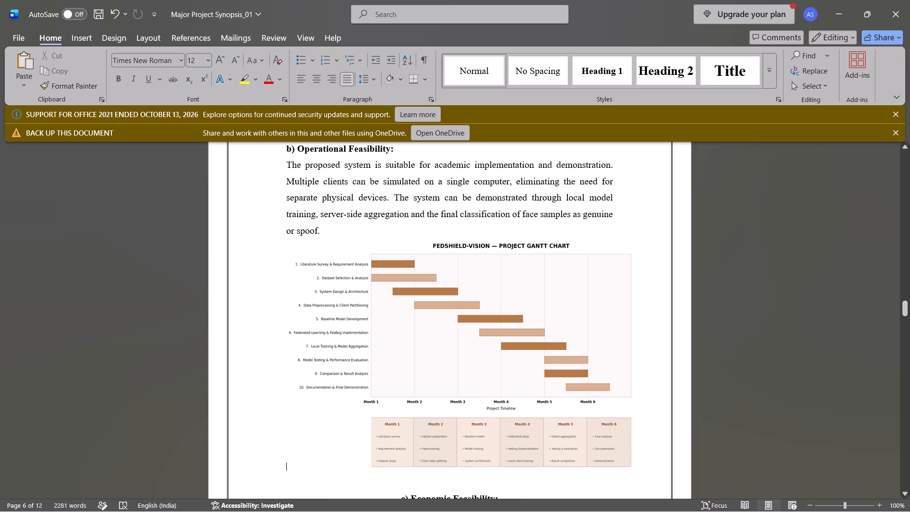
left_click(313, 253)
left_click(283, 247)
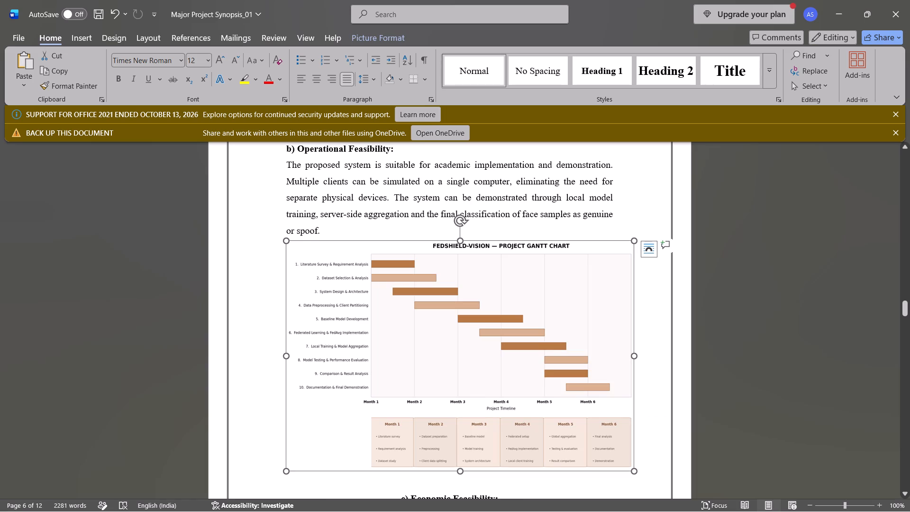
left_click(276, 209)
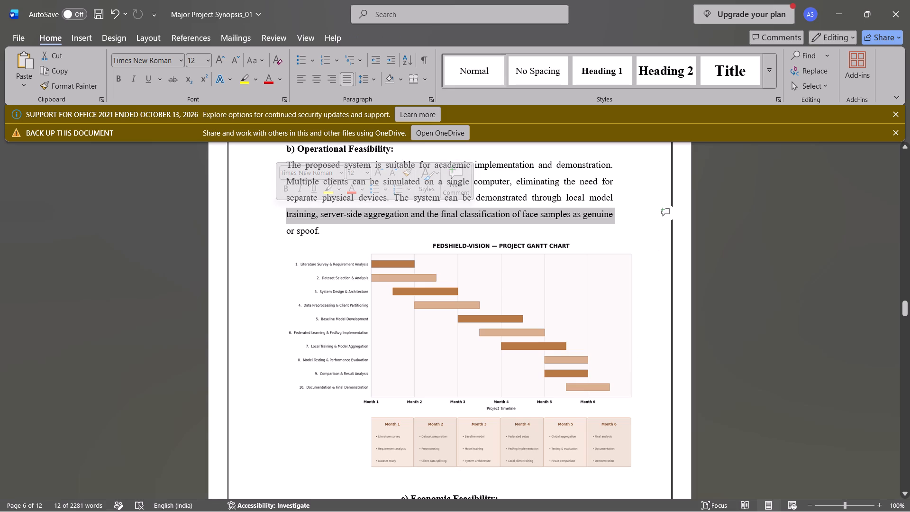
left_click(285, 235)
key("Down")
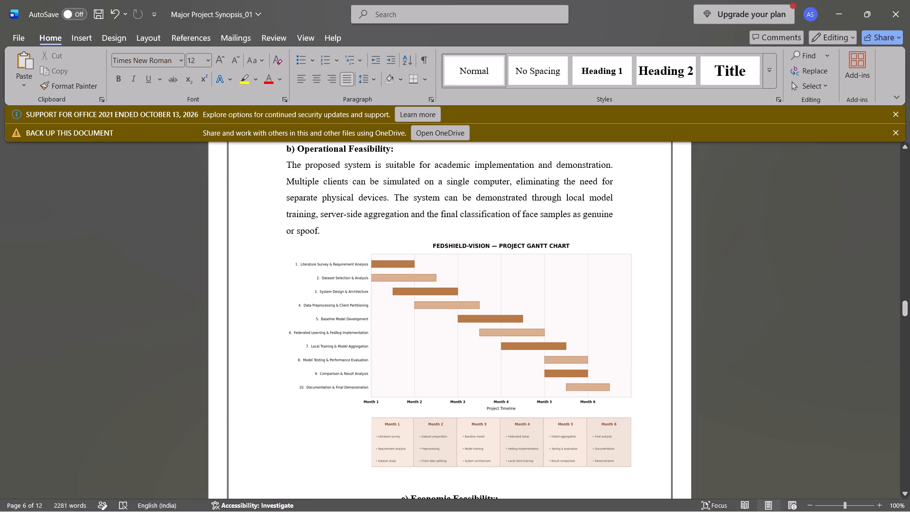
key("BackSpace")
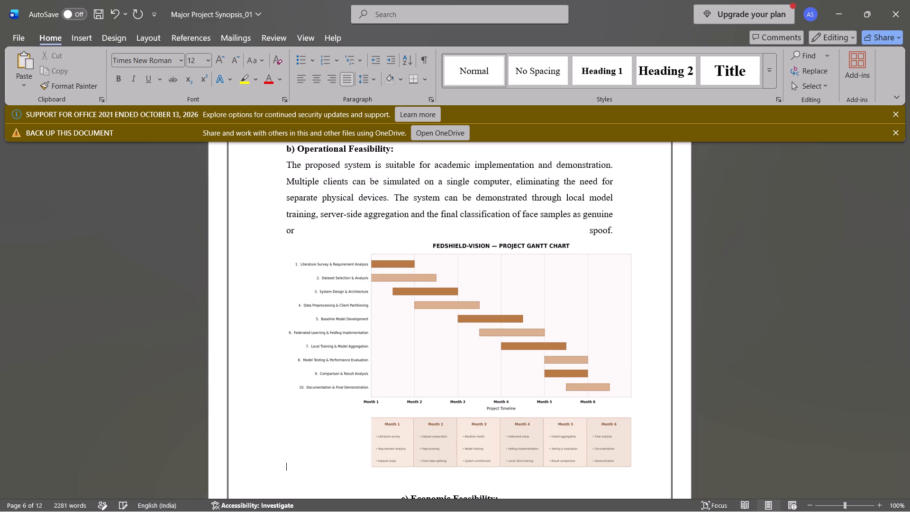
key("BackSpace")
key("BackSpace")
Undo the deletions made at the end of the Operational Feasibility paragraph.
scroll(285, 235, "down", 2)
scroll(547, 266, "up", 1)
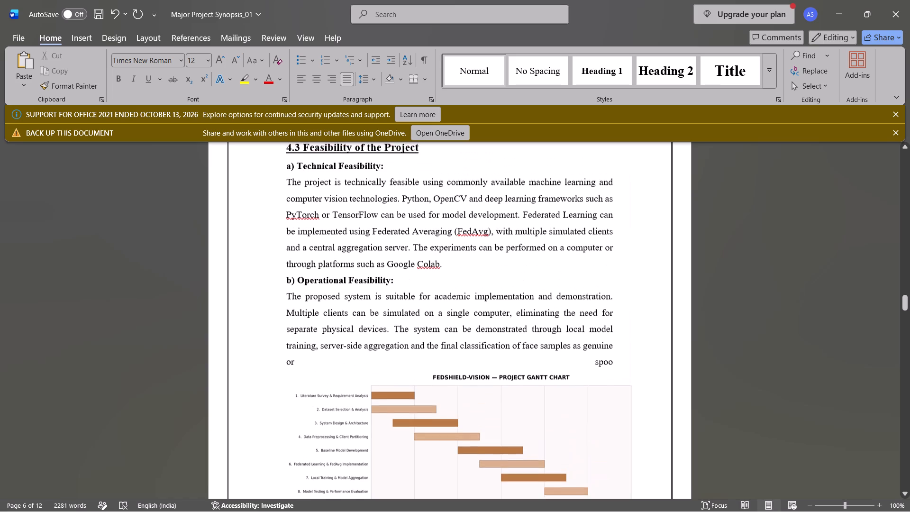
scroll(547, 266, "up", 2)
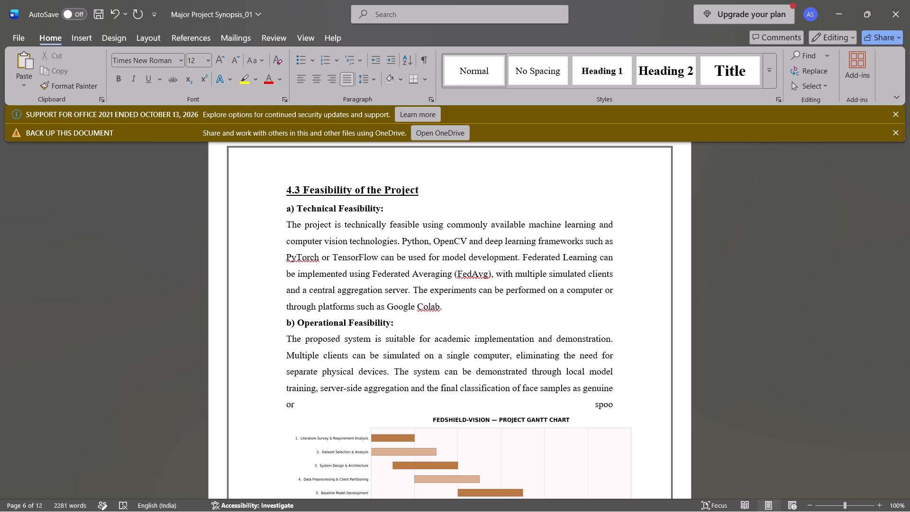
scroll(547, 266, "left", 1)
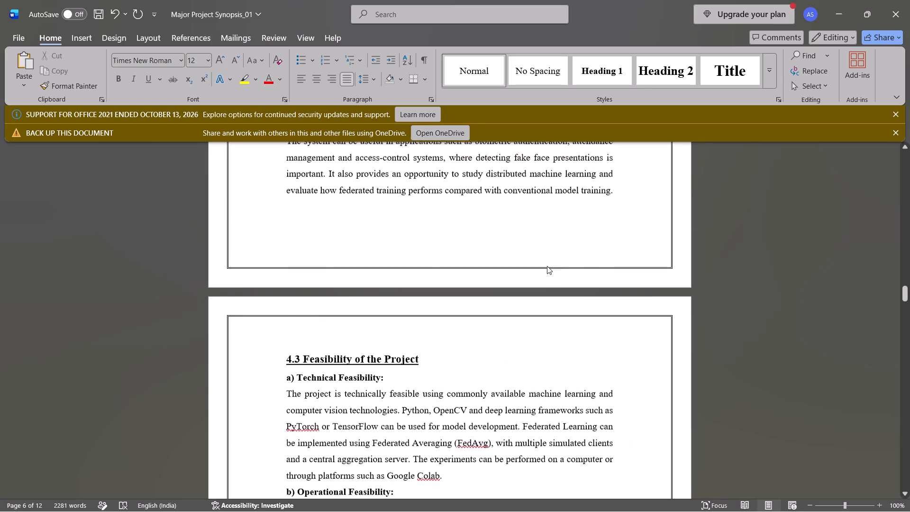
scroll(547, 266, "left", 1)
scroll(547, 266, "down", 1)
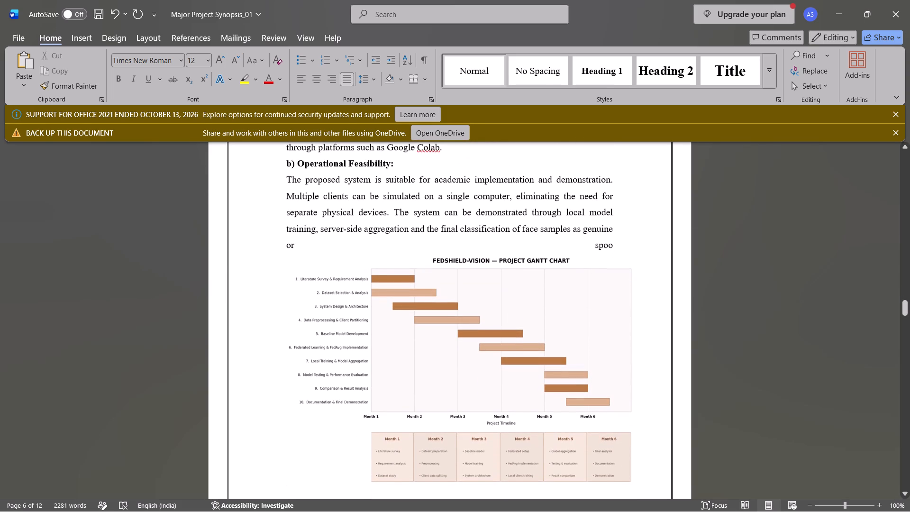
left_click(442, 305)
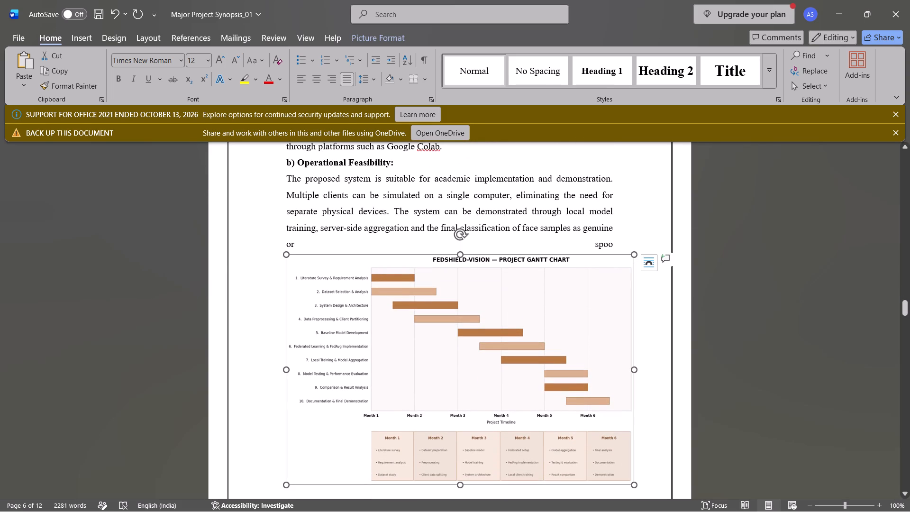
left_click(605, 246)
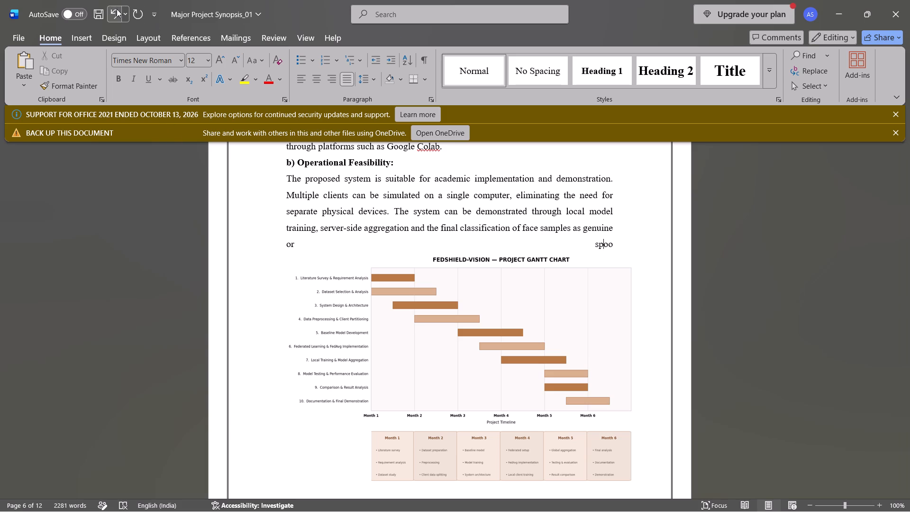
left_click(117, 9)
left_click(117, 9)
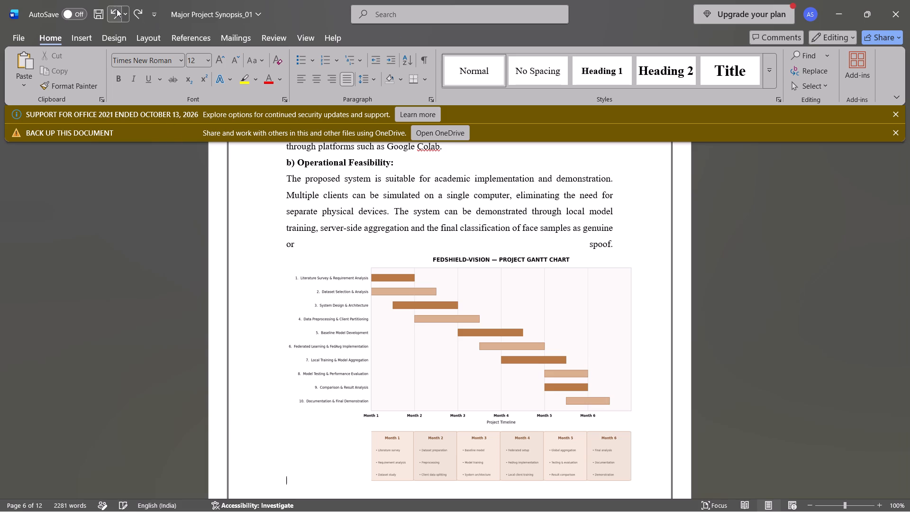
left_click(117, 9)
Stretch the Gantt chart's height down towards the page's bottom border, keeping its width.
left_click(414, 334)
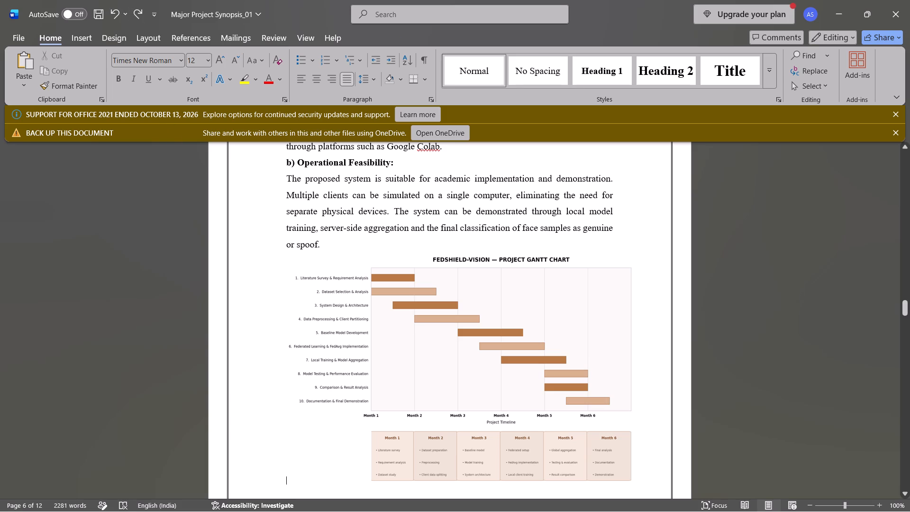
scroll(469, 373, "down", 1)
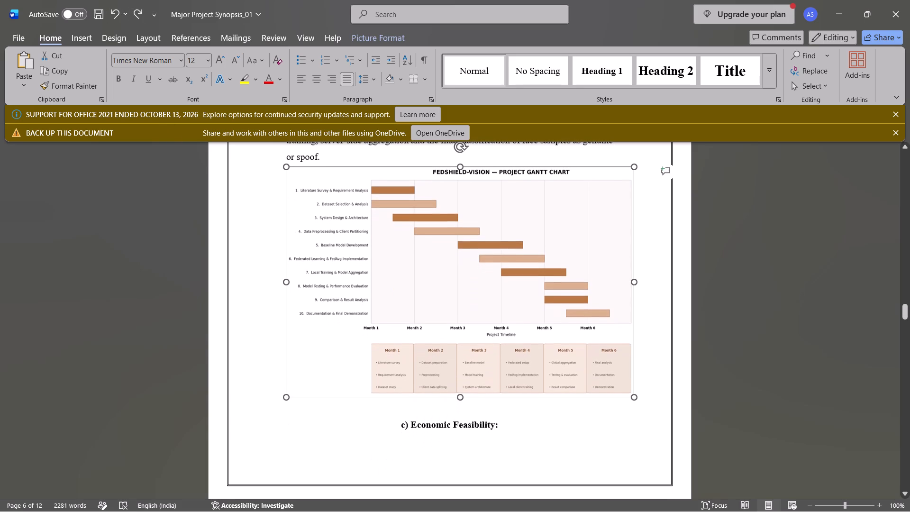
left_click_drag(457, 398, 453, 440)
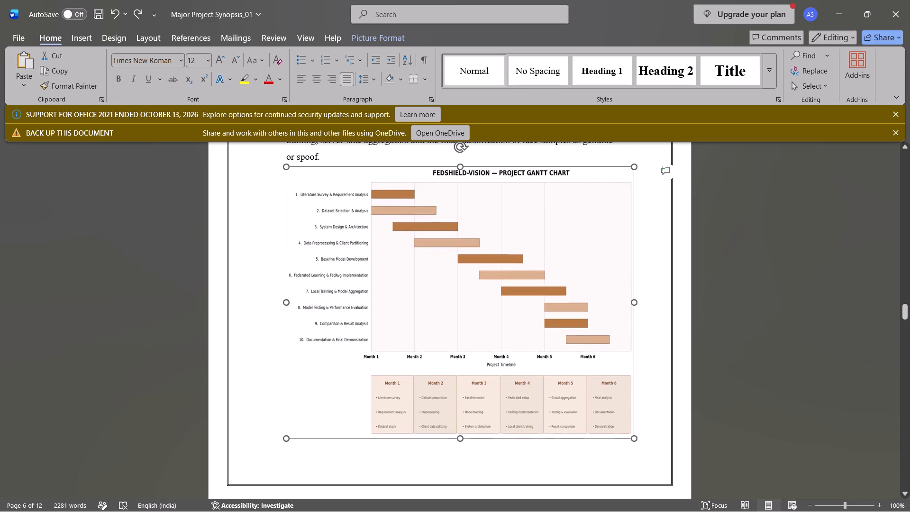
left_click_drag(453, 440, 453, 440)
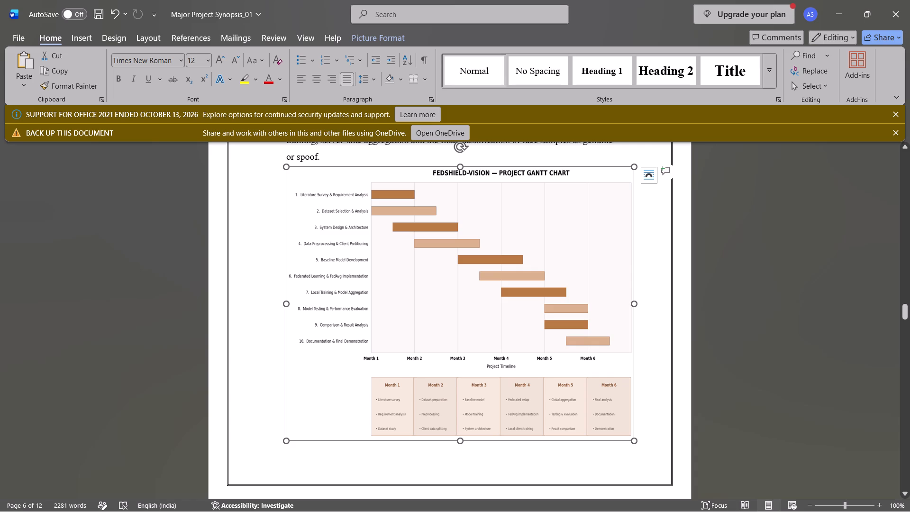
left_click(250, 234)
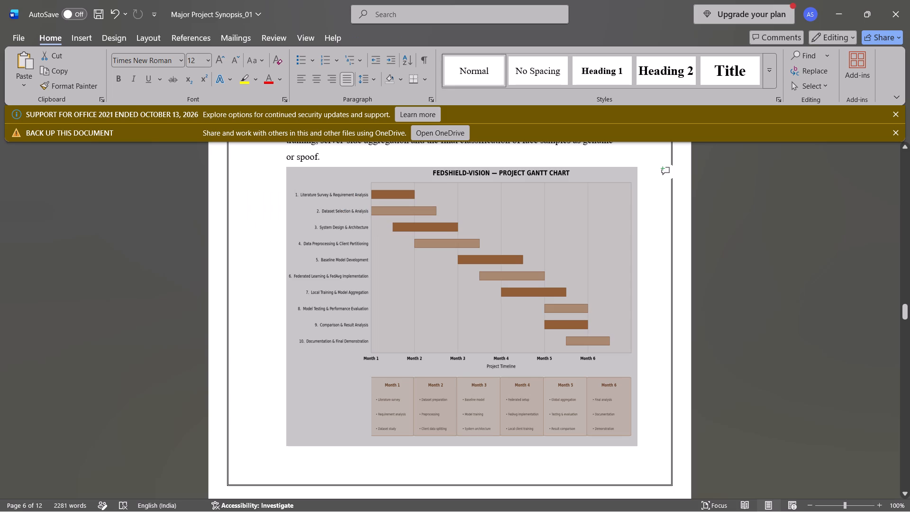
left_click(153, 267)
Narrow the Gantt chart to match the width of the body text, keeping its height.
scroll(526, 305, "up", 1)
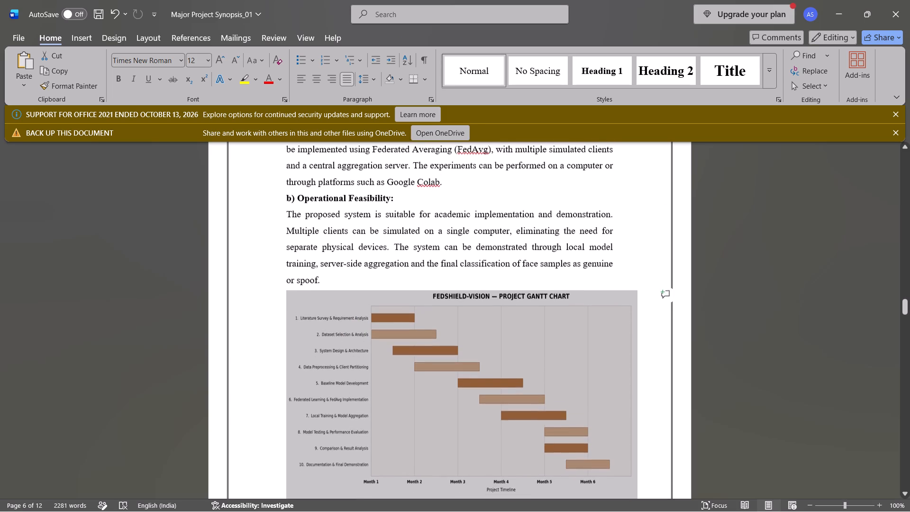
scroll(526, 305, "up", 1)
left_click(544, 325)
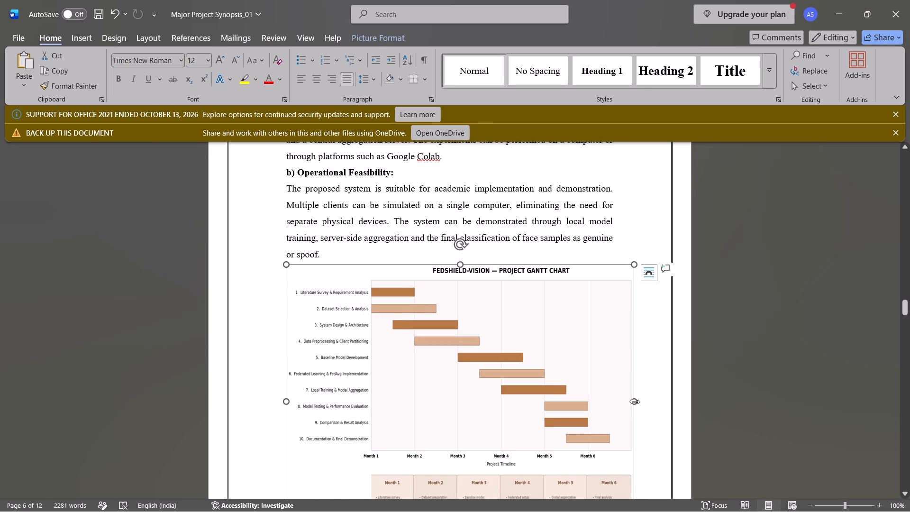
left_click_drag(635, 402, 612, 401)
Insert a line break after "or spoof." to separate the Operational Feasibility text from the Gantt chart.
scroll(383, 355, "down", 1)
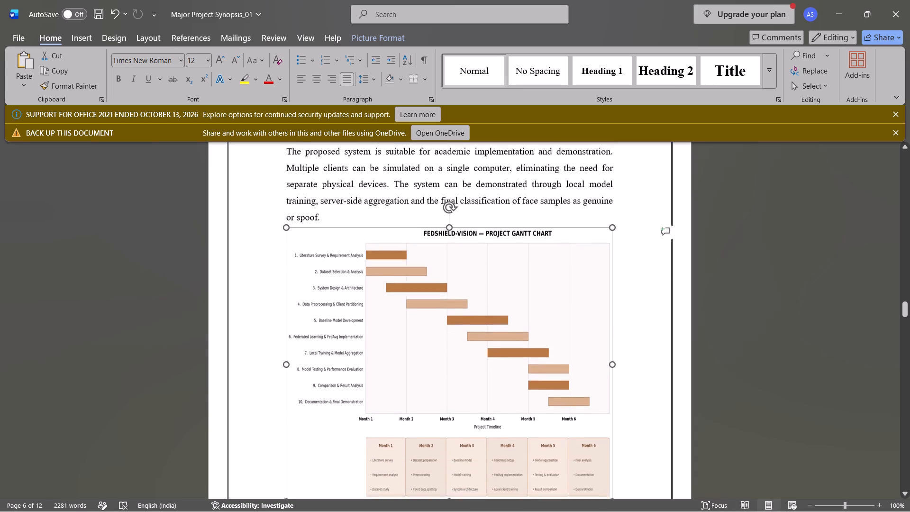
scroll(383, 355, "down", 1)
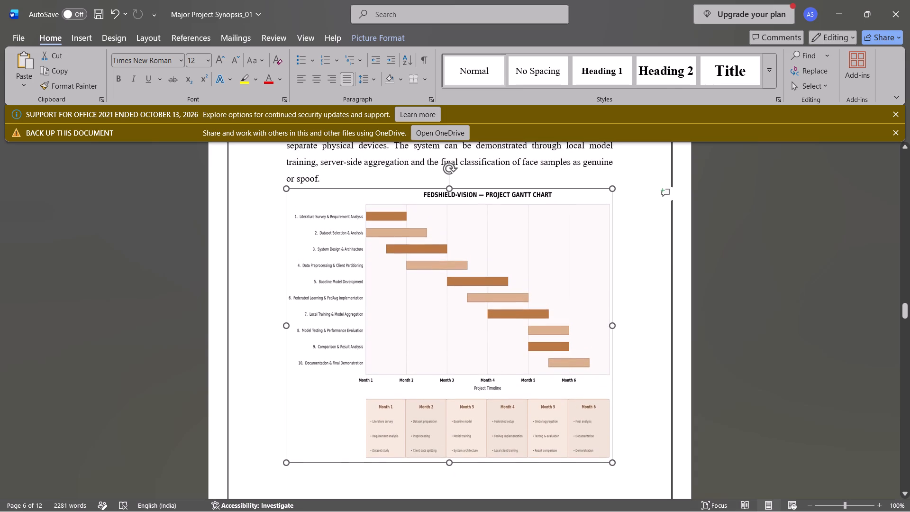
left_click(328, 179)
key("Return")
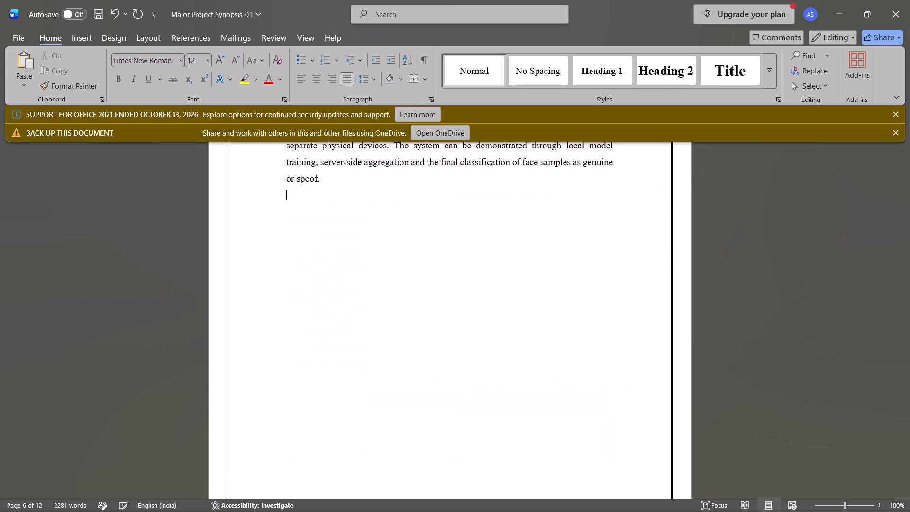
Remove the line break between "or spoof." and the Gantt chart so the chart directly follows the Operational Feasibility paragraph.
scroll(328, 179, "down", 2)
key("BackSpace")
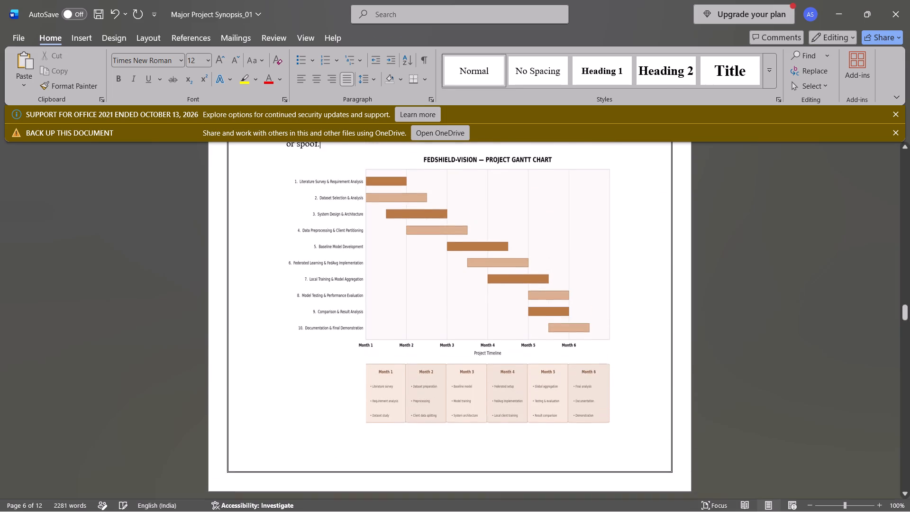
scroll(328, 179, "up", 1)
left_click(361, 261)
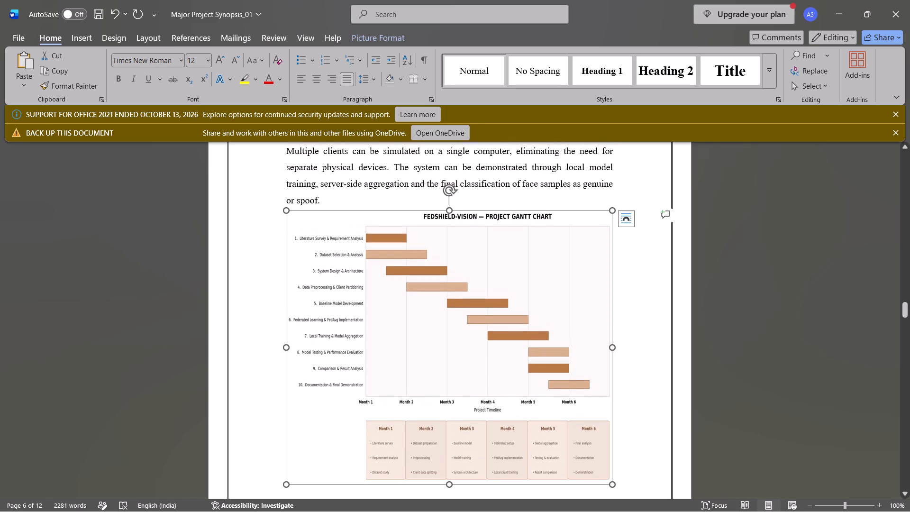
left_click(283, 209)
left_click(644, 318)
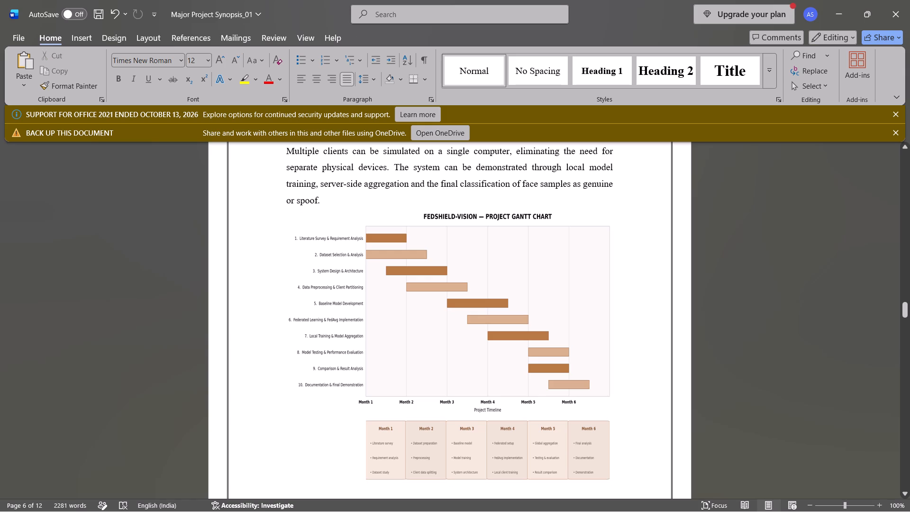
Replace the "Roll No" placeholder beside the third student's name on the cover page with that student's roll number.
scroll(644, 318, "up", 20)
scroll(644, 318, "up", 6)
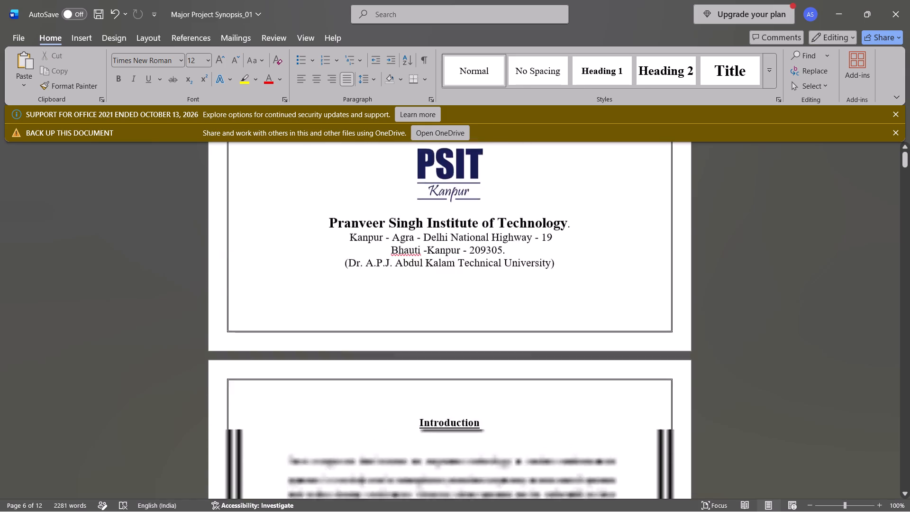
scroll(644, 318, "up", 16)
scroll(546, 378, "down", 2)
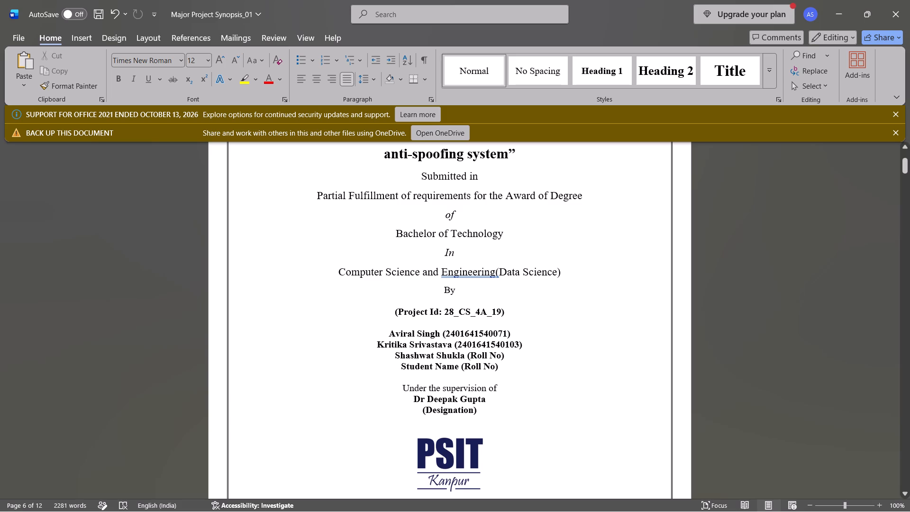
scroll(447, 263, "up", 13)
scroll(447, 263, "down", 1)
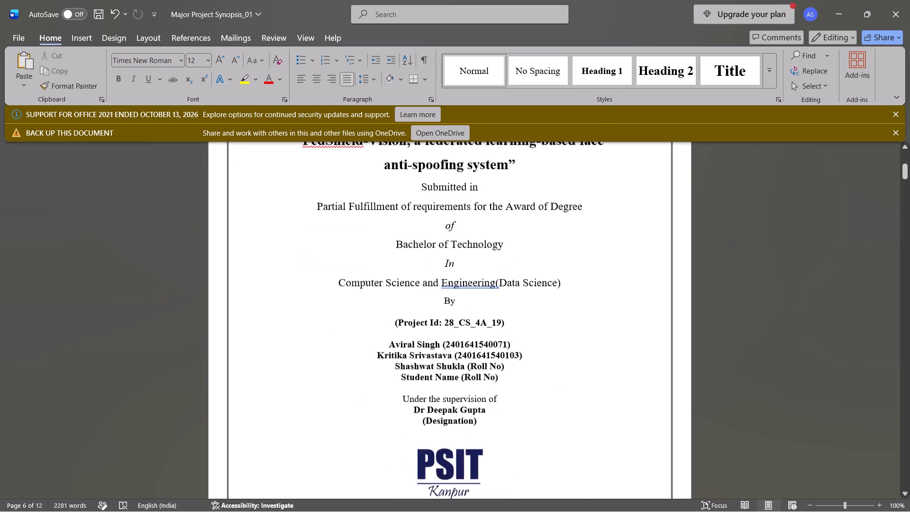
scroll(447, 263, "down", 2)
scroll(483, 224, "up", 2)
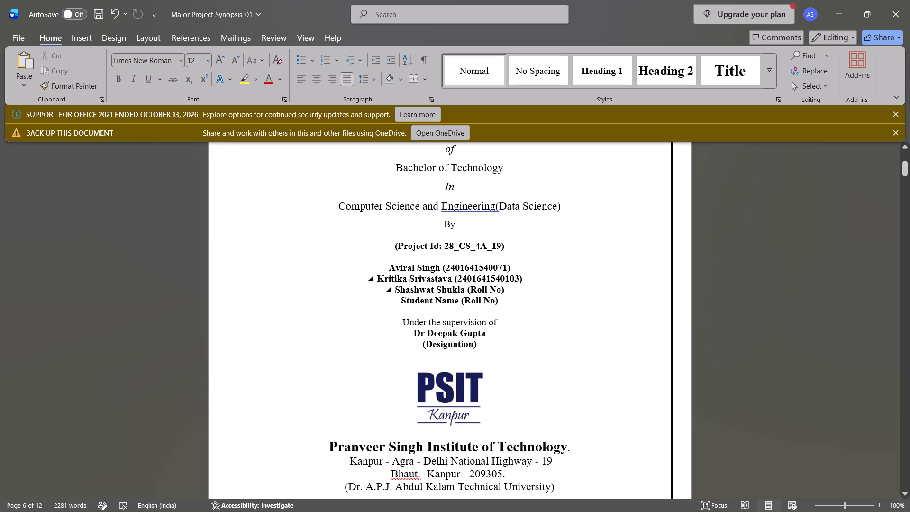
left_click(500, 290)
key("BackSpace")
key("BackSpace")
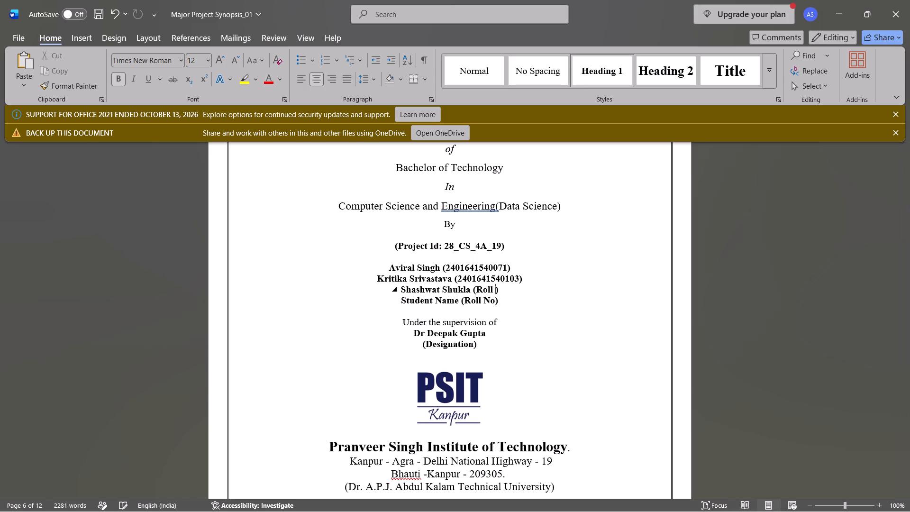
key("BackSpace")
key("BackSpace")
key("BackSpace")
key("BackSpace")
key("BackSpace")
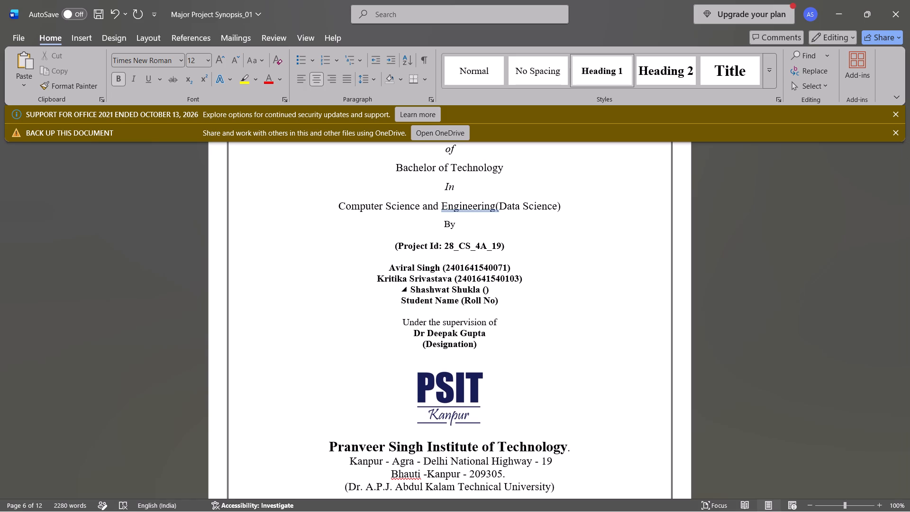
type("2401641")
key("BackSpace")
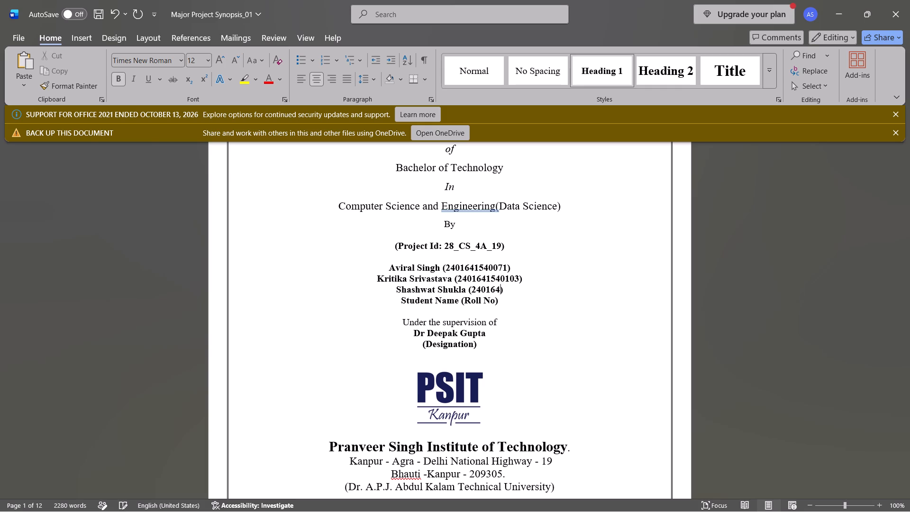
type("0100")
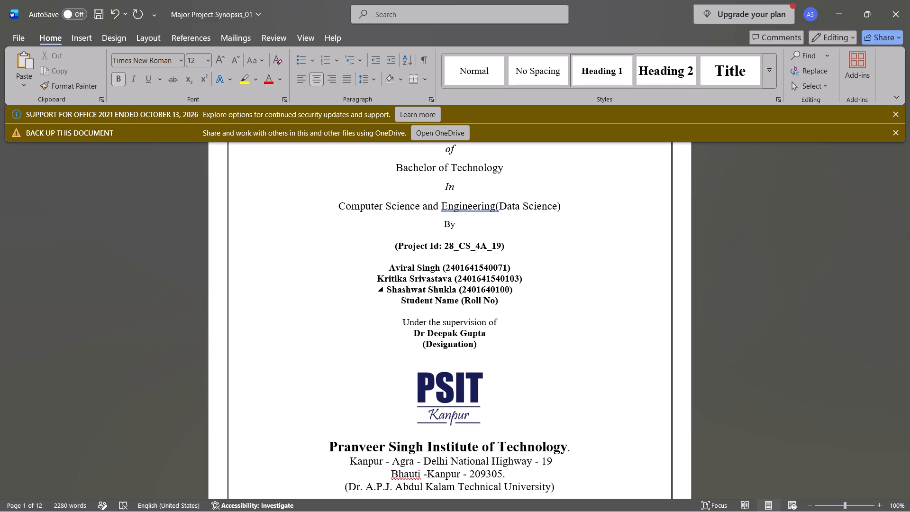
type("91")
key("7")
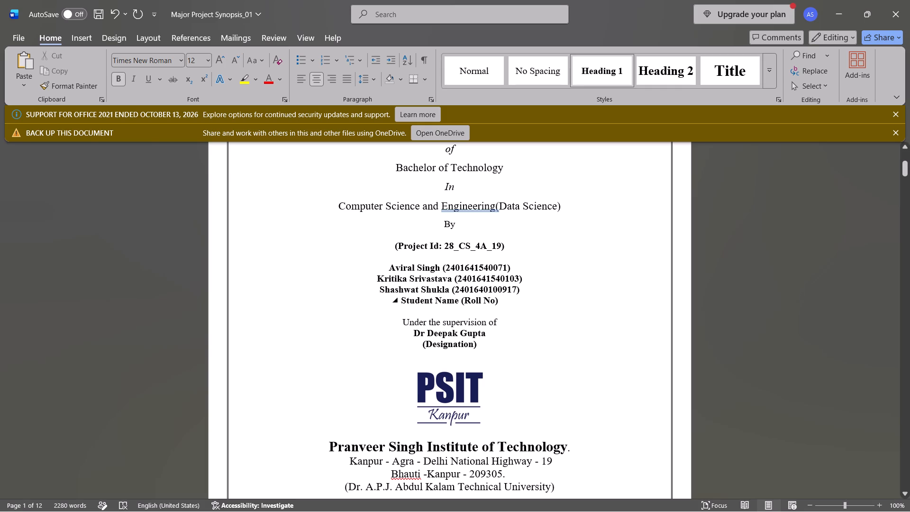
Insert a space between "Engineering" and "(Data Science)" on the cover page.
scroll(503, 342, "down", 1)
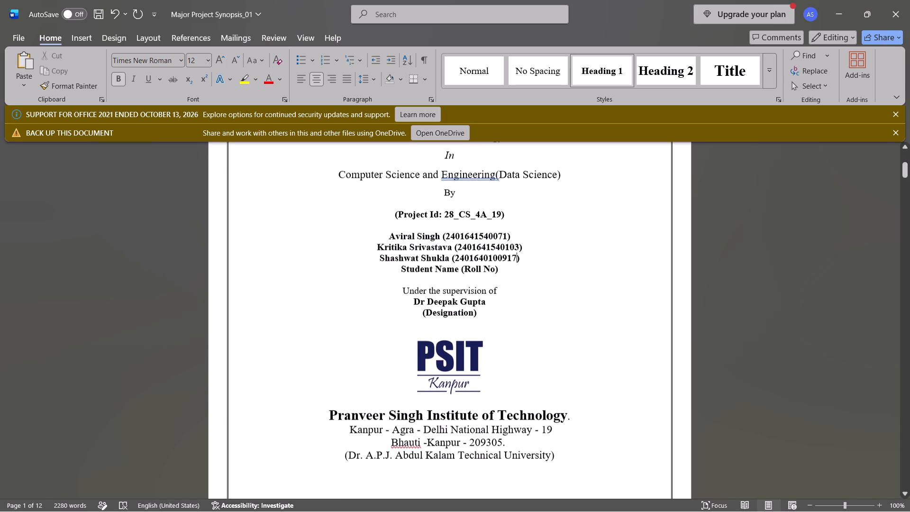
left_click(457, 269)
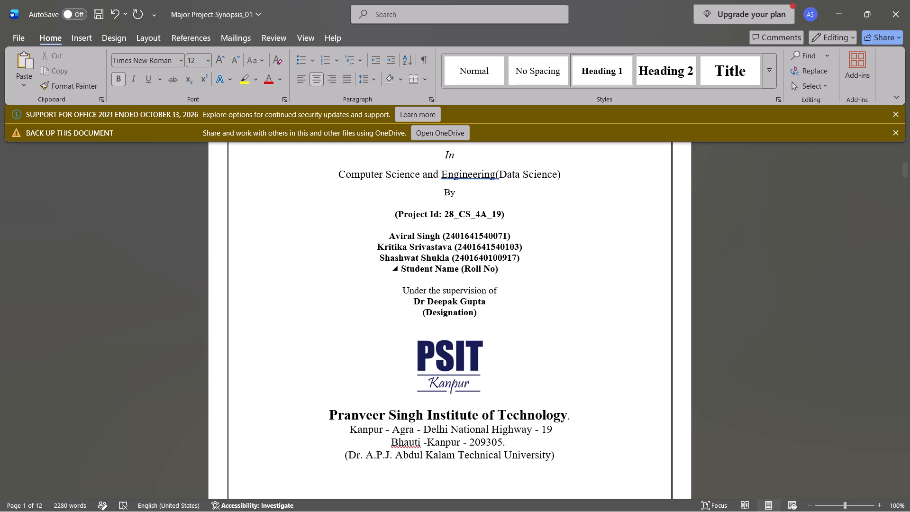
scroll(457, 269, "up", 1)
scroll(457, 269, "down", 1)
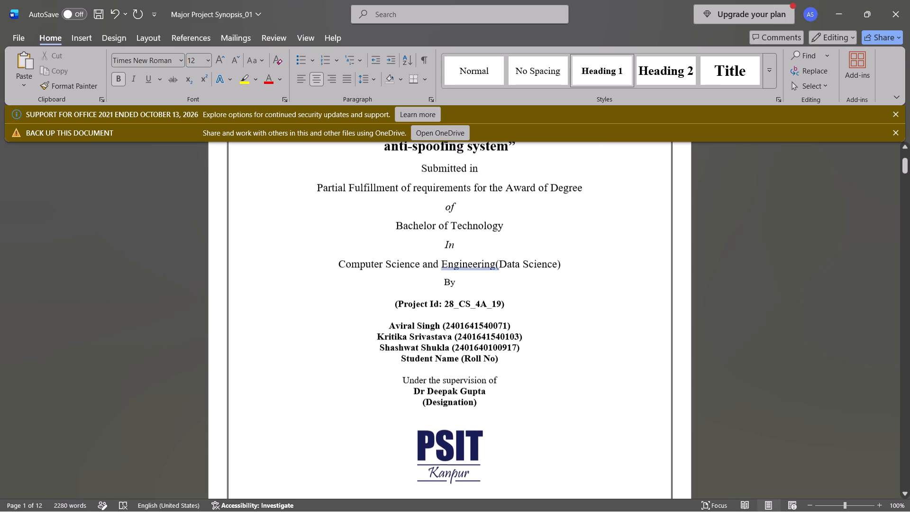
scroll(457, 269, "down", 1)
left_click(496, 249)
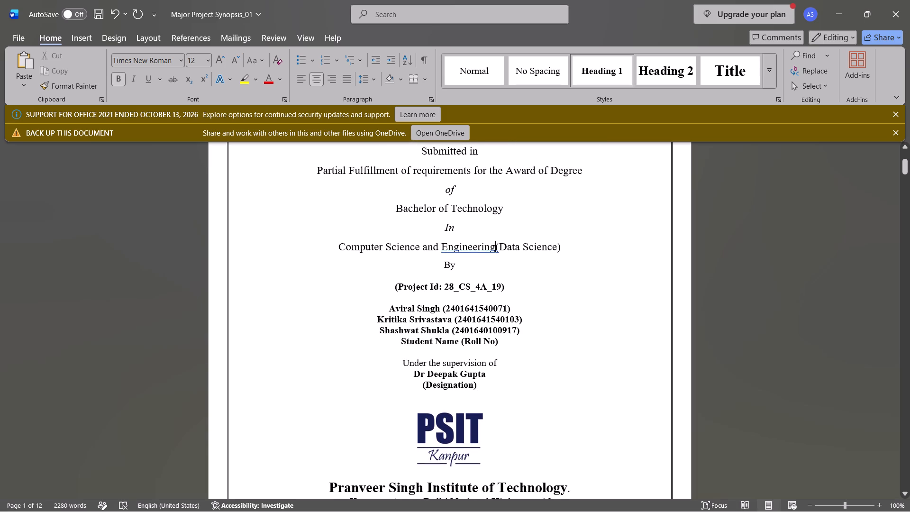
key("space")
Delete the blank line above the "c) Economic Feasibility:" subheading on the page after the Gantt chart.
scroll(495, 341, "down", 1)
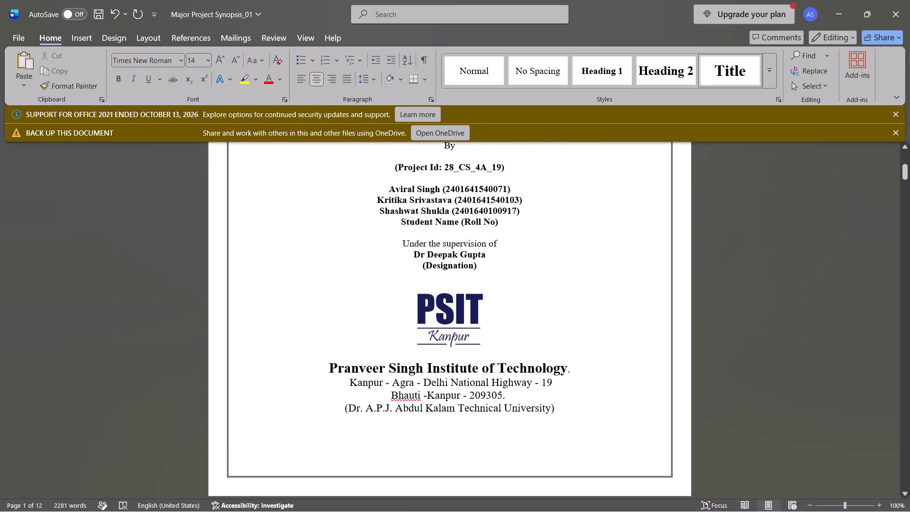
left_click(495, 341)
scroll(495, 341, "down", 8)
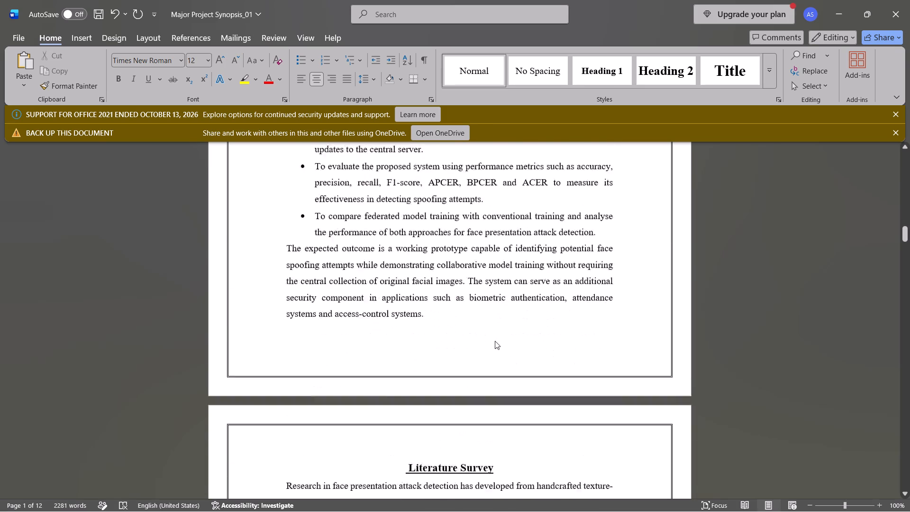
scroll(495, 341, "down", 2)
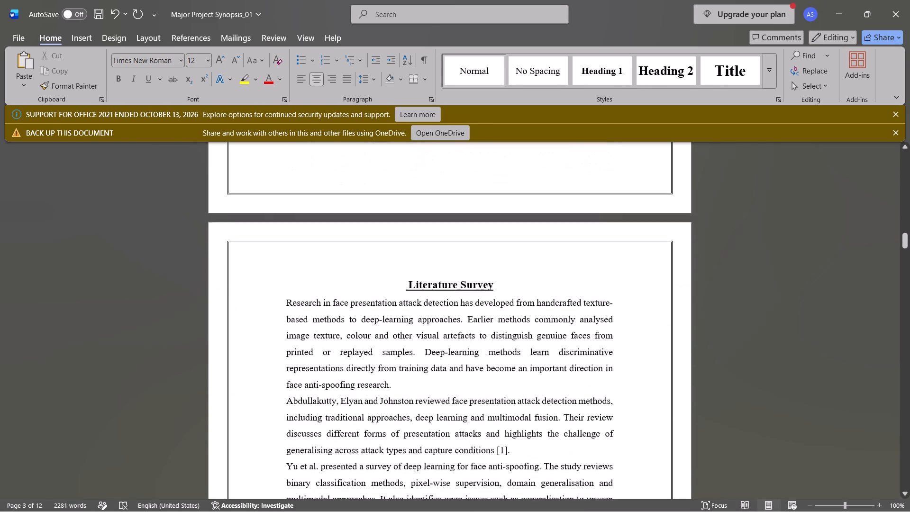
scroll(495, 341, "down", 5)
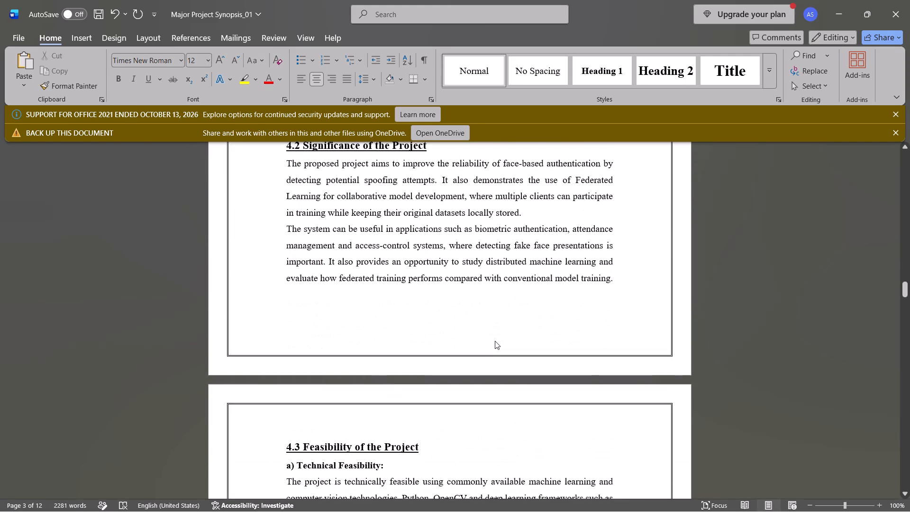
scroll(495, 341, "down", 2)
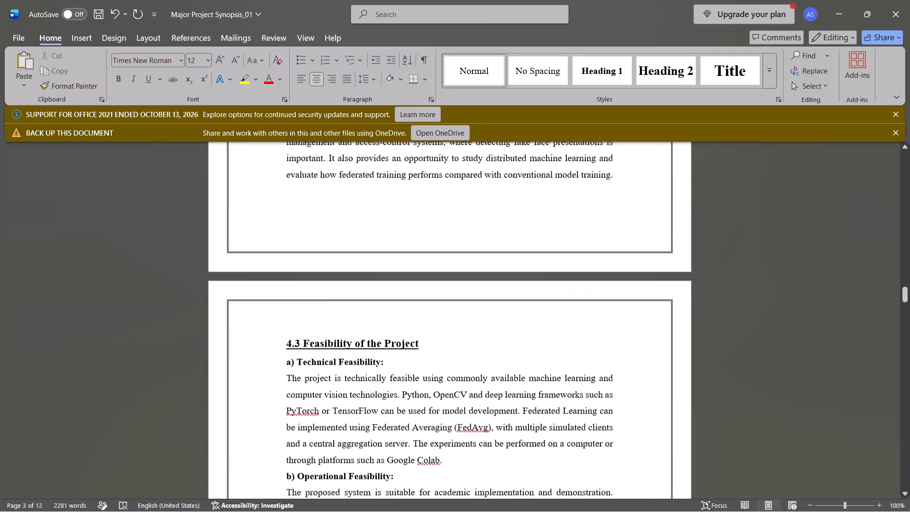
scroll(495, 341, "down", 4)
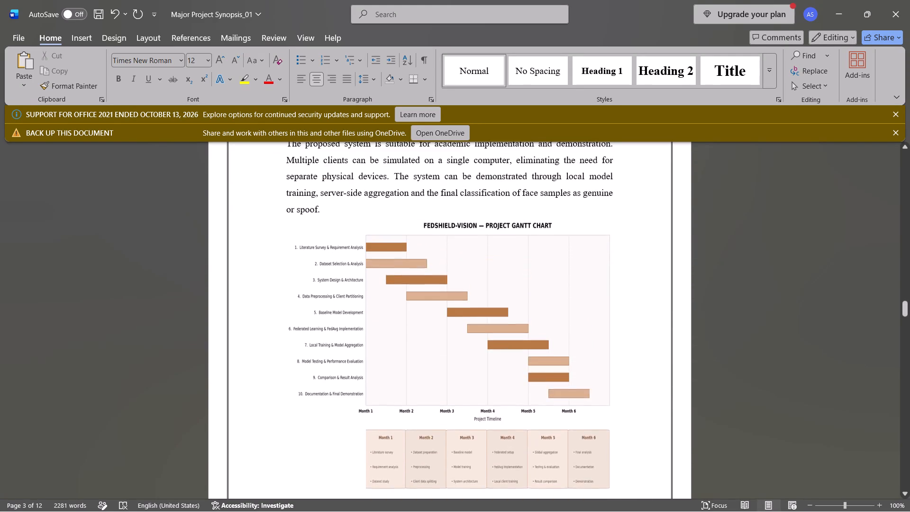
scroll(495, 341, "down", 2)
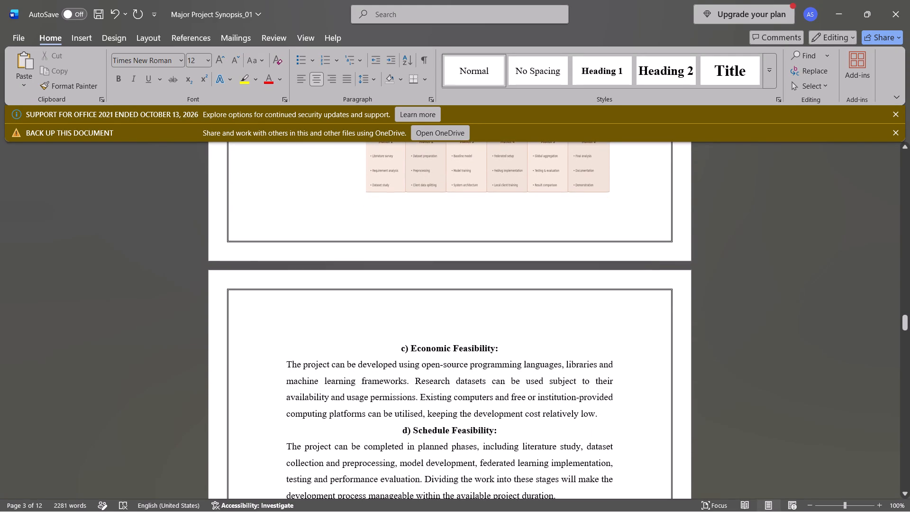
left_click(396, 339)
key("BackSpace")
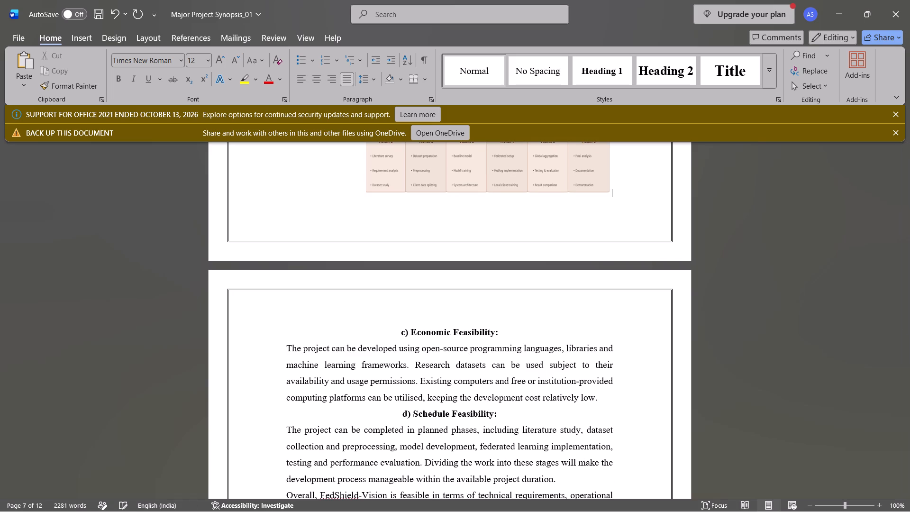
Left-align the centred "c) Economic Feasibility:" and "d) Schedule Feasibility:" subheadings.
left_click(401, 333)
key("BackSpace")
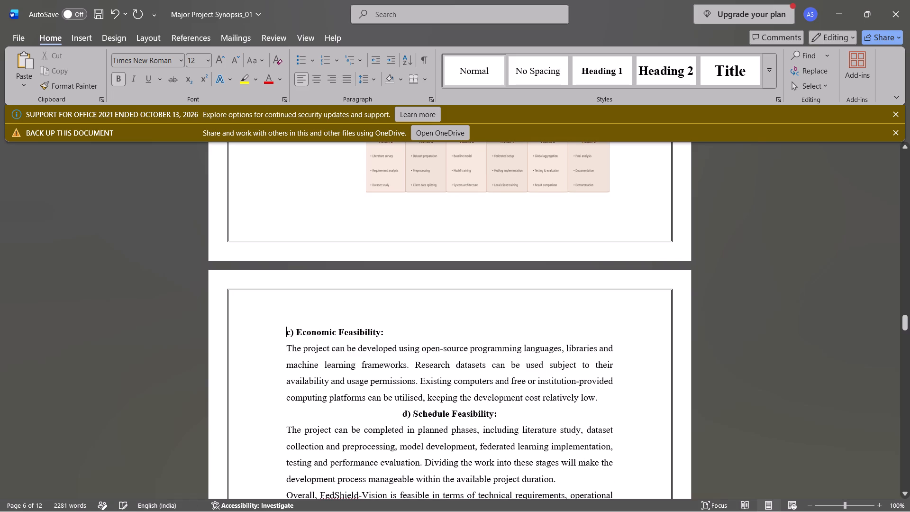
left_click(400, 417)
key("BackSpace")
Delete the surplus blank lines between "working academic prototype." and the "Methodology/ Planning of work" heading, leaving one blank line.
scroll(512, 401, "down", 2)
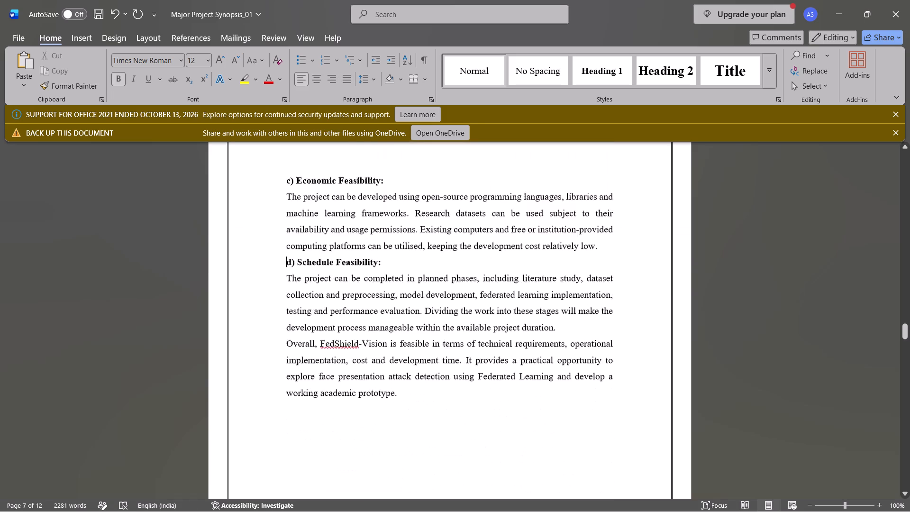
scroll(512, 401, "down", 7)
scroll(512, 401, "up", 1)
left_click(371, 316)
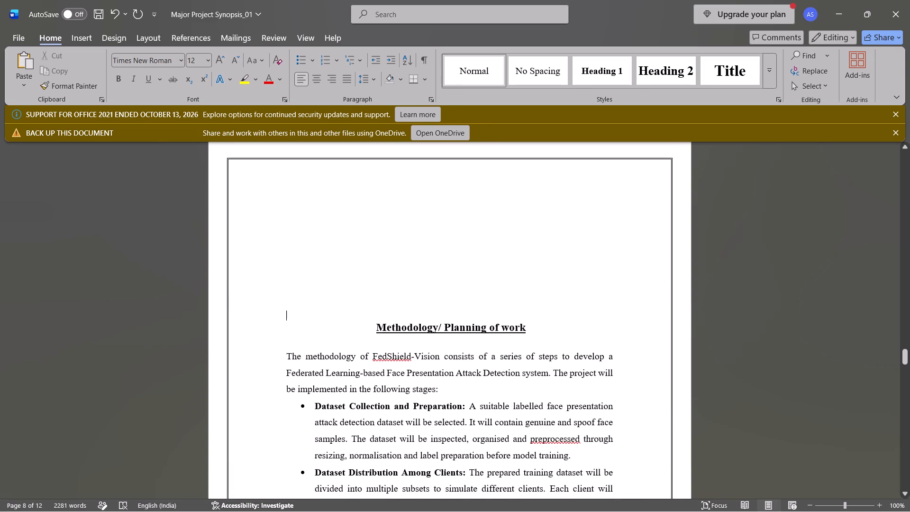
key("BackSpace")
key("BackSpace")
key("BackSpace")
key("BackSpace")
key("BackSpace")
scroll(371, 316, "up", 2)
key("BackSpace")
key("BackSpace")
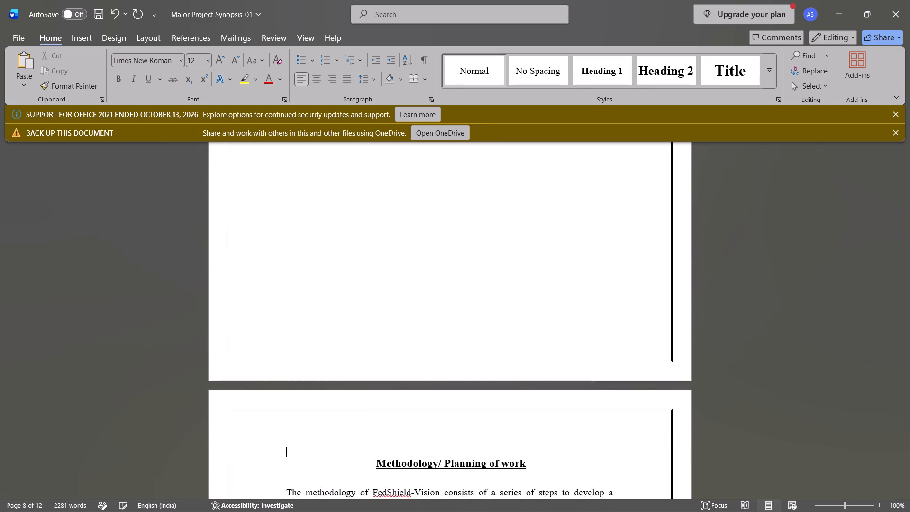
key("BackSpace")
key("BackSpace")
key("BackSpace")
key("BackSpace")
key("BackSpace")
key("BackSpace")
scroll(371, 316, "up", 1)
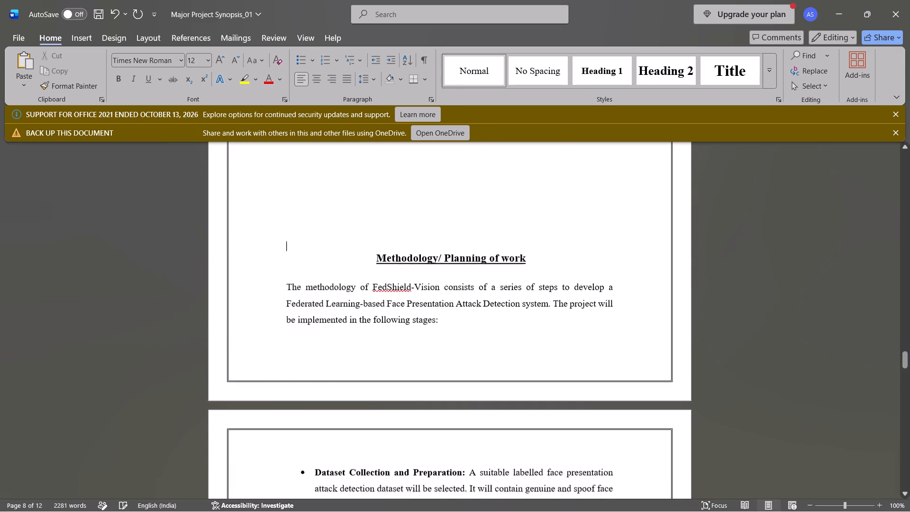
scroll(371, 316, "up", 2)
key("BackSpace")
key("BackSpace")
key("BackSpace")
key("BackSpace")
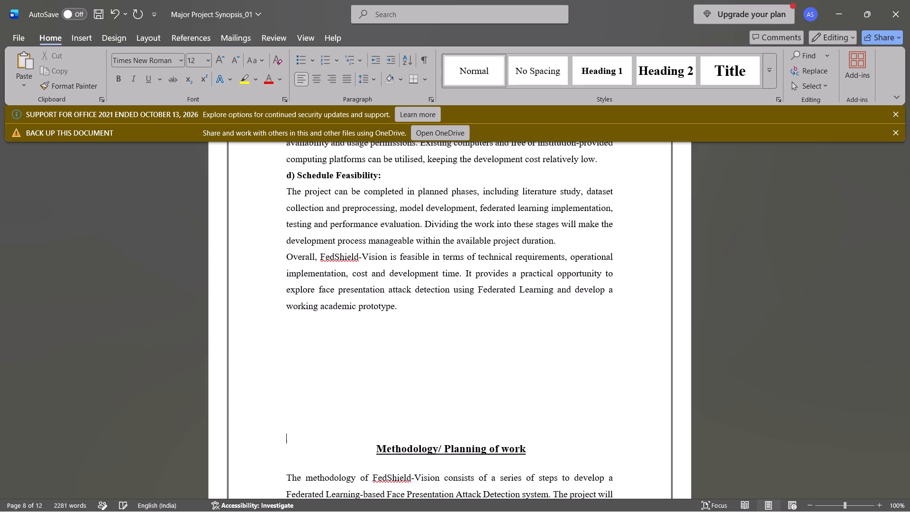
key("BackSpace")
key("BackSpace")
key("BackSpace")
key("BackSpace")
key("BackSpace")
key("BackSpace")
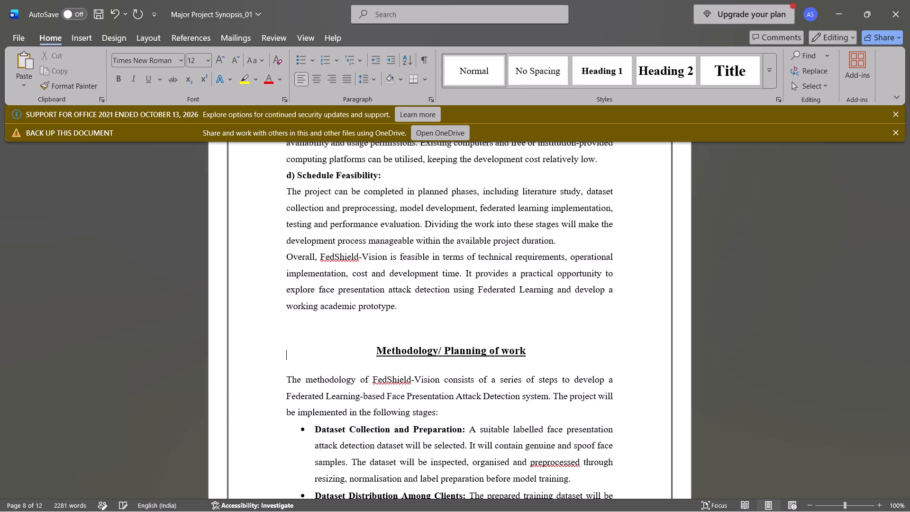
key("BackSpace")
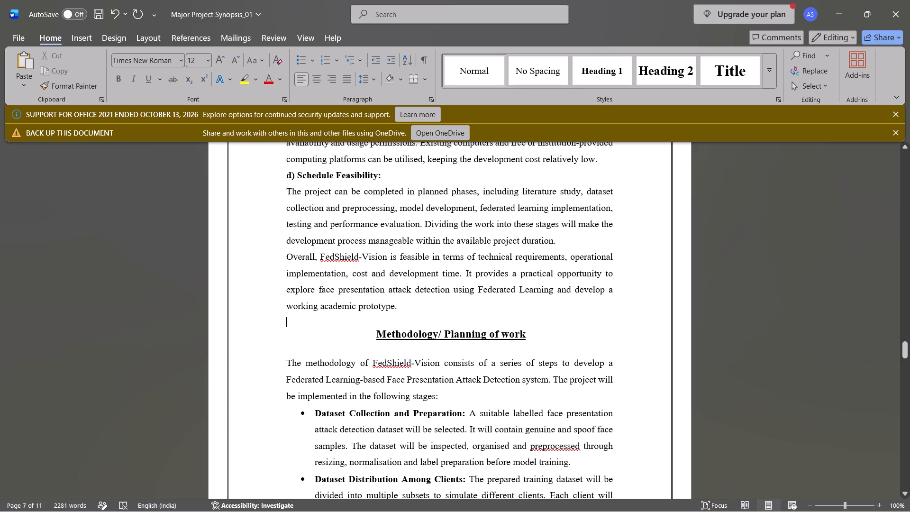
Add a colon to the end of the "Methodology/ Planning of work" heading.
left_click_drag(532, 332, 392, 322)
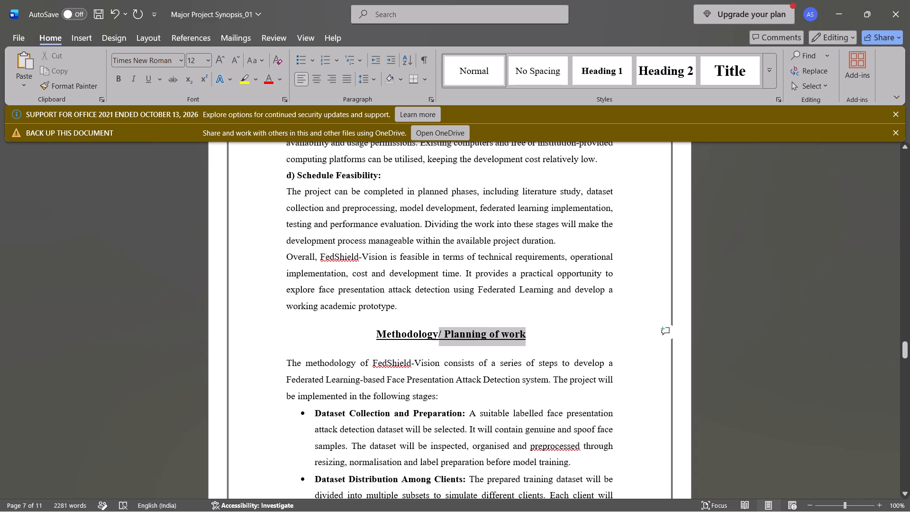
left_click_drag(392, 322, 376, 323)
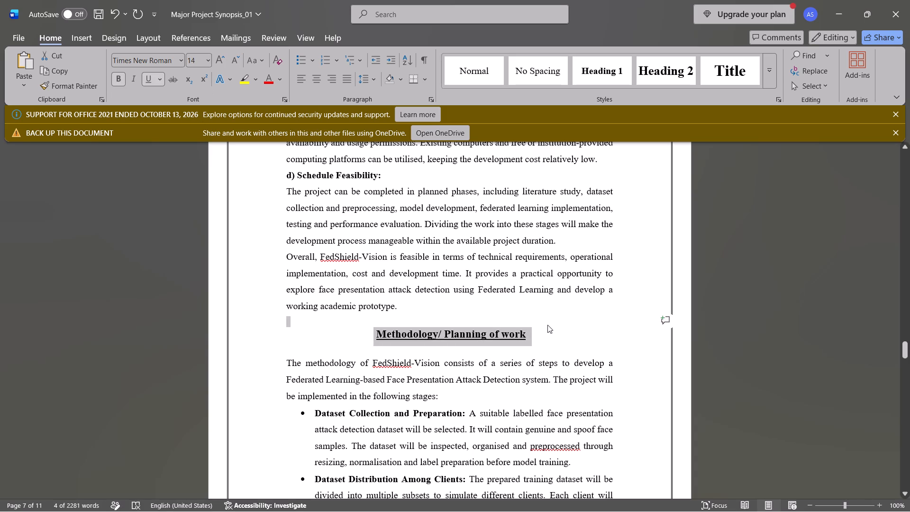
left_click(548, 325)
left_click(538, 337)
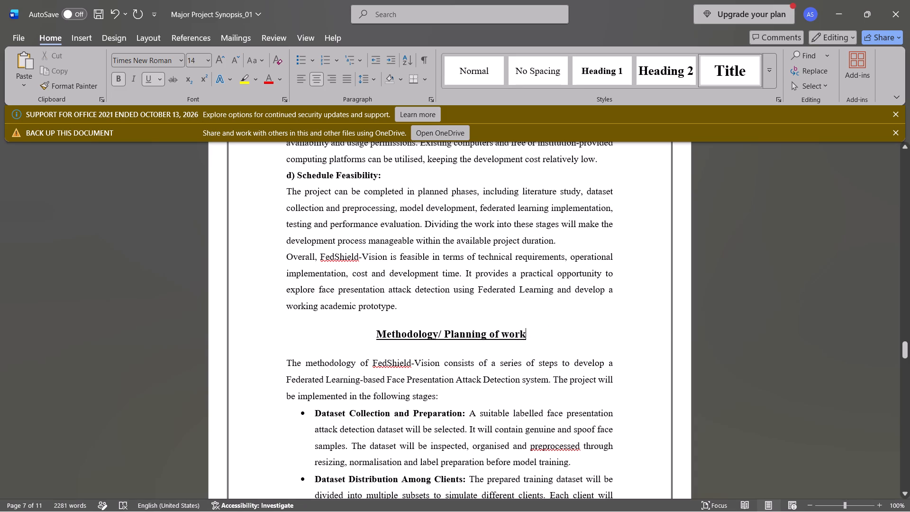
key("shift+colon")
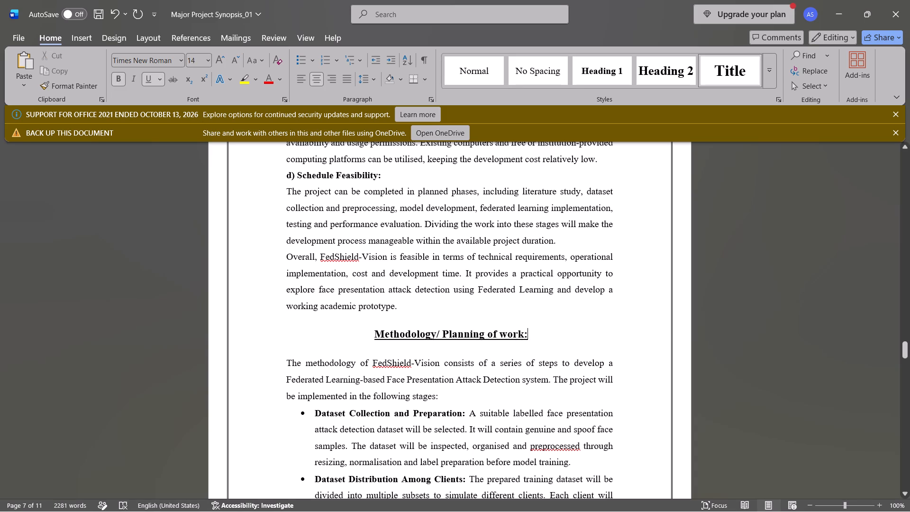
left_click(607, 339)
Review the layout of the Feasibility subsections and the project Gantt chart on the preceding page.
scroll(607, 339, "up", 1)
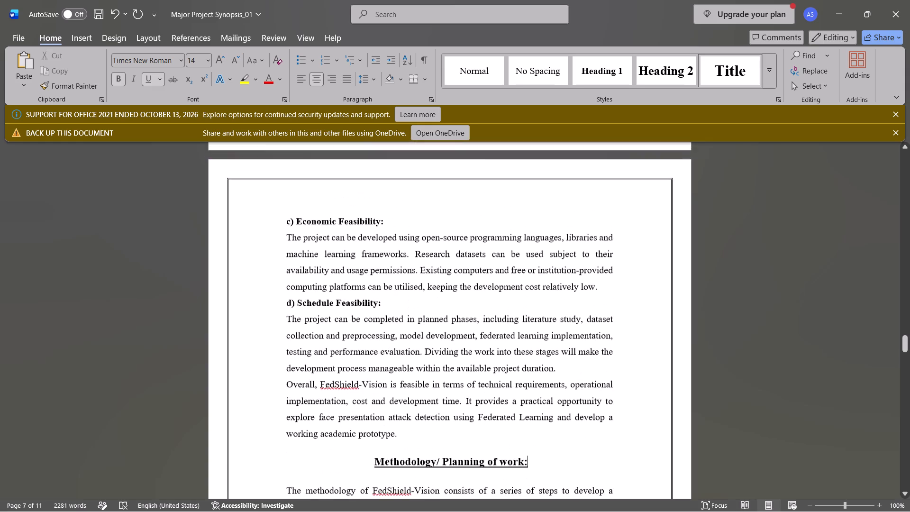
scroll(607, 339, "up", 4)
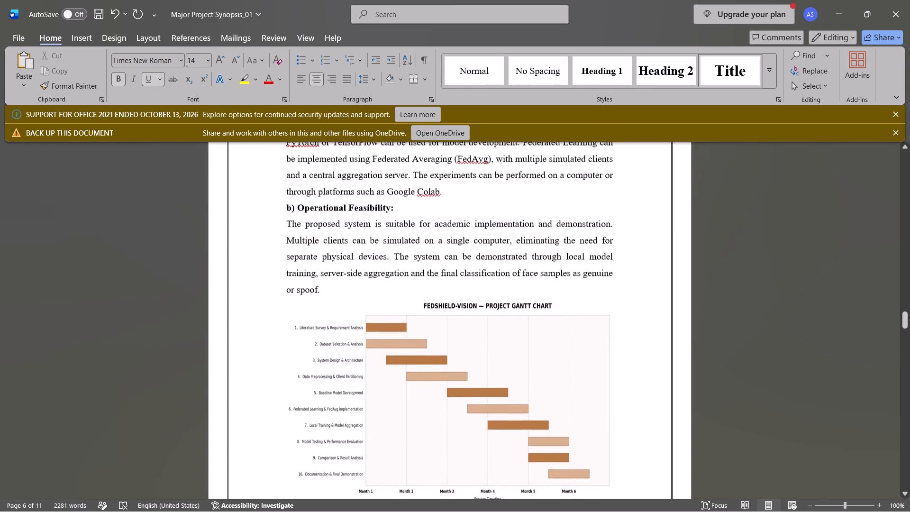
scroll(607, 339, "left", 2)
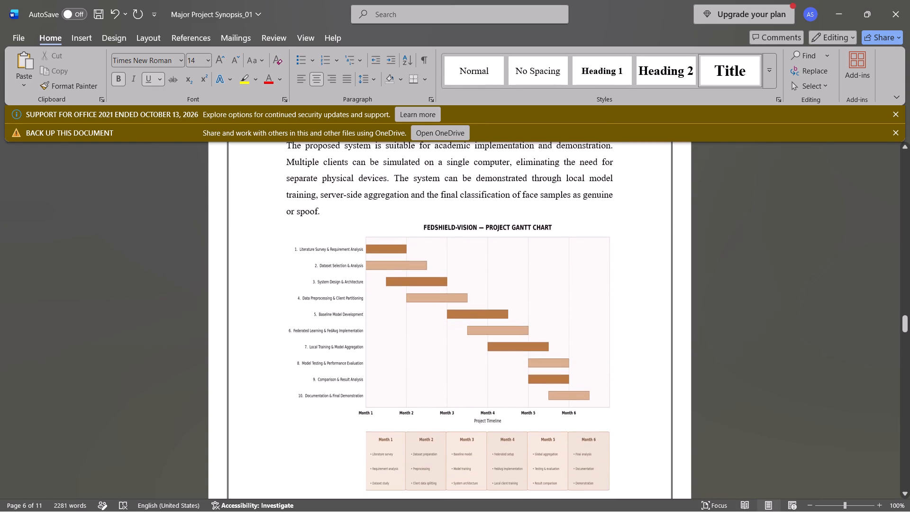
scroll(607, 339, "left", 2)
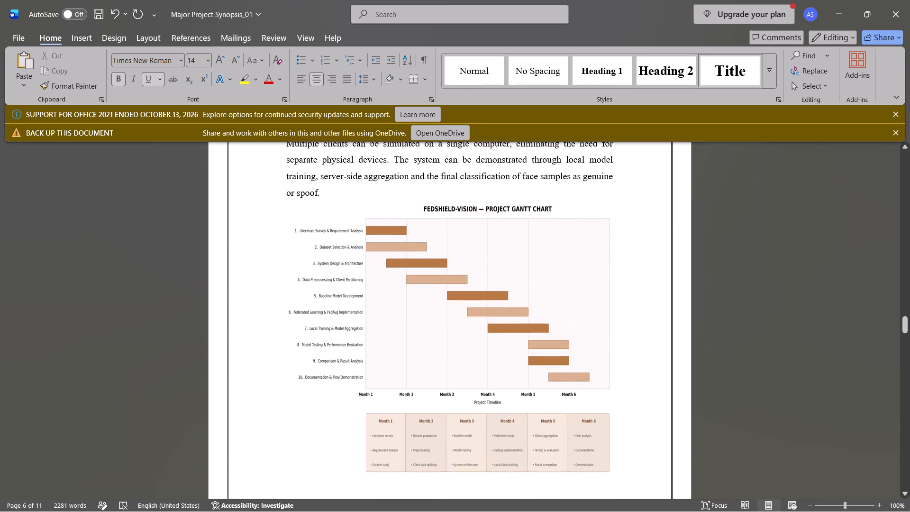
scroll(607, 339, "left", 1)
scroll(607, 339, "up", 2)
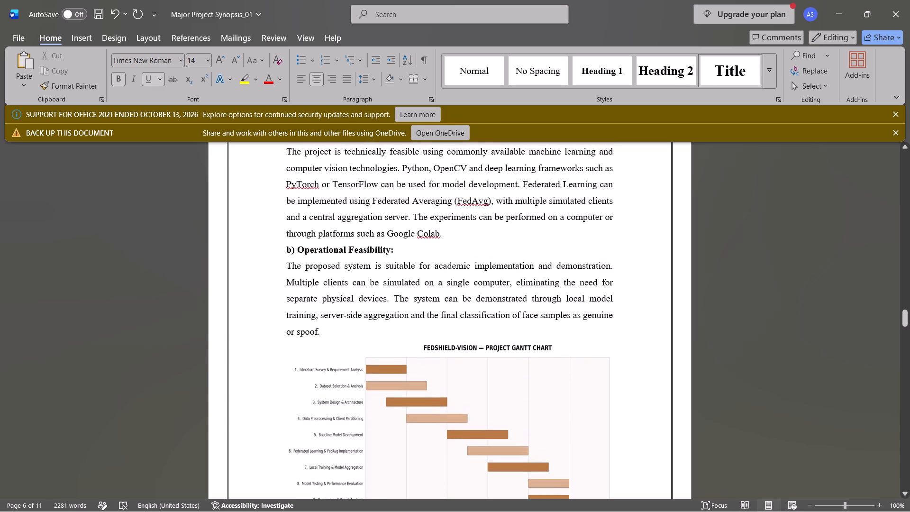
Examine the Methodology pages through the Proposed System Architecture and closing paragraph, checking spacing and page breaks.
scroll(607, 339, "down", 9)
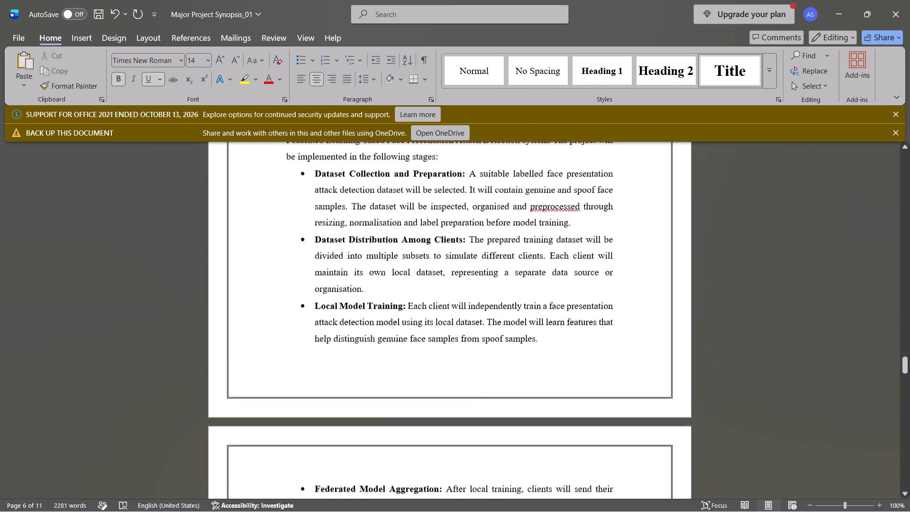
scroll(607, 339, "down", 4)
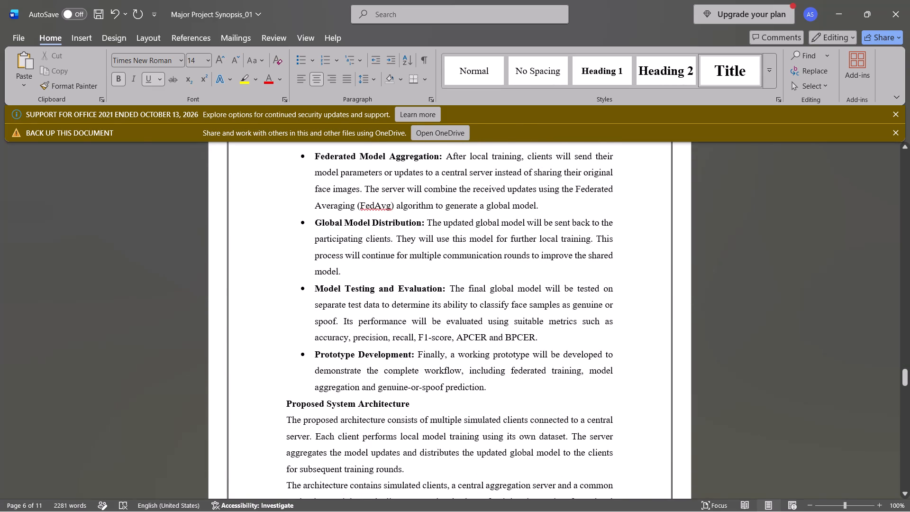
scroll(607, 339, "down", 2)
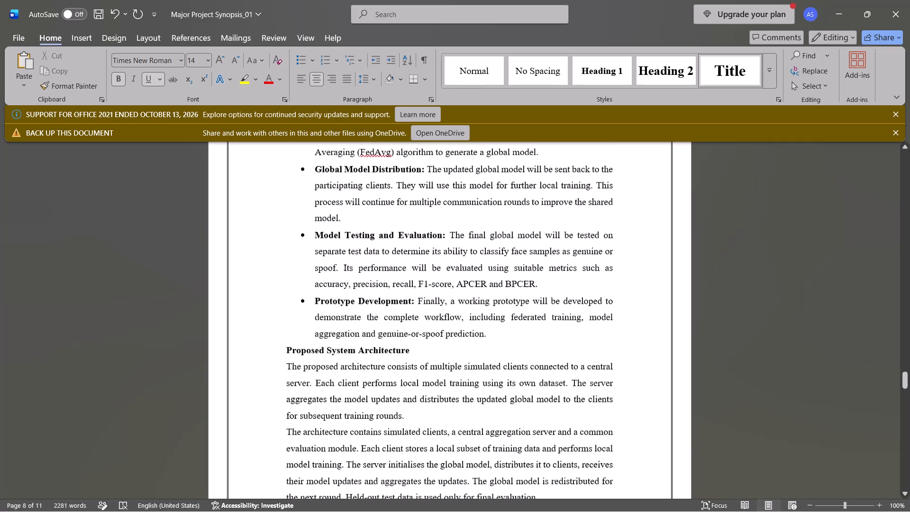
scroll(607, 339, "down", 3)
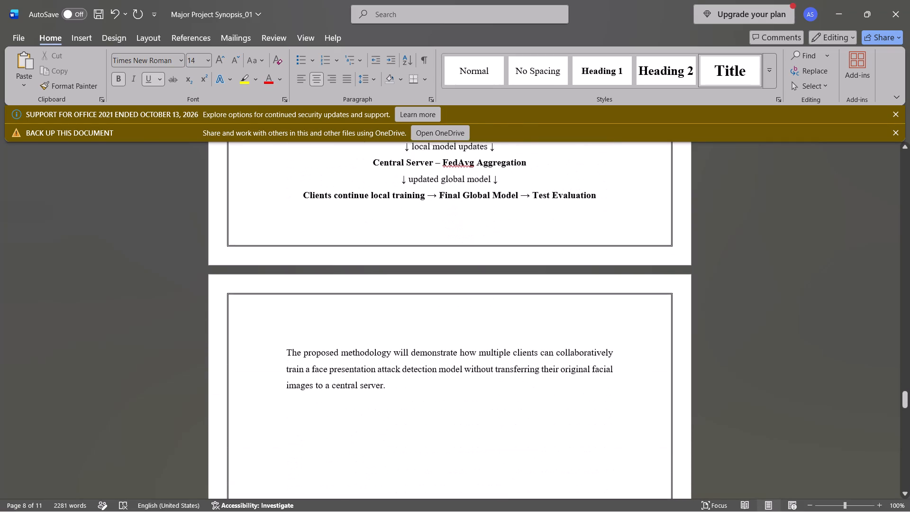
scroll(607, 339, "up", 1)
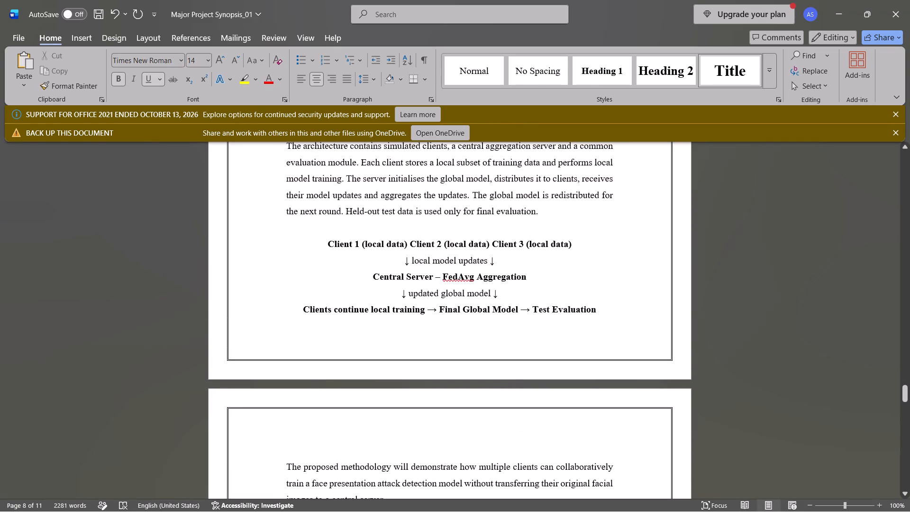
scroll(607, 339, "down", 12)
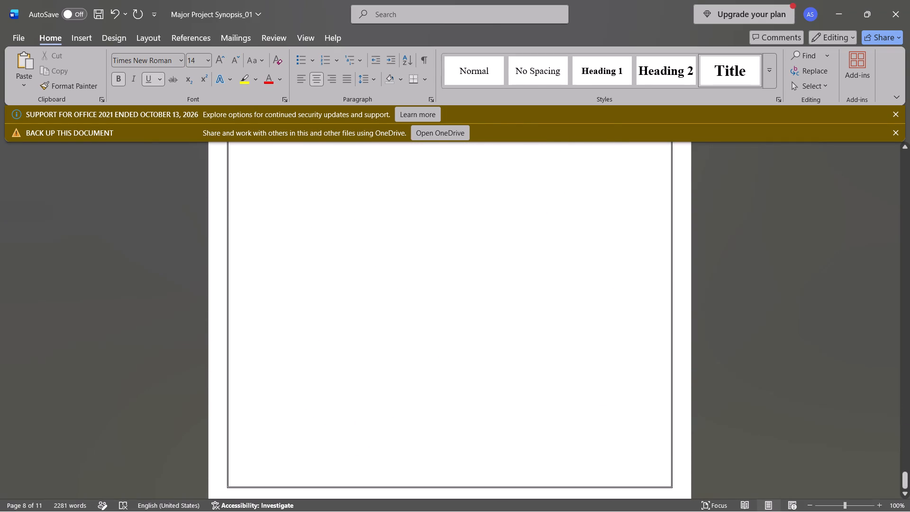
scroll(607, 339, "down", 1)
scroll(607, 339, "up", 7)
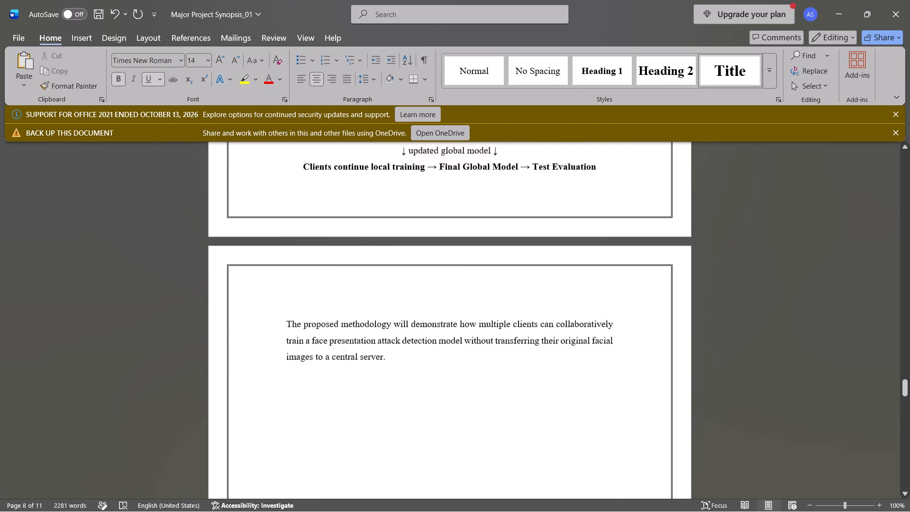
scroll(607, 339, "up", 7)
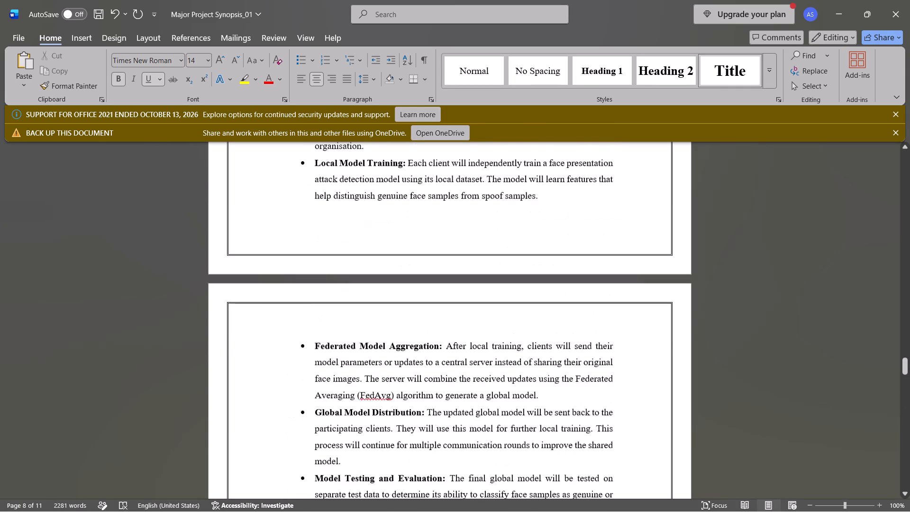
scroll(607, 339, "up", 1)
scroll(607, 339, "left", 2)
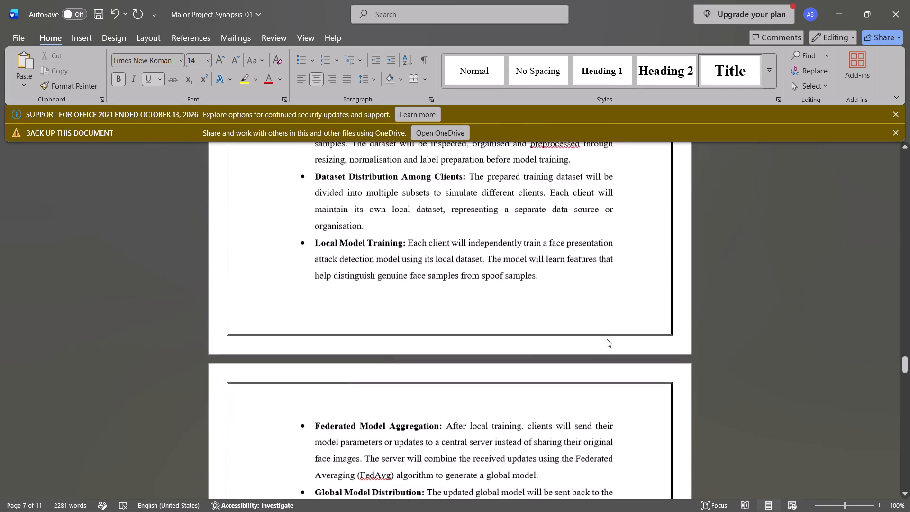
scroll(607, 339, "down", 3)
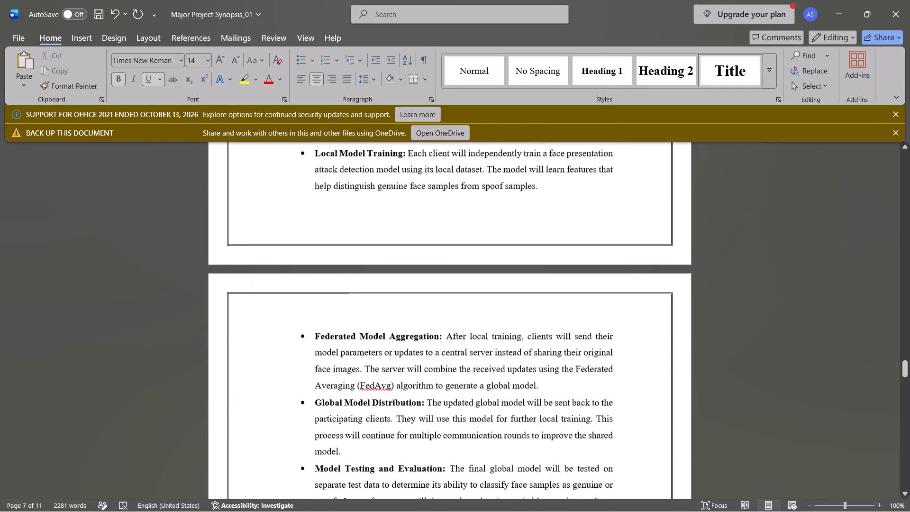
scroll(607, 339, "down", 1)
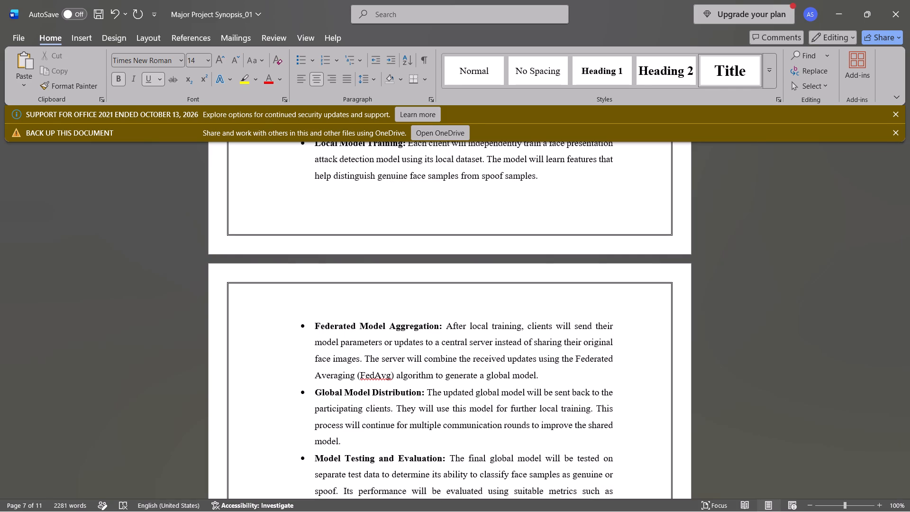
scroll(607, 339, "up", 6)
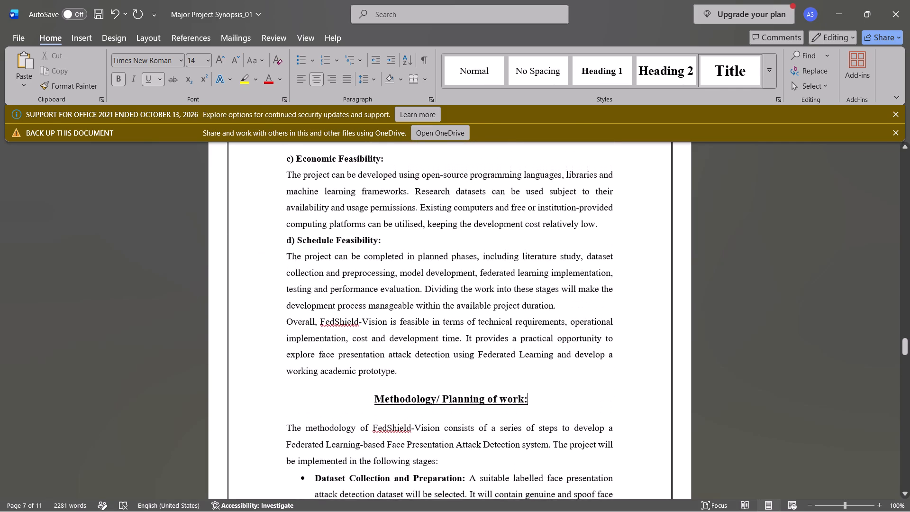
scroll(607, 339, "down", 2)
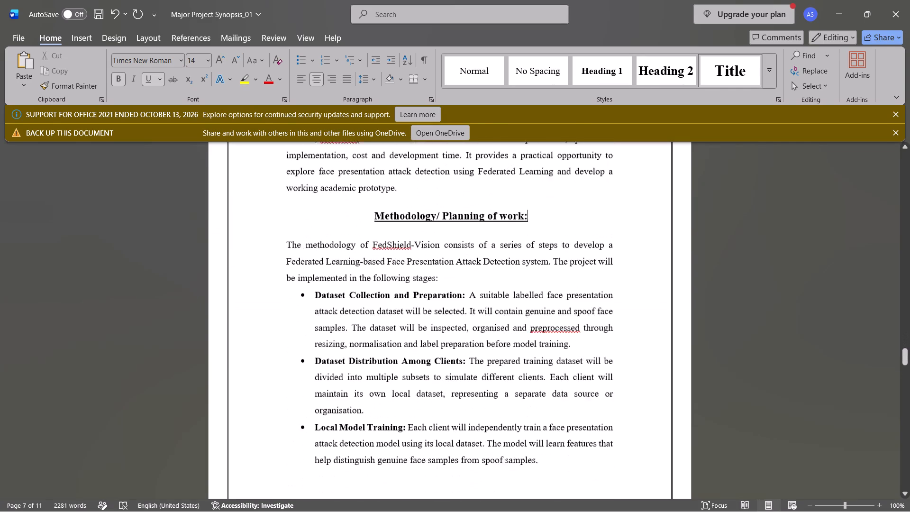
scroll(607, 339, "down", 2)
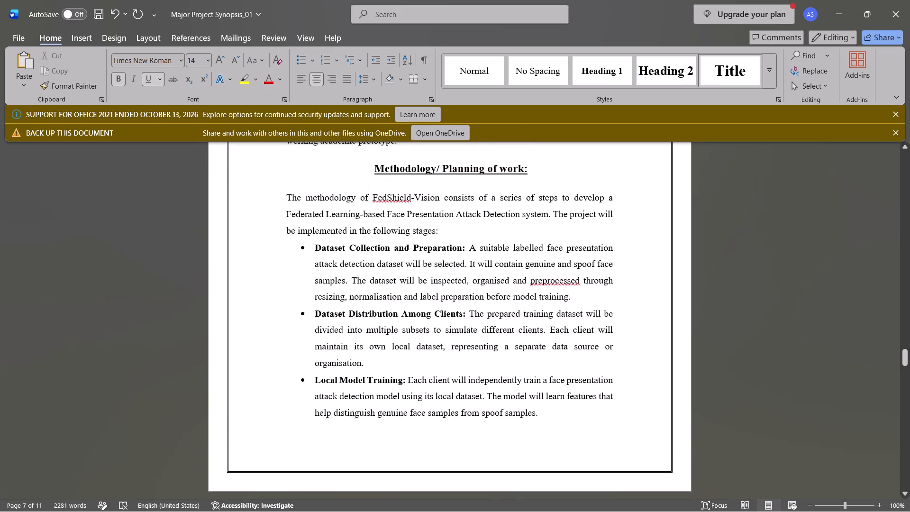
scroll(607, 339, "down", 2)
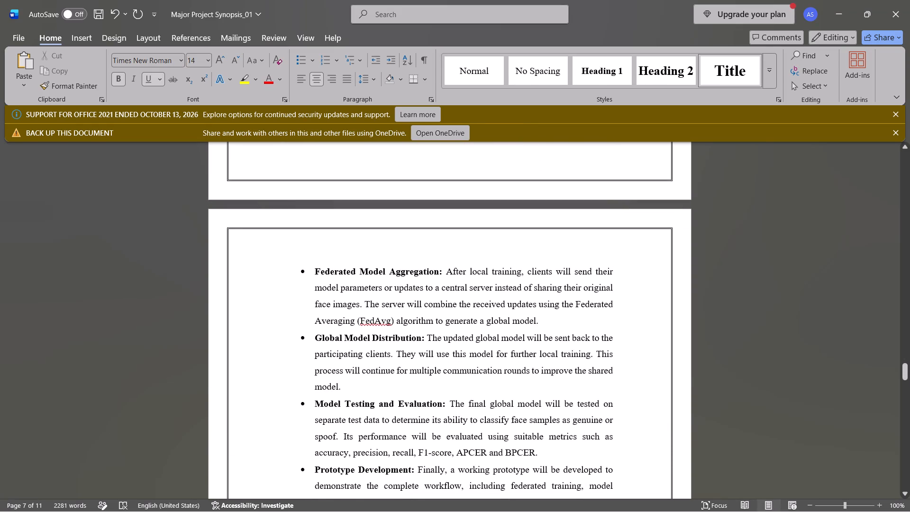
scroll(607, 339, "down", 2)
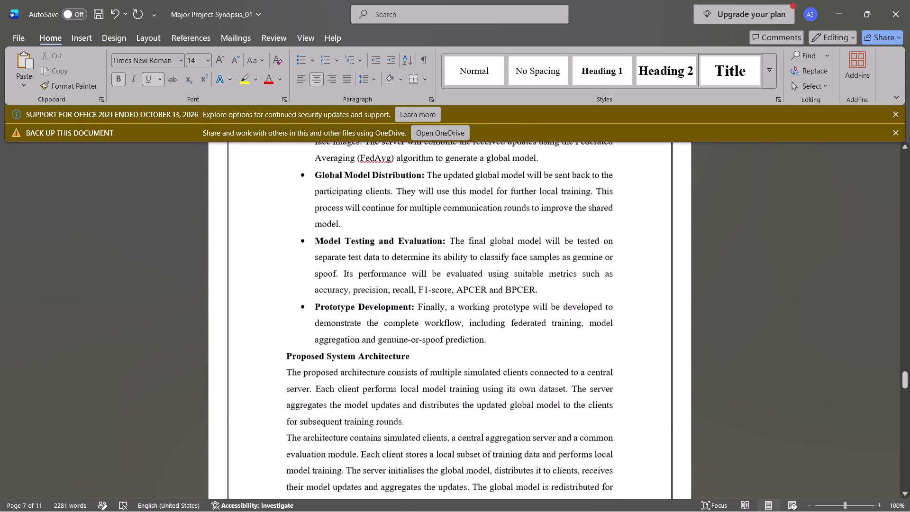
scroll(607, 339, "down", 3)
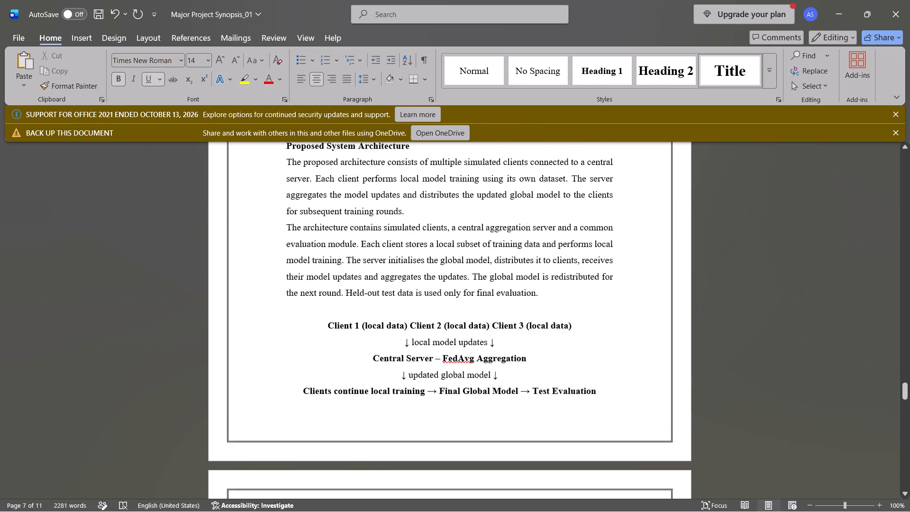
scroll(607, 339, "down", 1)
Insert a blank line directly above the "Methodology/ Planning of work:" heading.
scroll(607, 339, "up", 2)
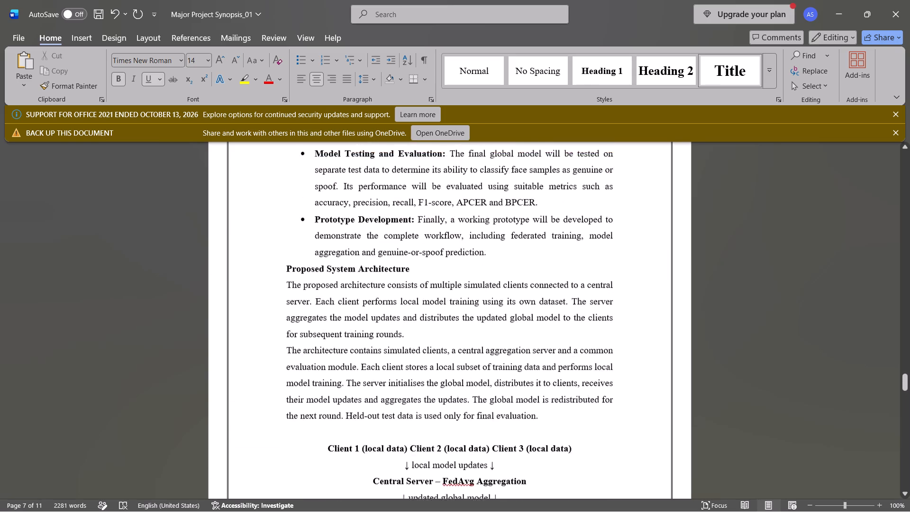
scroll(607, 339, "up", 2)
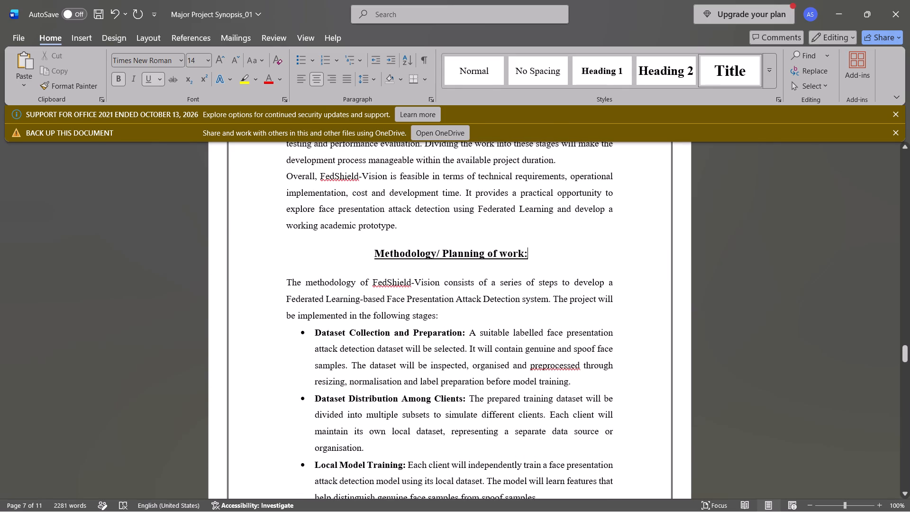
left_click(365, 250)
scroll(365, 250, "down", 1)
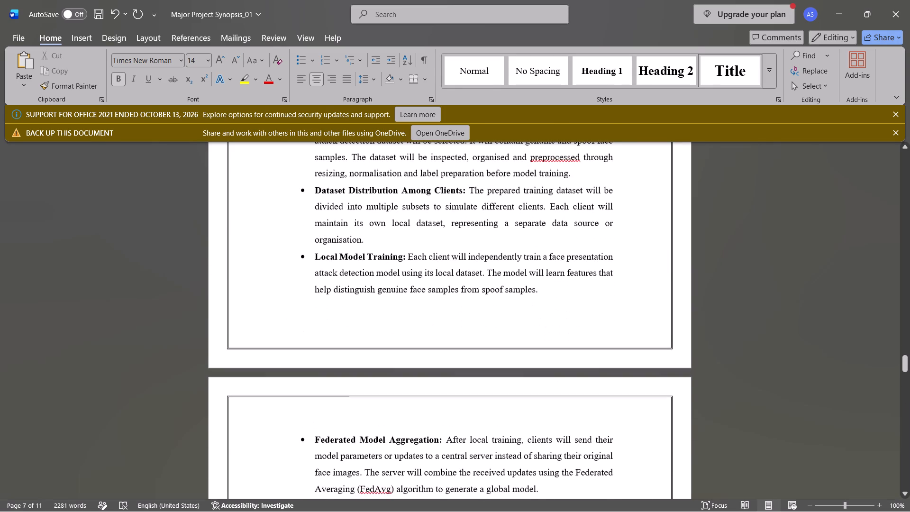
scroll(365, 250, "down", 1)
key("Return")
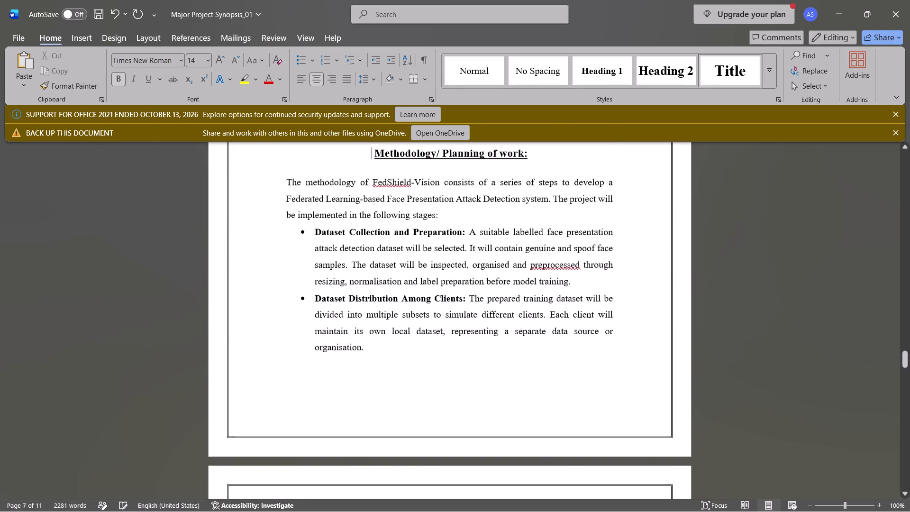
Insert two blank lines above "Client 1 (local data) Client 2 (local data) Client 3 (local data)" so the whole architecture flow starts on a new page.
scroll(365, 250, "down", 3)
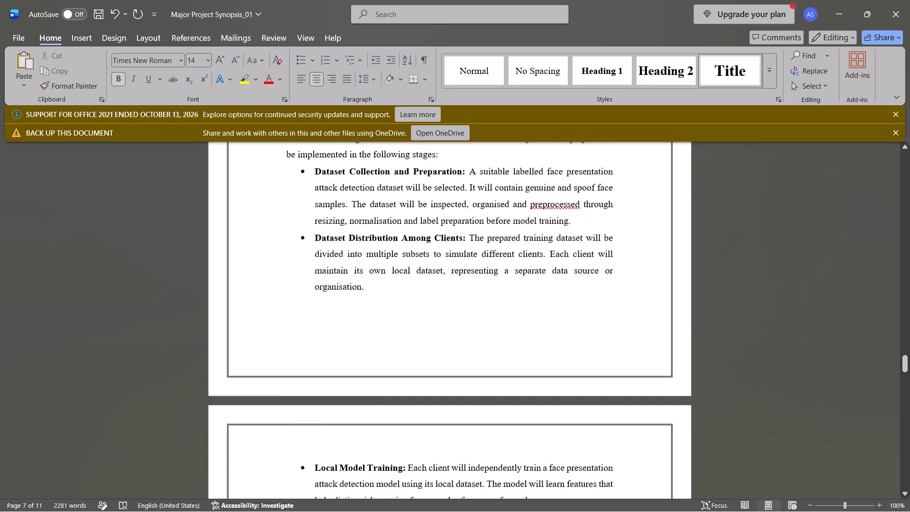
scroll(365, 250, "down", 4)
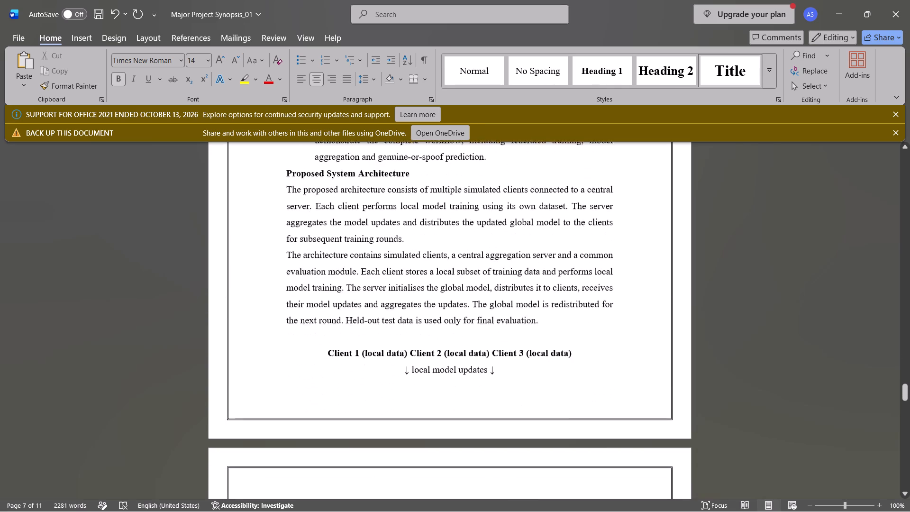
left_click(318, 308)
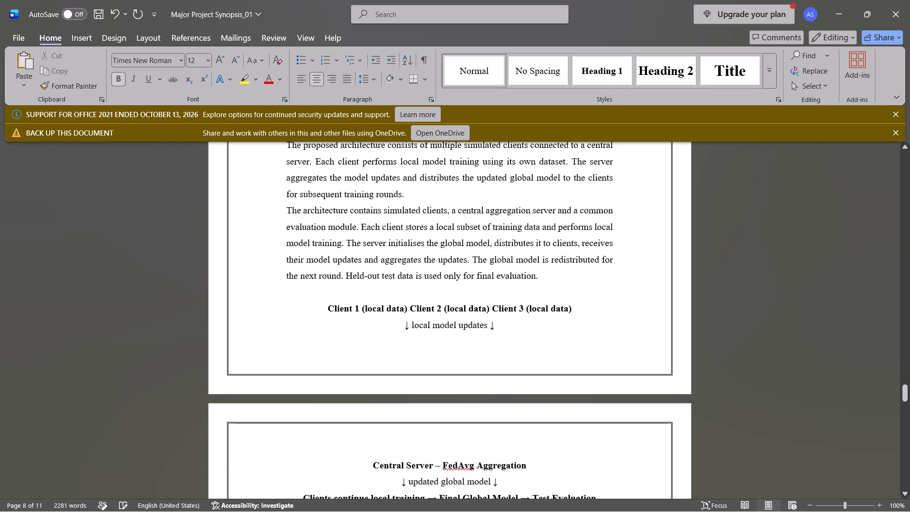
key("Return")
key("Return")
scroll(318, 308, "down", 1)
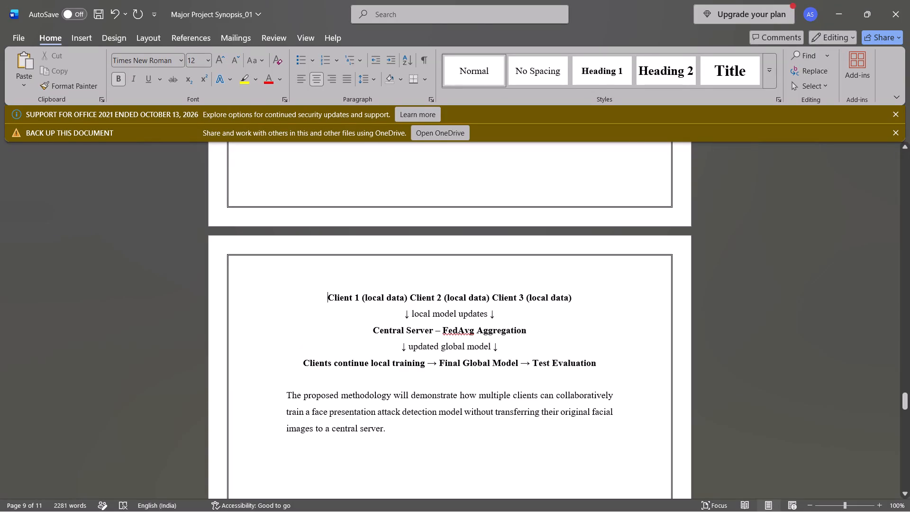
Examine the page break between the Proposed System Architecture text and the client-server architecture flow, including the spacing below the flow.
scroll(408, 476, "down", 1)
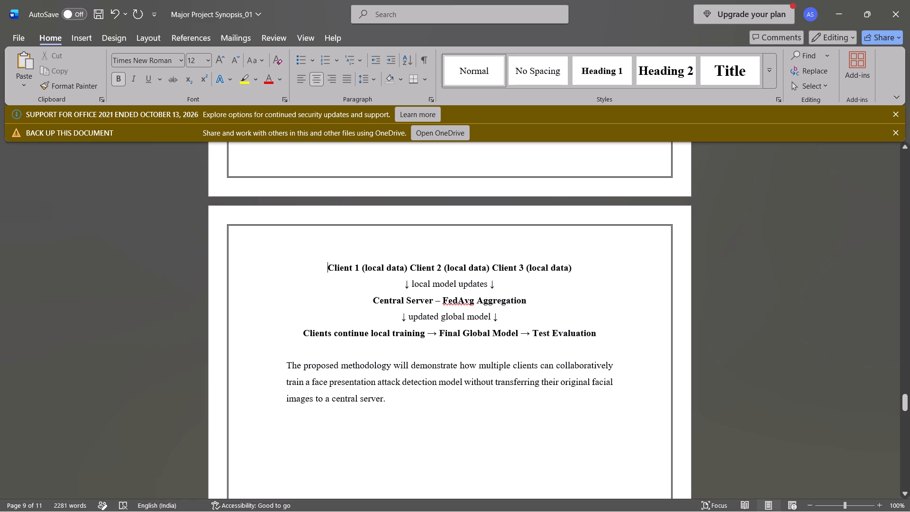
scroll(408, 476, "down", 1)
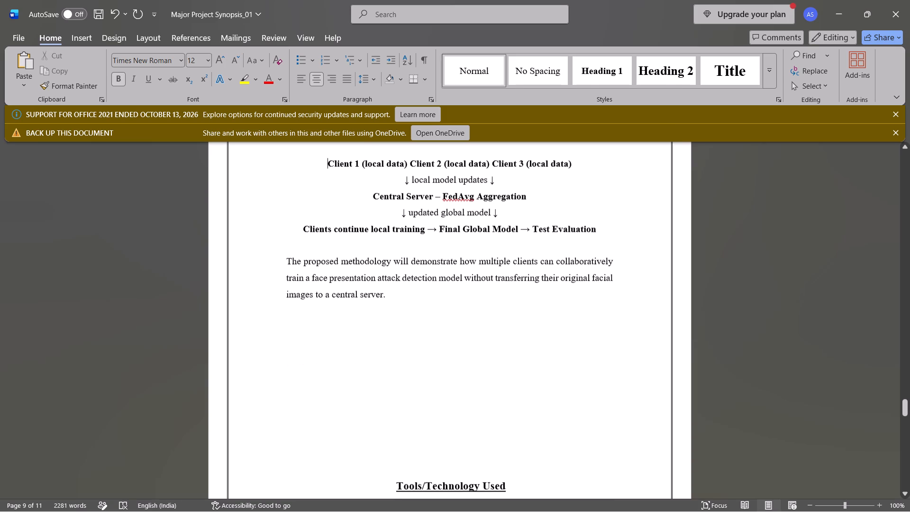
scroll(408, 476, "up", 1)
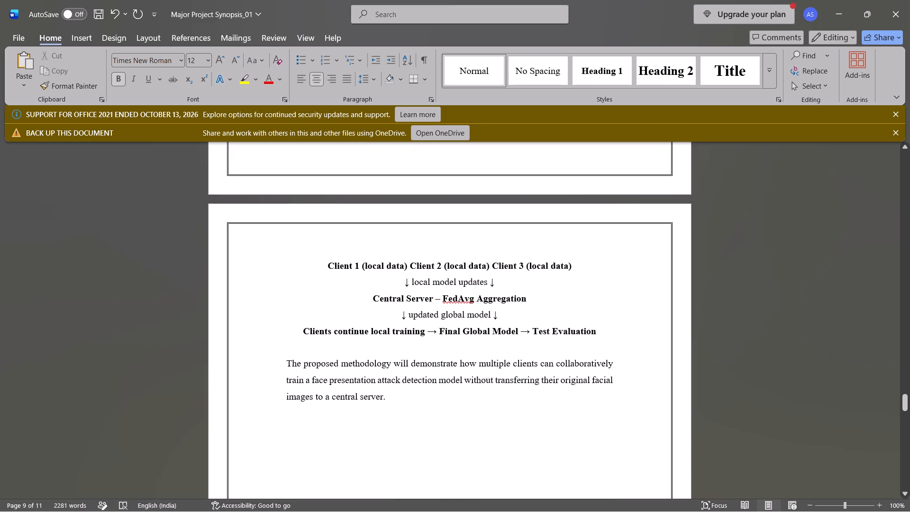
scroll(408, 476, "up", 1)
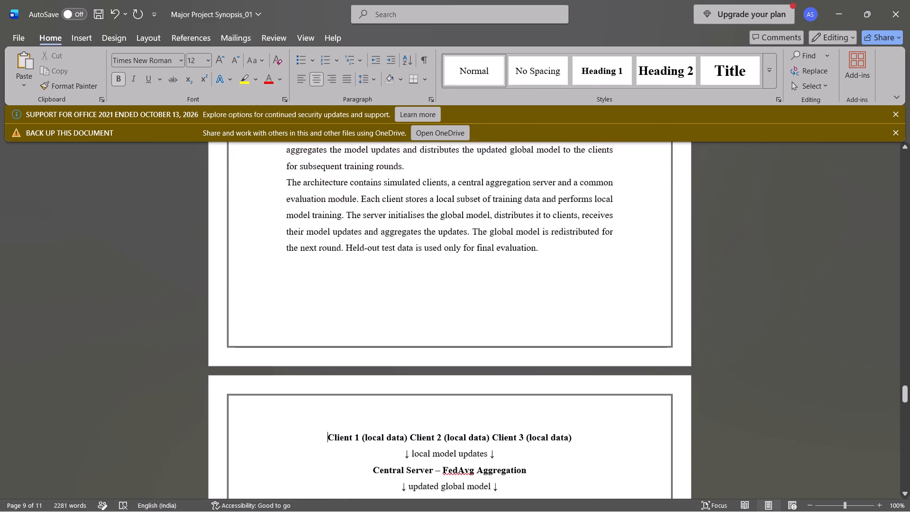
scroll(408, 476, "up", 1)
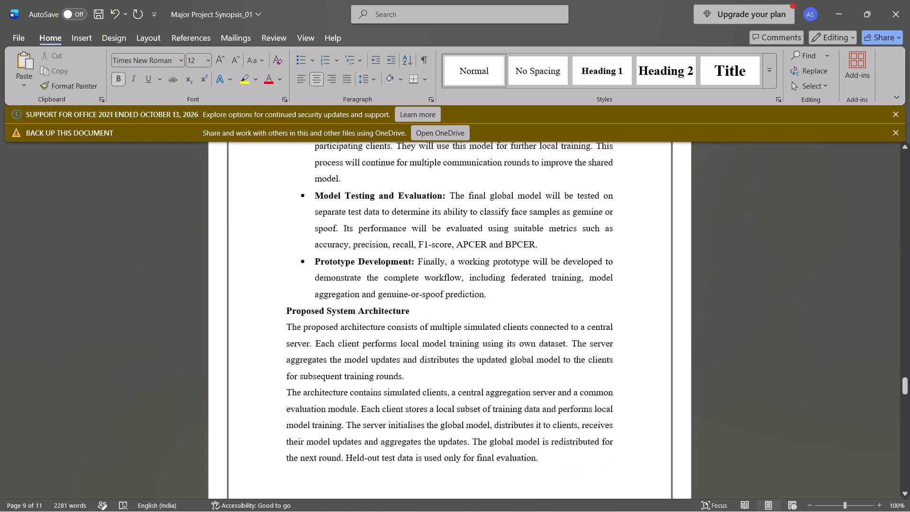
scroll(408, 476, "up", 1)
scroll(408, 476, "down", 1)
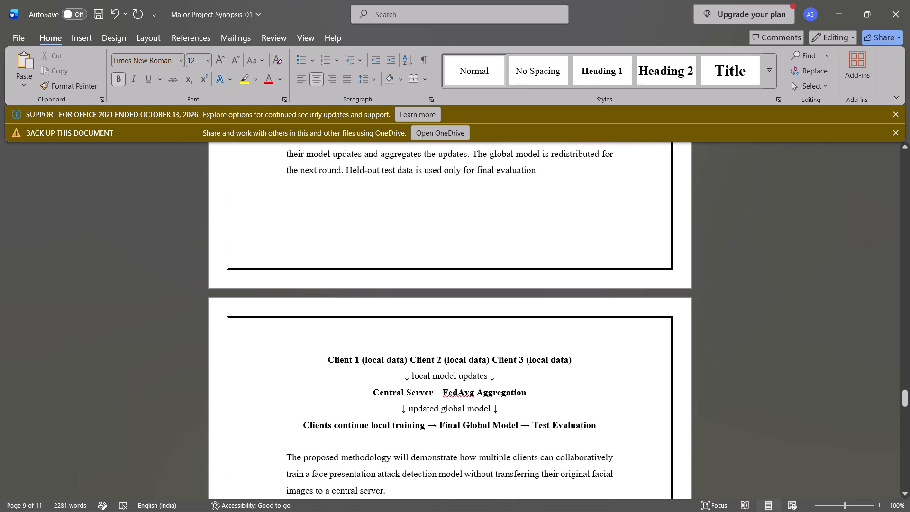
scroll(408, 476, "down", 1)
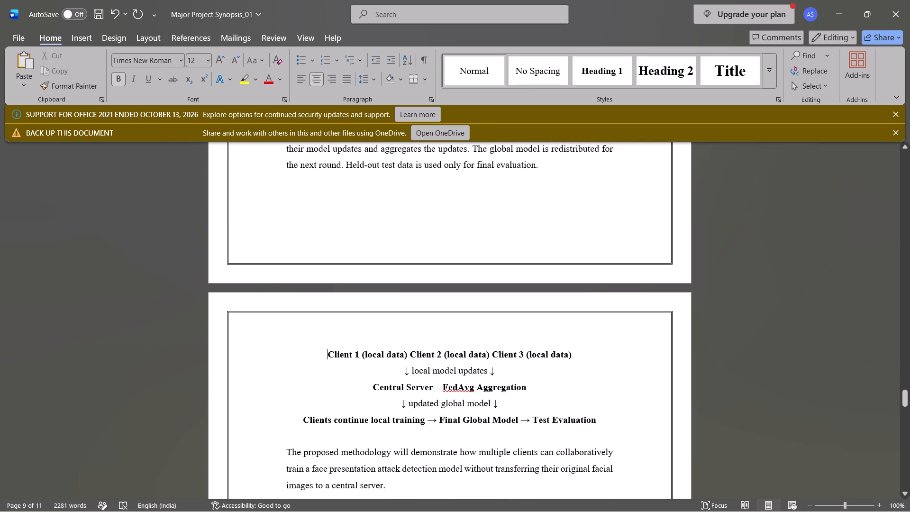
scroll(408, 476, "down", 1)
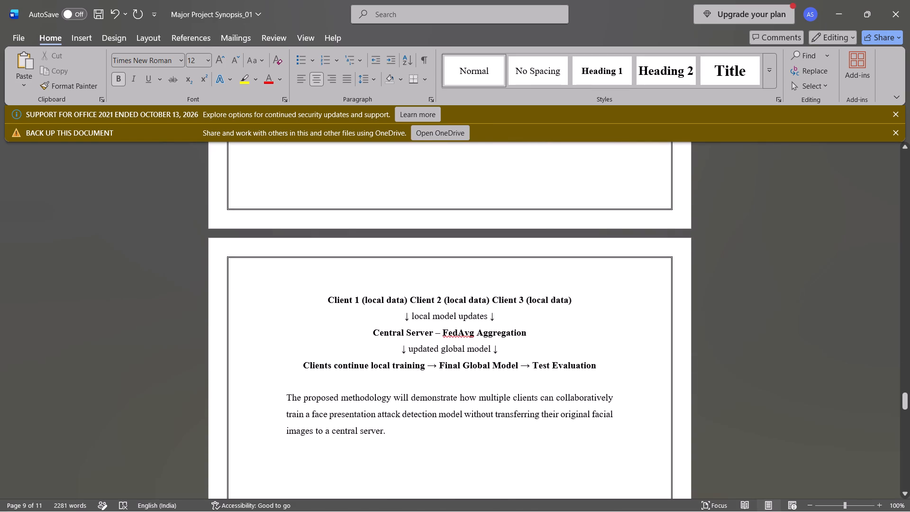
Remove the surplus blank lines above the "Tools/Technology Used" heading, leaving one blank line after the methodology's closing paragraph.
scroll(408, 476, "down", 3)
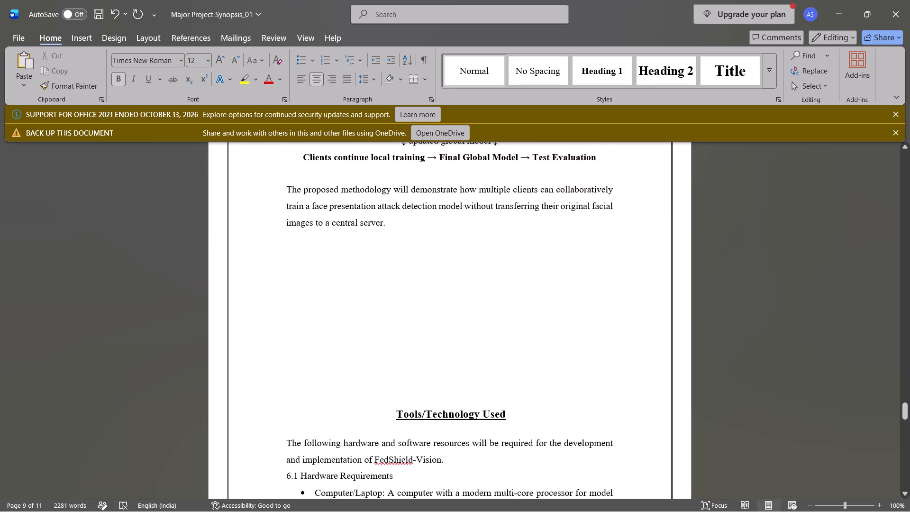
left_click(384, 414)
key("BackSpace")
key("BackSpace")
key("BackSpace")
key("BackSpace")
key("BackSpace")
key("BackSpace")
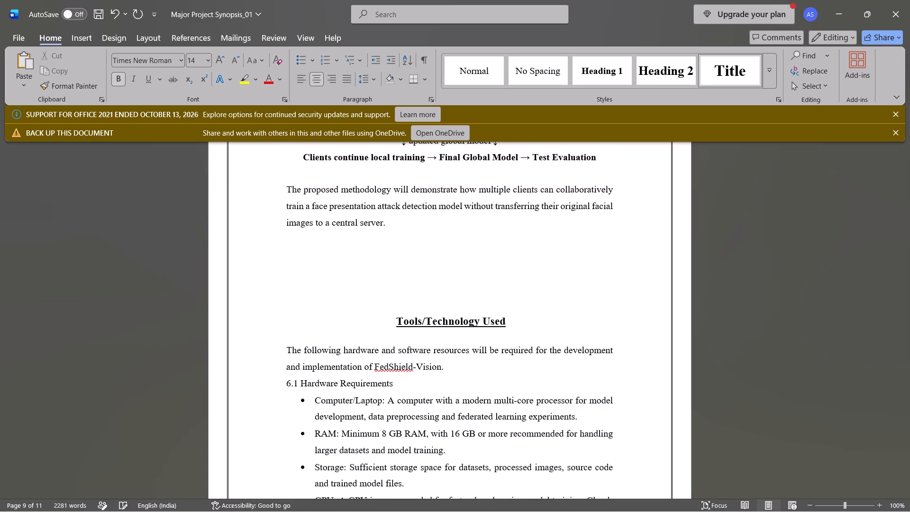
key("BackSpace")
key("BackSpace")
key("BackSpace")
key("BackSpace")
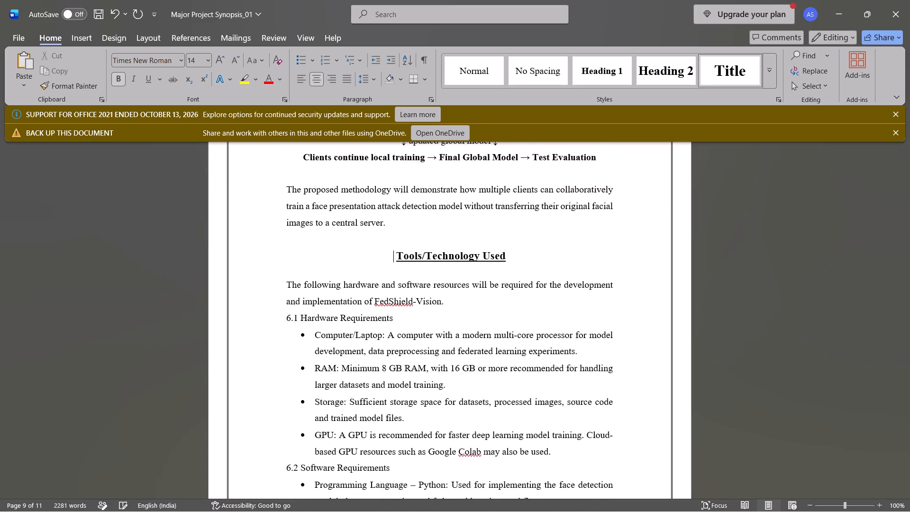
key("BackSpace")
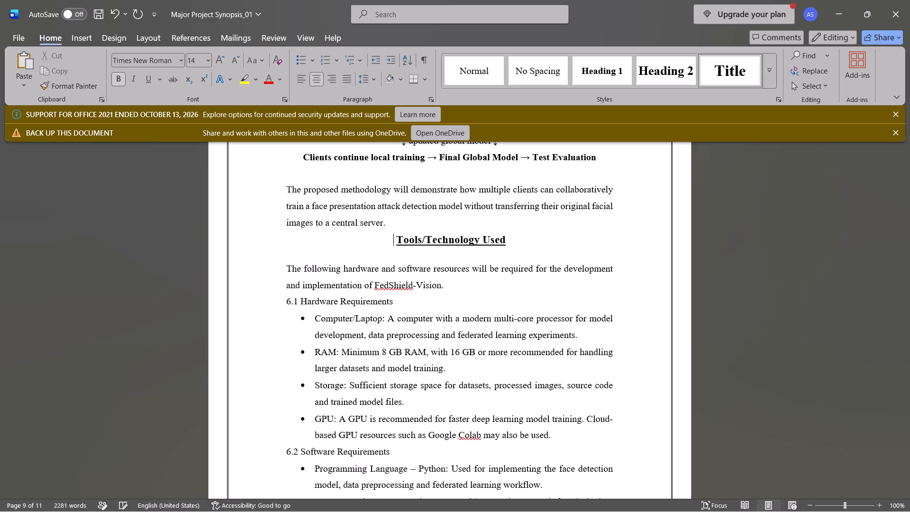
key("Return")
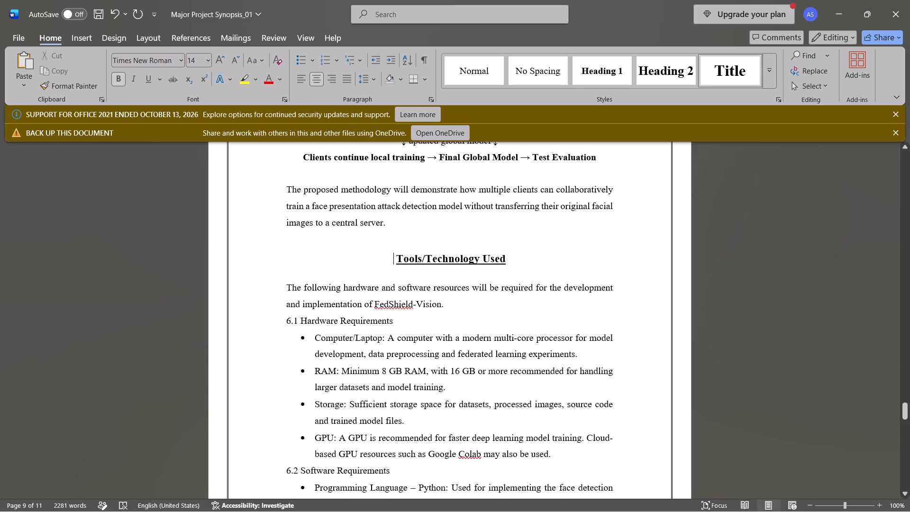
Add a colon to the end of the "Tools/Technology Used" heading.
left_click(537, 255)
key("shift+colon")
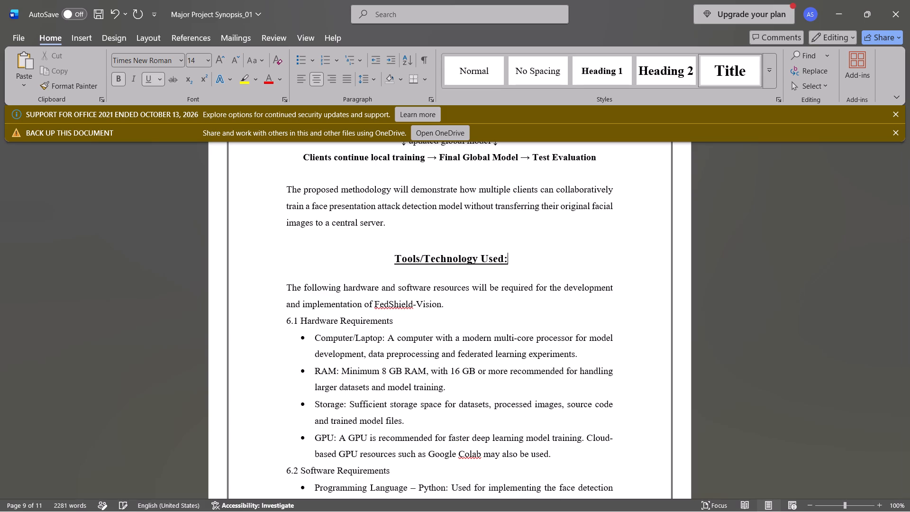
Examine the layout from the Software Requirements list through the References section to the end of the document.
scroll(419, 360, "down", 5)
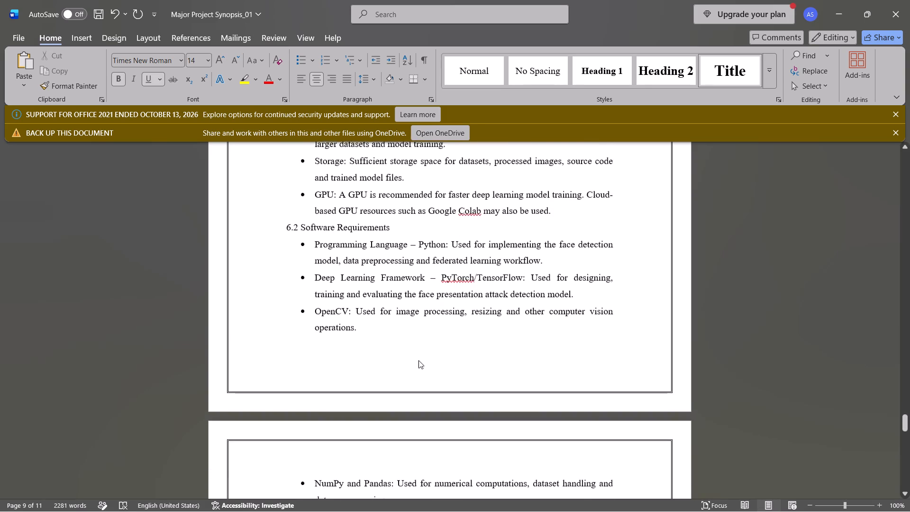
scroll(419, 360, "down", 7)
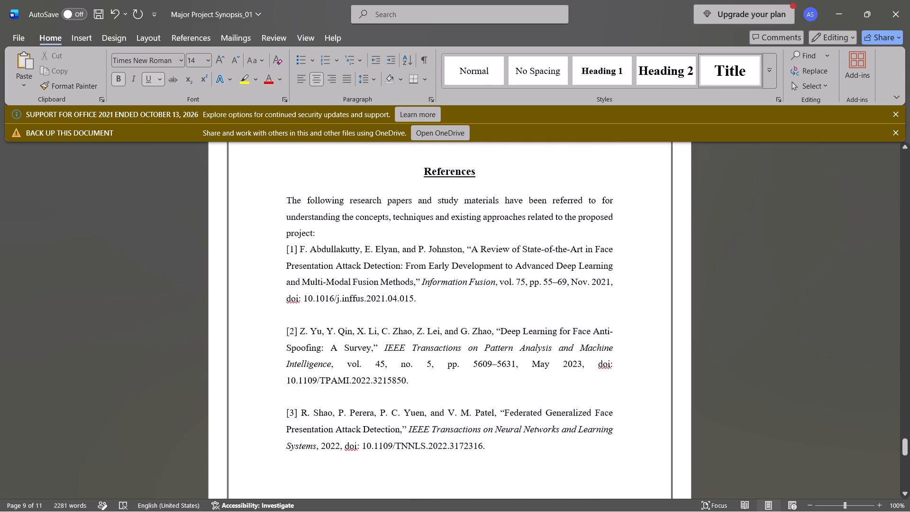
scroll(419, 360, "down", 6)
scroll(419, 360, "up", 1)
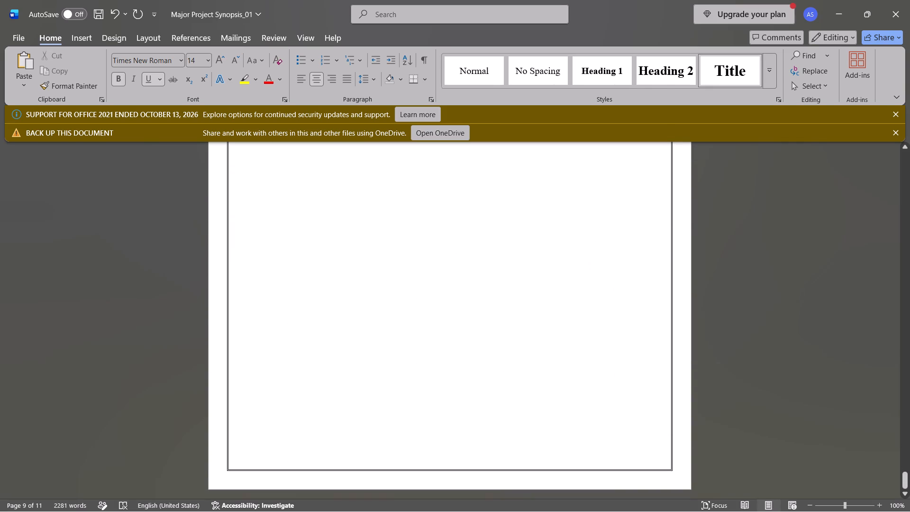
scroll(419, 360, "down", 1)
scroll(419, 360, "up", 2)
scroll(419, 360, "down", 1)
scroll(419, 360, "up", 6)
scroll(419, 360, "down", 7)
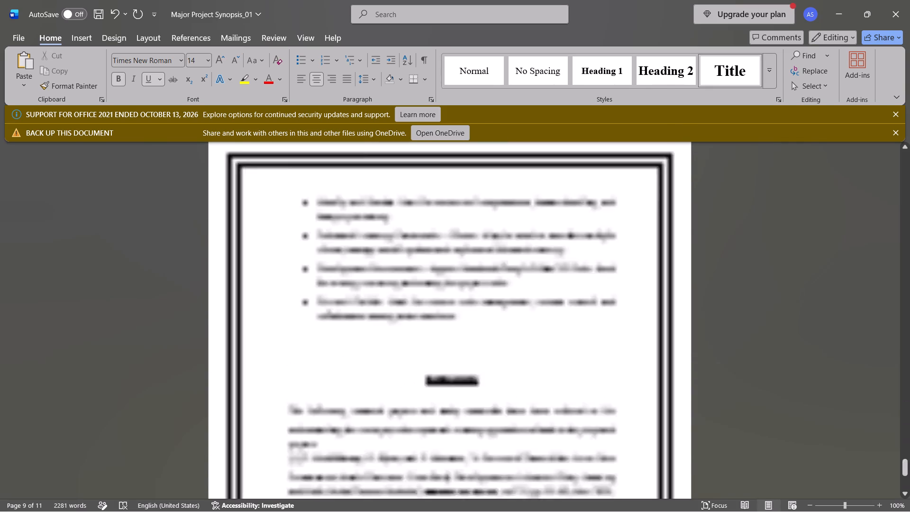
Insert blank lines directly above the "References" heading until the section starts at the top of a new page.
scroll(419, 360, "up", 5)
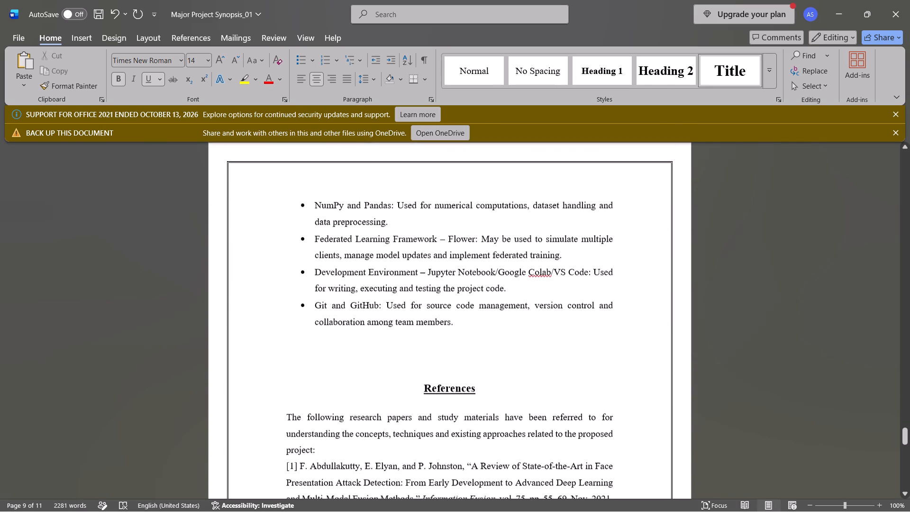
left_click(415, 381)
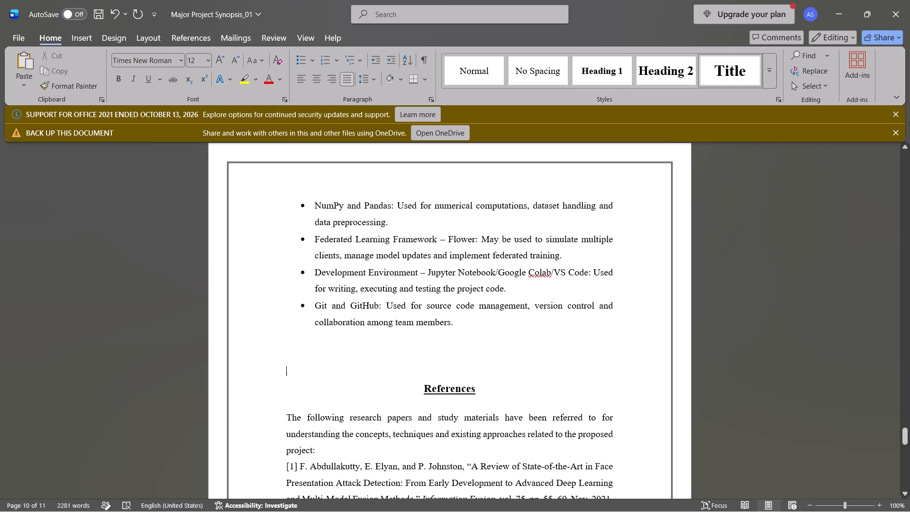
key("Return")
key("Return")
key("Return")
key("Return")
scroll(415, 381, "down", 3)
key("Return")
key("Return")
key("Return")
key("Return")
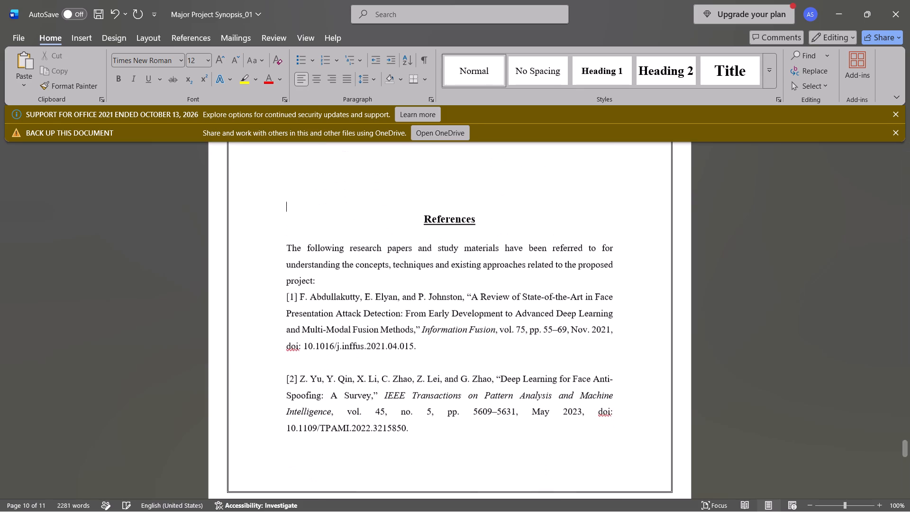
key("Return")
key("Return")
key("Return")
key("Return")
key("Return")
key("Return")
key("Return")
key("Return")
key("Return")
key("Return")
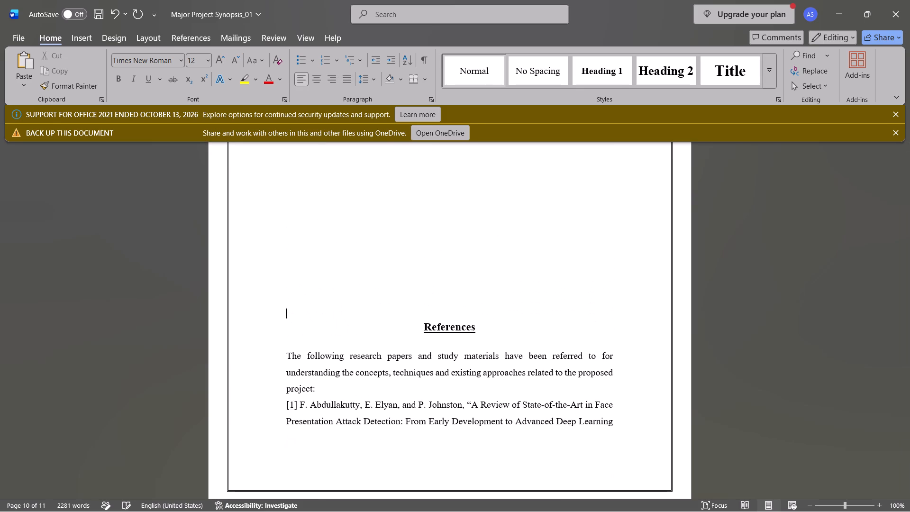
key("Return")
key("Return")
key("Return")
key("Return")
key("Return")
key("Return")
key("Return")
key("Return")
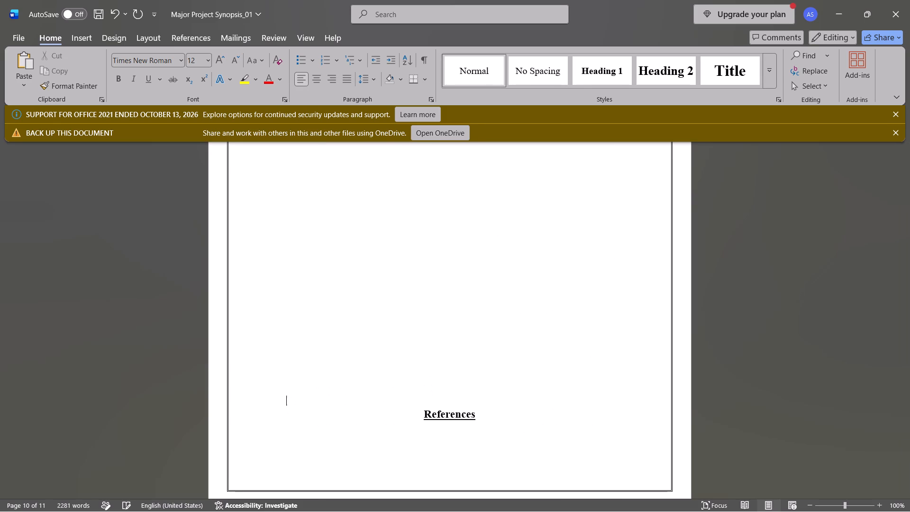
key("Return")
key("Return")
key("Return")
key("Return")
scroll(415, 381, "down", 1)
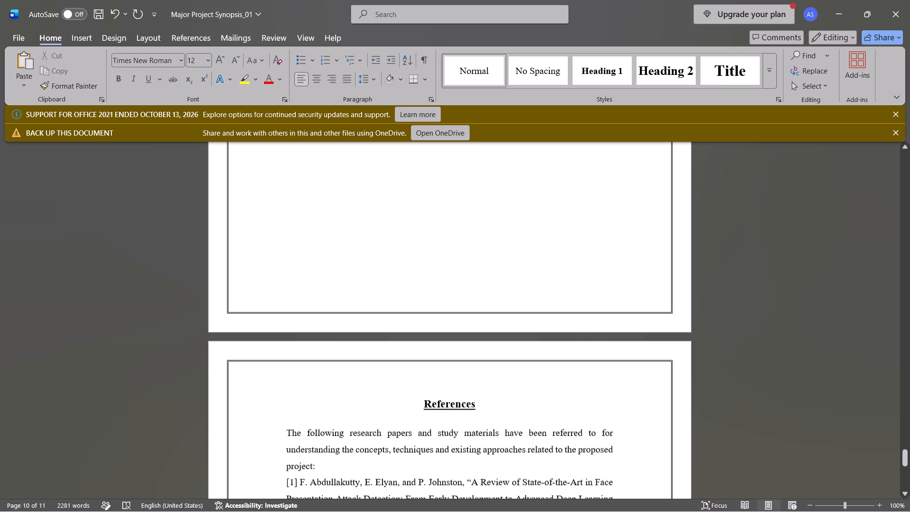
Review the References entries and the preceding Tools/Technology and architecture flow pages for spacing and page breaks.
scroll(415, 381, "down", 3)
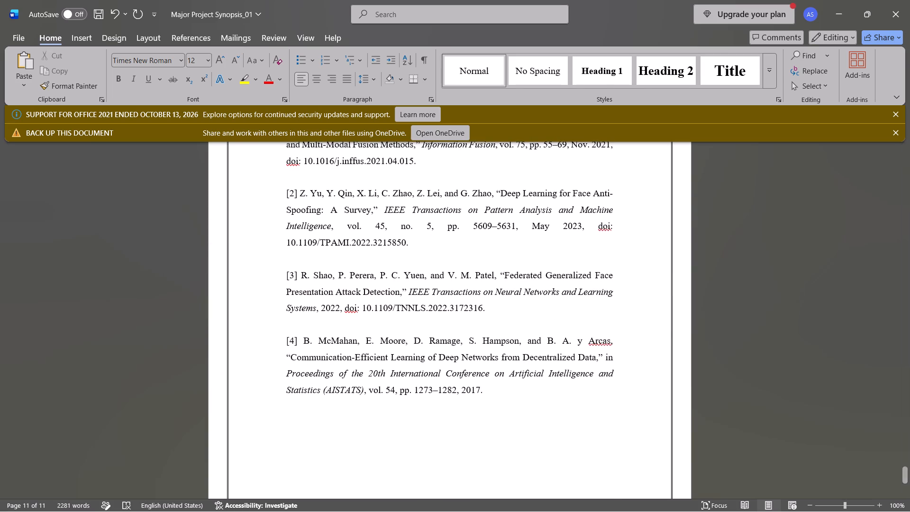
scroll(415, 381, "up", 1)
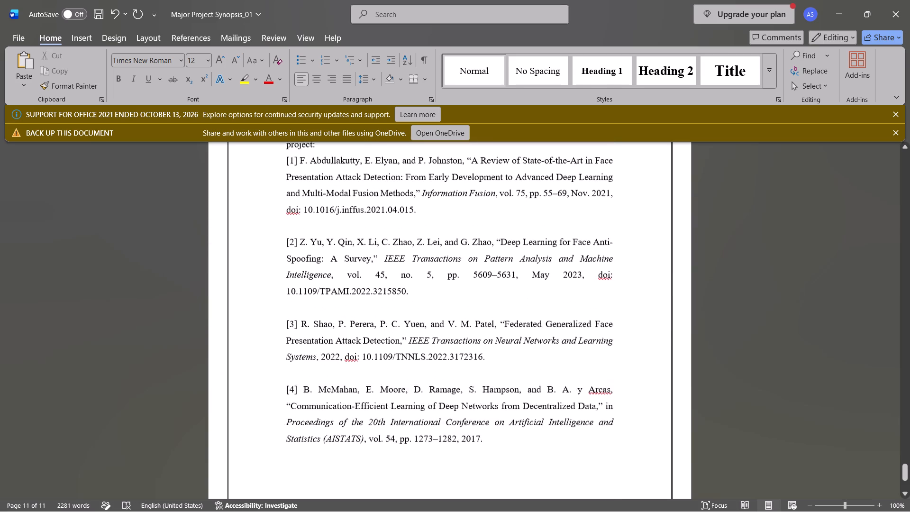
scroll(415, 381, "up", 1)
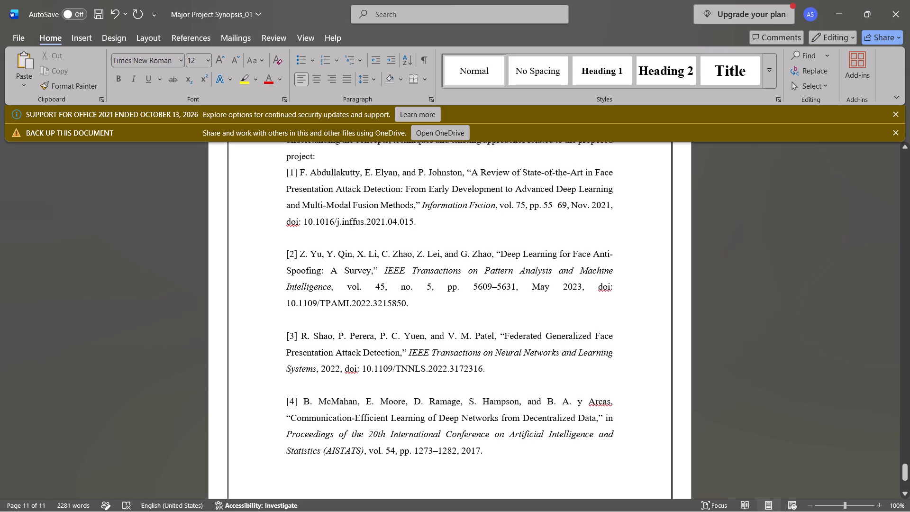
scroll(415, 381, "up", 3)
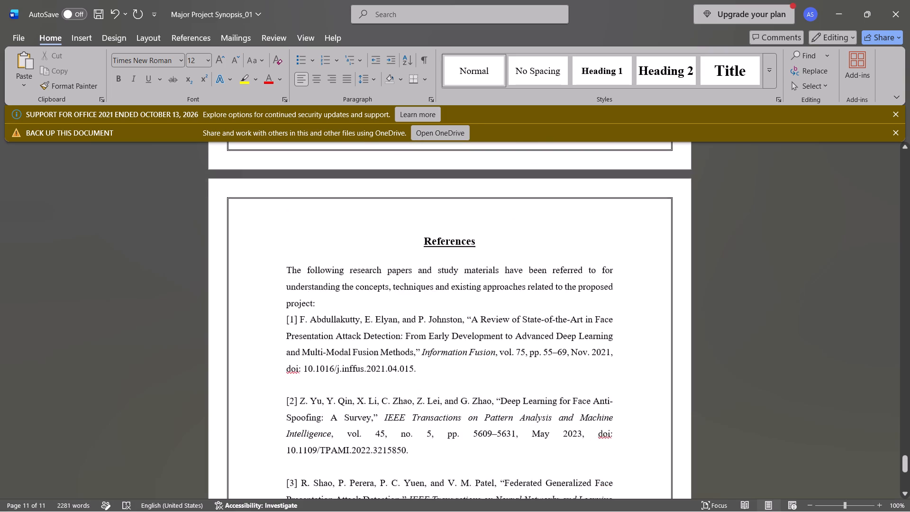
scroll(415, 381, "up", 5)
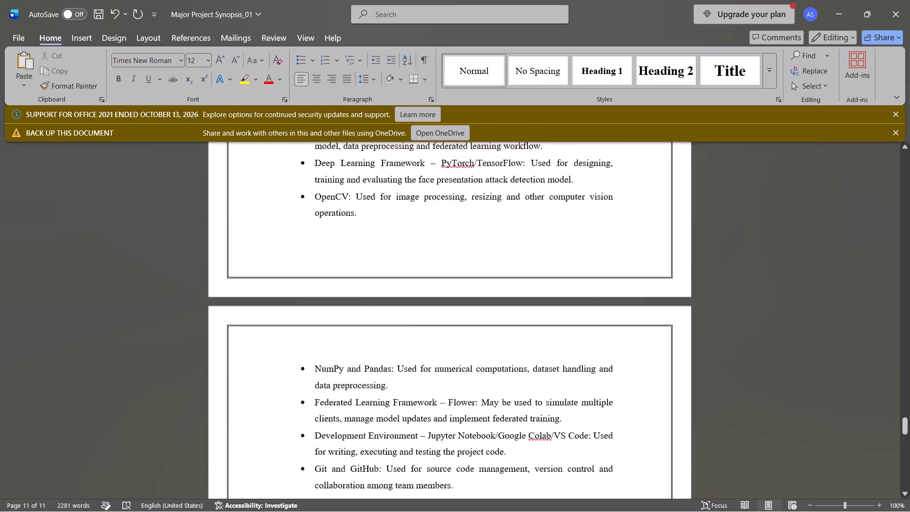
scroll(415, 381, "up", 4)
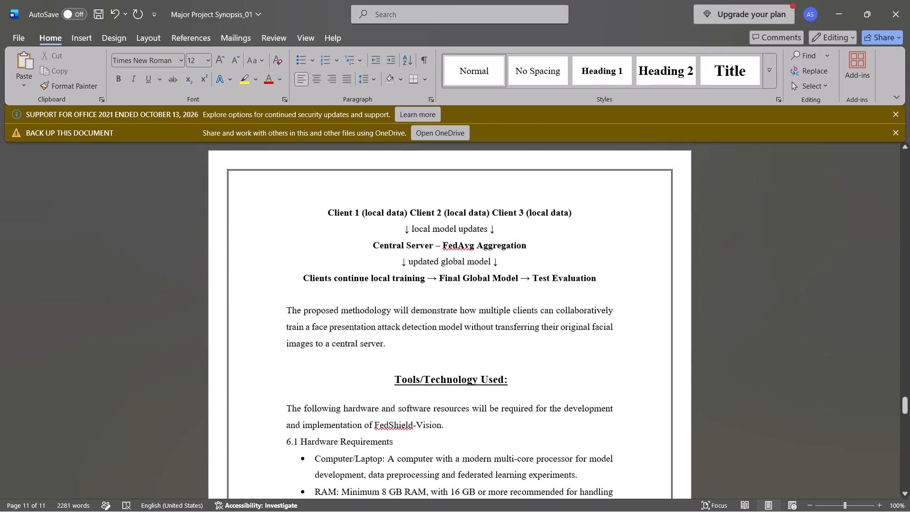
scroll(415, 381, "up", 3)
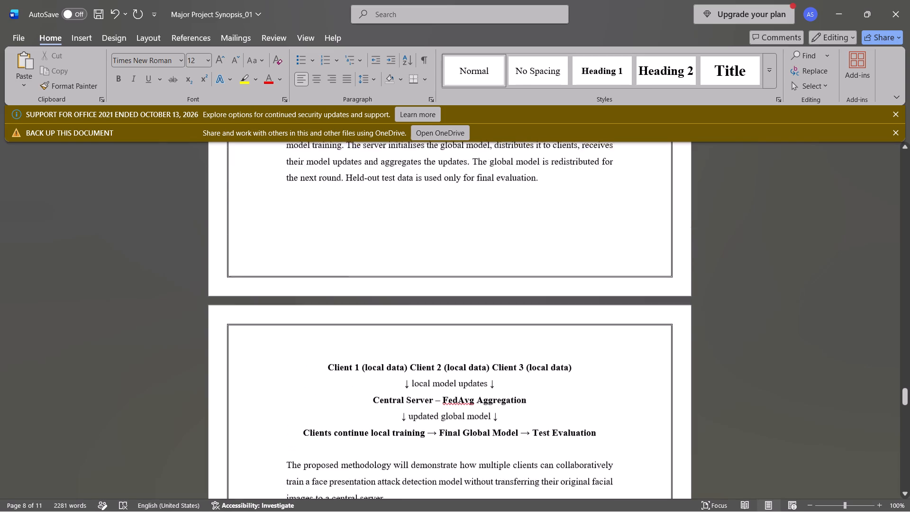
Insert a blank line between the Prototype Development bullet and the "Proposed System Architecture" heading.
scroll(415, 381, "up", 2)
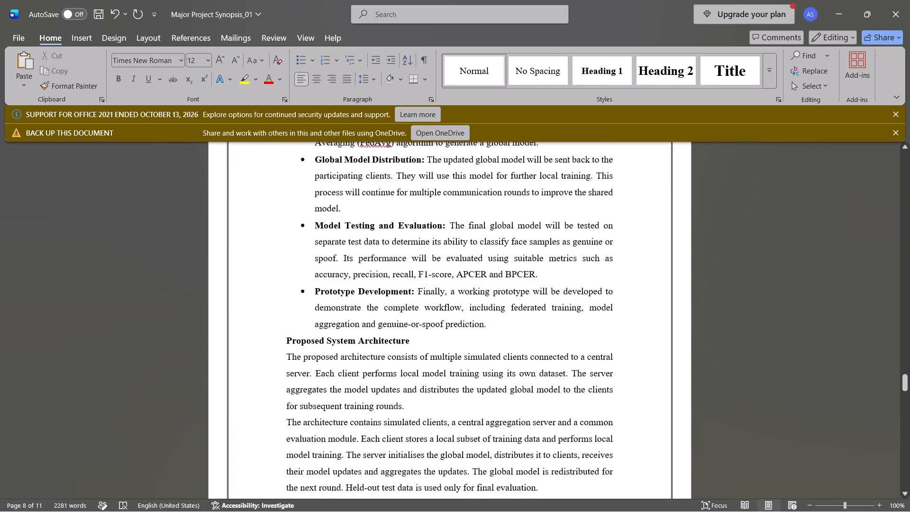
left_click(280, 334)
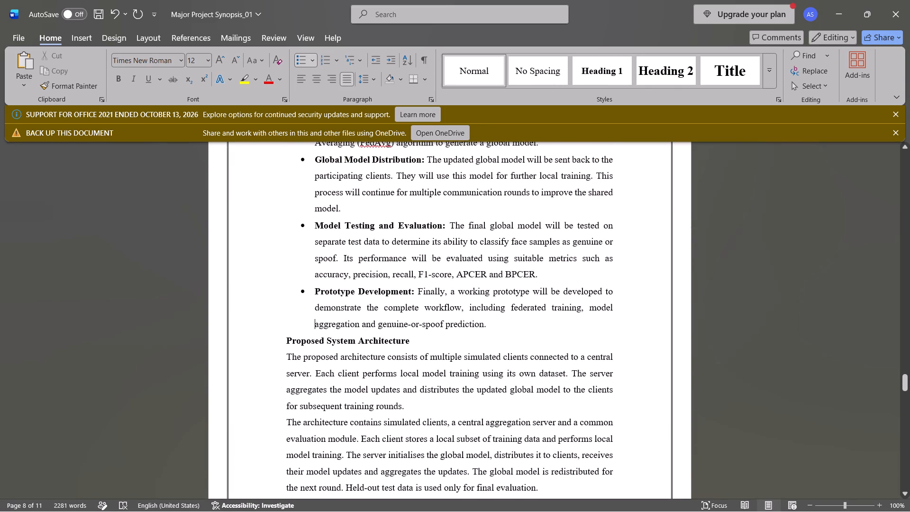
left_click(286, 339)
key("Return")
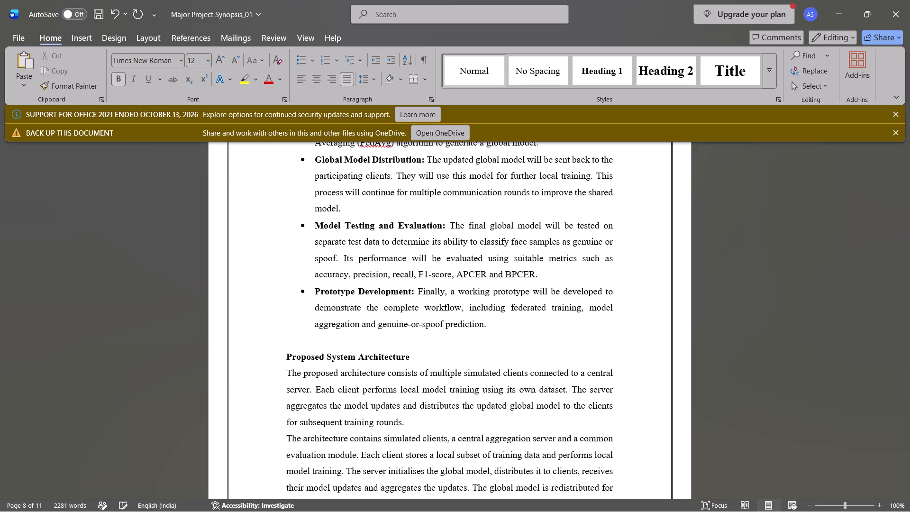
Format the "Proposed System Architecture" heading as 14 pt underlined text and add a colon at its end.
left_click_drag(423, 359, 262, 357)
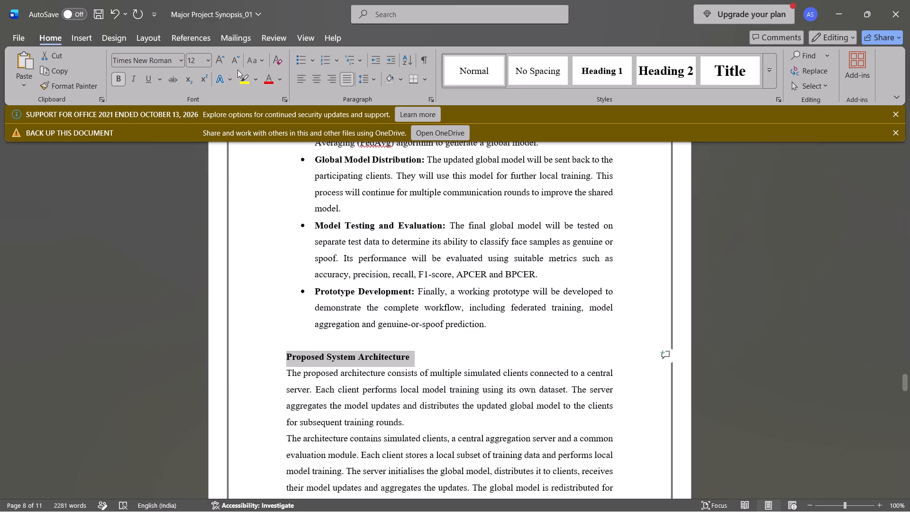
left_click(207, 62)
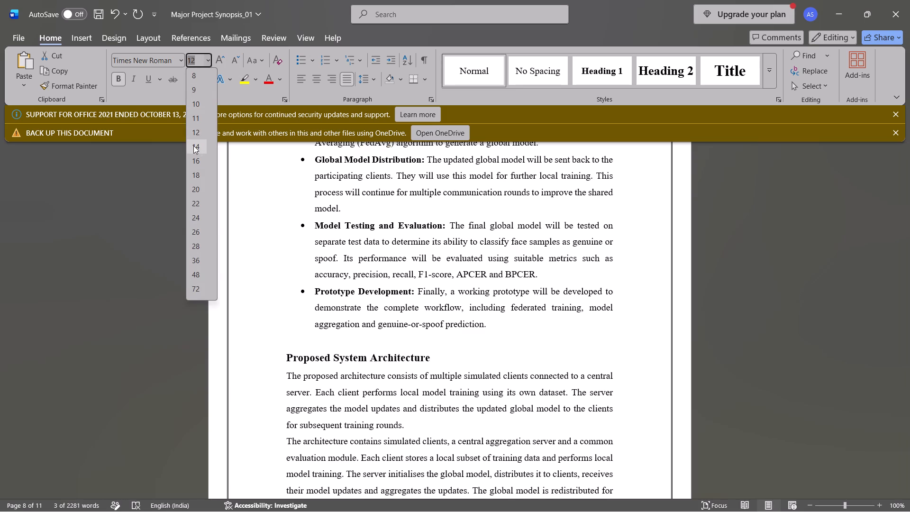
left_click(193, 146)
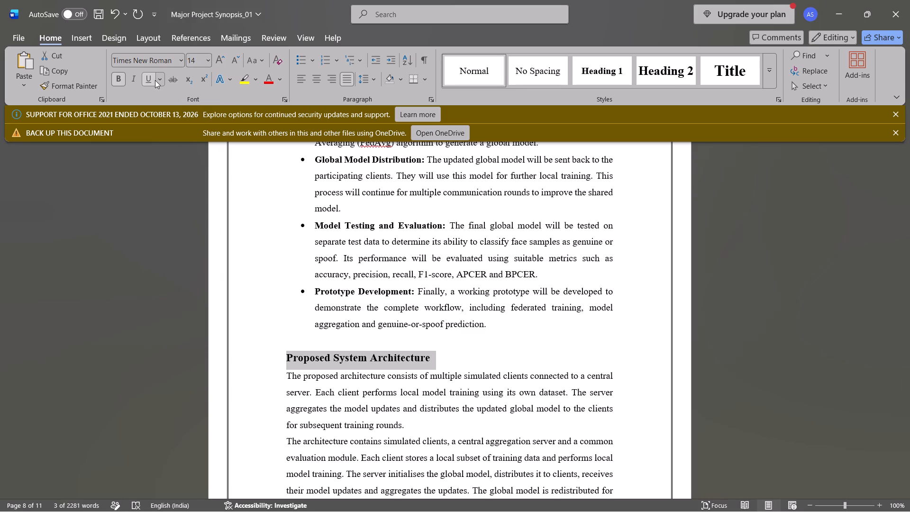
left_click(151, 79)
scroll(513, 299, "down", 4)
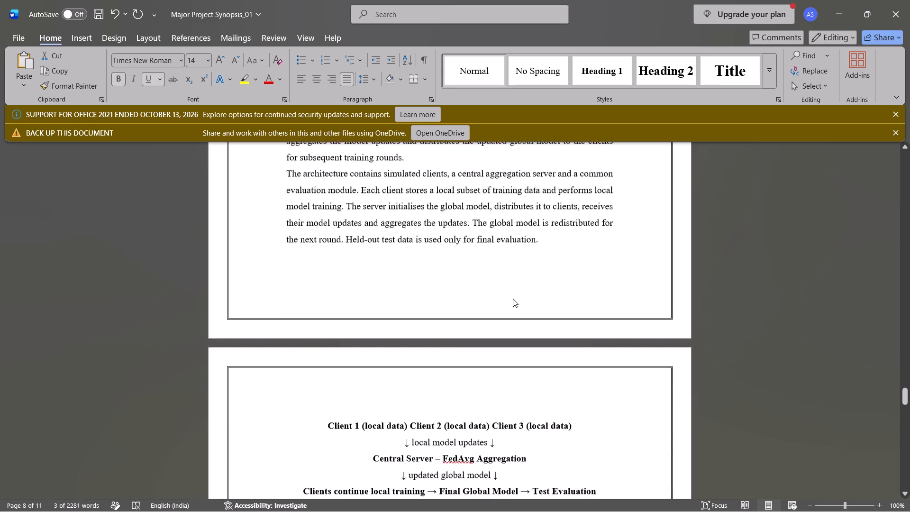
scroll(513, 299, "up", 1)
left_click_drag(513, 299, 448, 274)
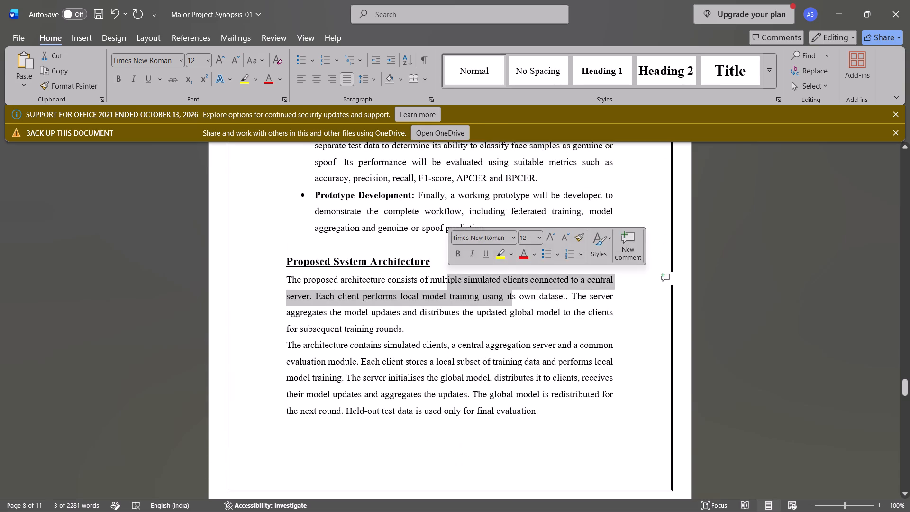
left_click(436, 264)
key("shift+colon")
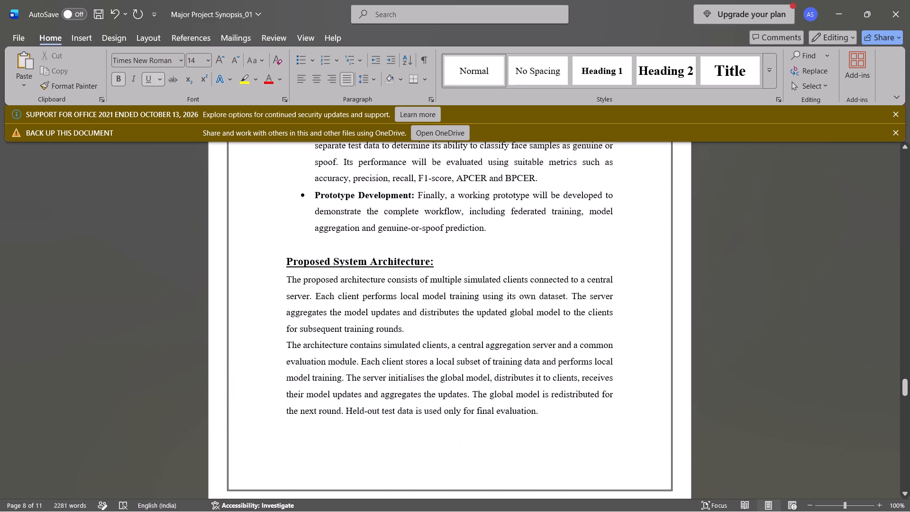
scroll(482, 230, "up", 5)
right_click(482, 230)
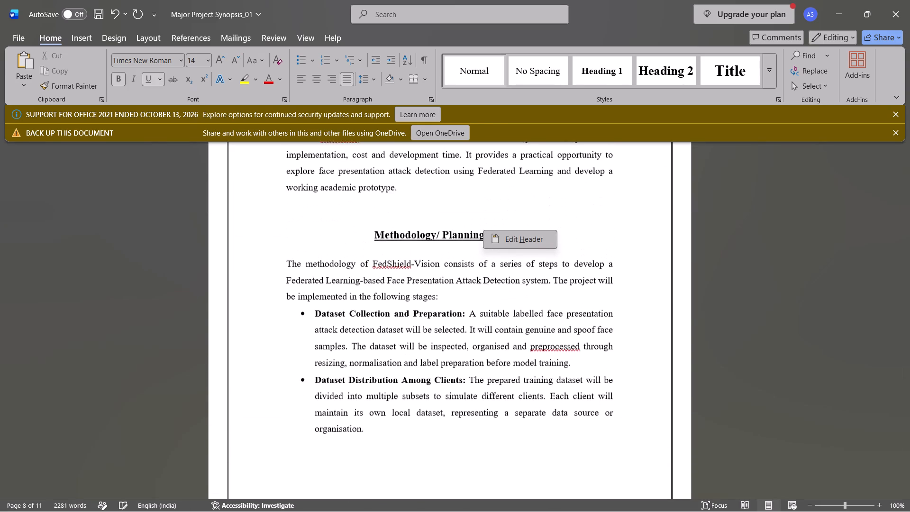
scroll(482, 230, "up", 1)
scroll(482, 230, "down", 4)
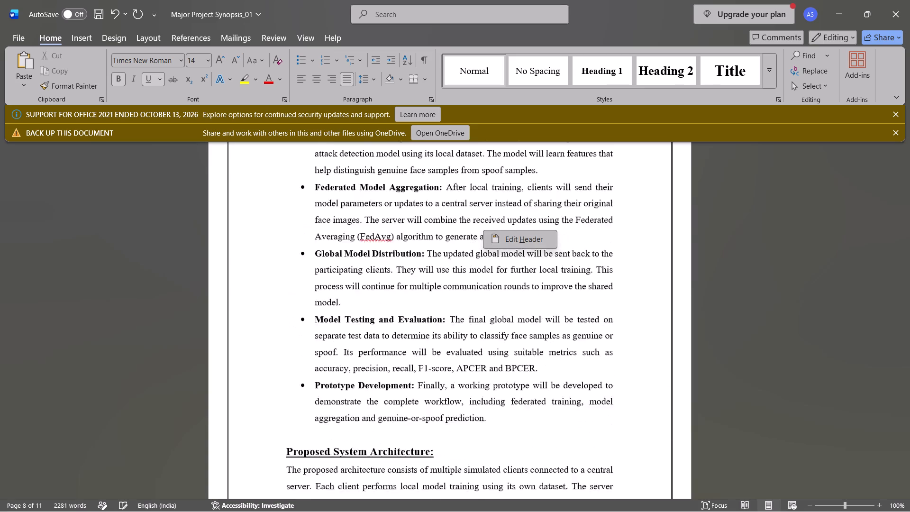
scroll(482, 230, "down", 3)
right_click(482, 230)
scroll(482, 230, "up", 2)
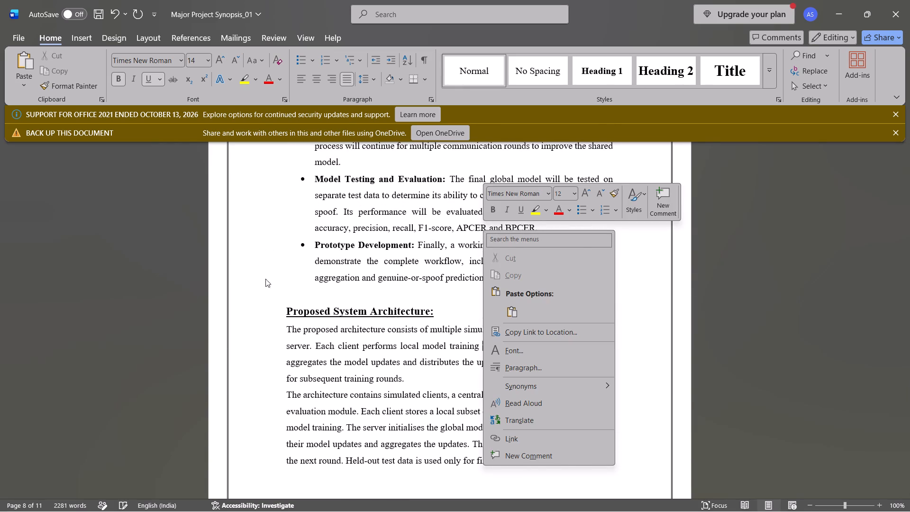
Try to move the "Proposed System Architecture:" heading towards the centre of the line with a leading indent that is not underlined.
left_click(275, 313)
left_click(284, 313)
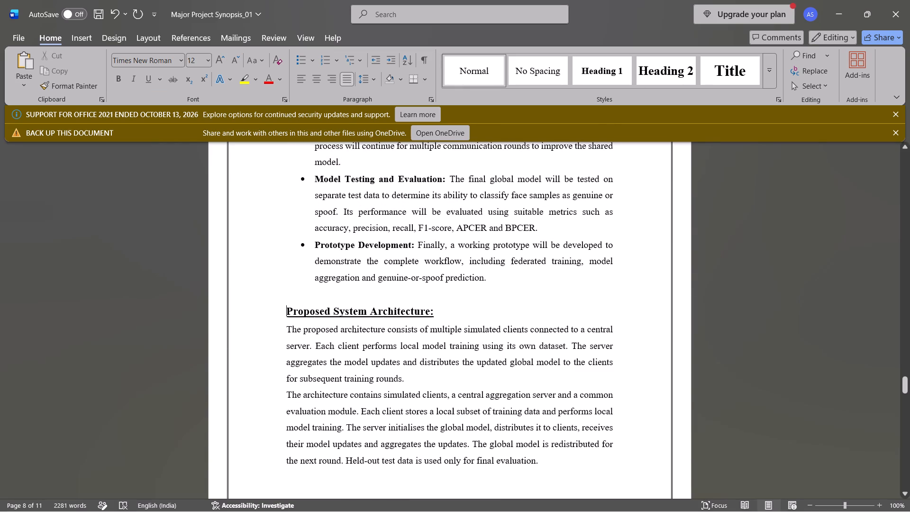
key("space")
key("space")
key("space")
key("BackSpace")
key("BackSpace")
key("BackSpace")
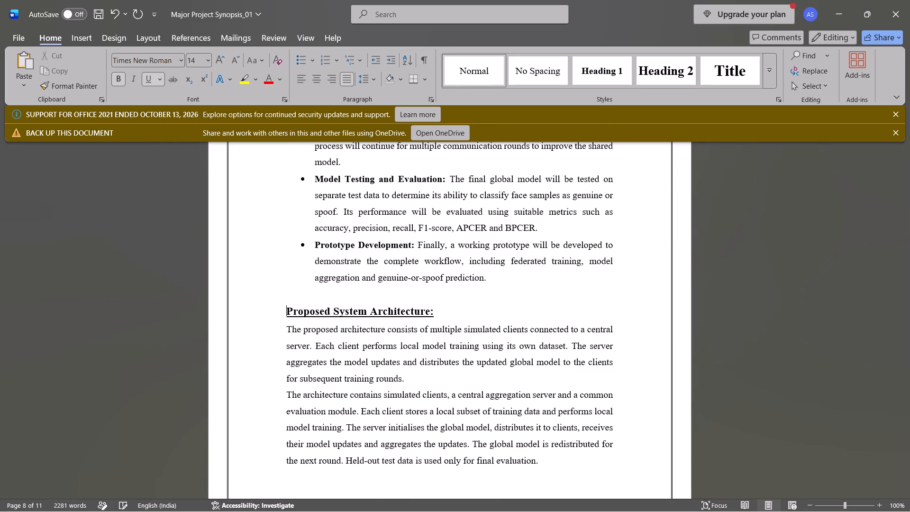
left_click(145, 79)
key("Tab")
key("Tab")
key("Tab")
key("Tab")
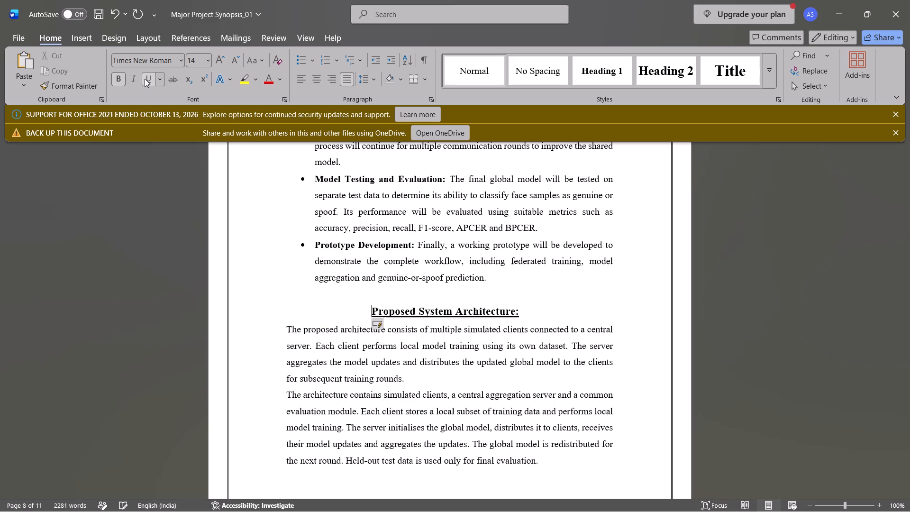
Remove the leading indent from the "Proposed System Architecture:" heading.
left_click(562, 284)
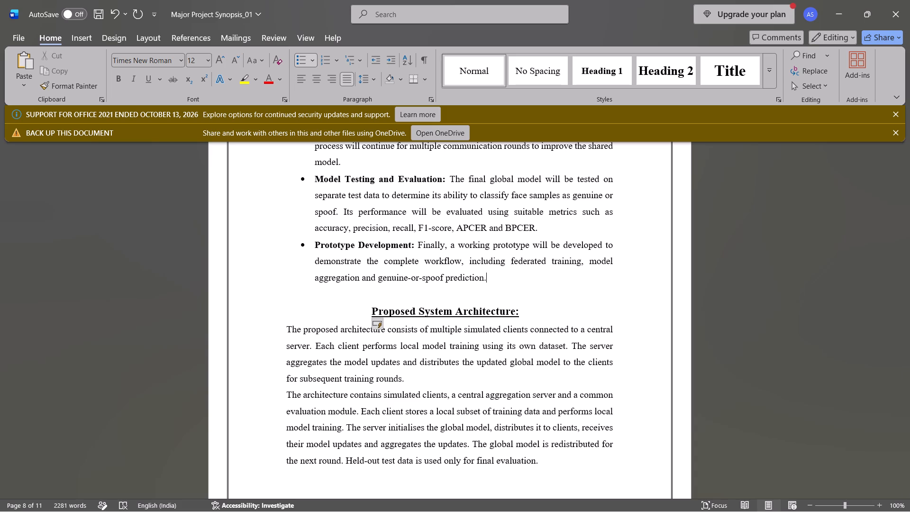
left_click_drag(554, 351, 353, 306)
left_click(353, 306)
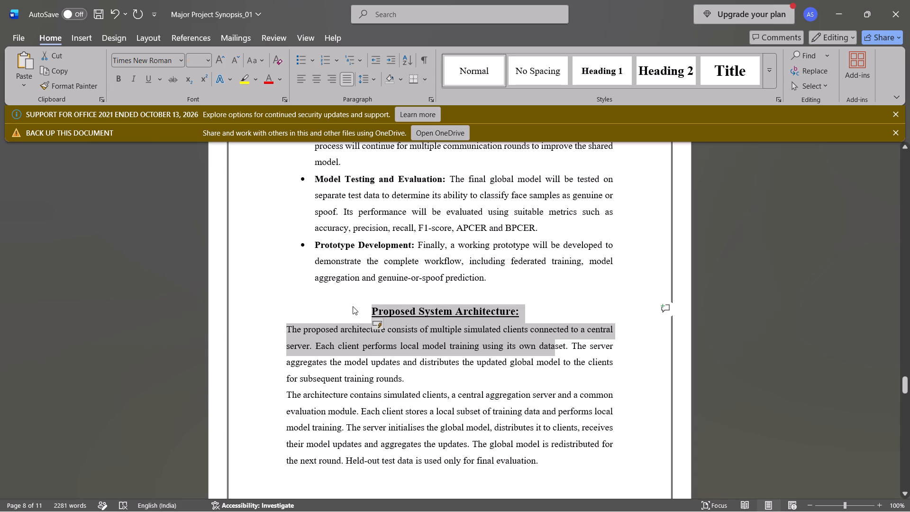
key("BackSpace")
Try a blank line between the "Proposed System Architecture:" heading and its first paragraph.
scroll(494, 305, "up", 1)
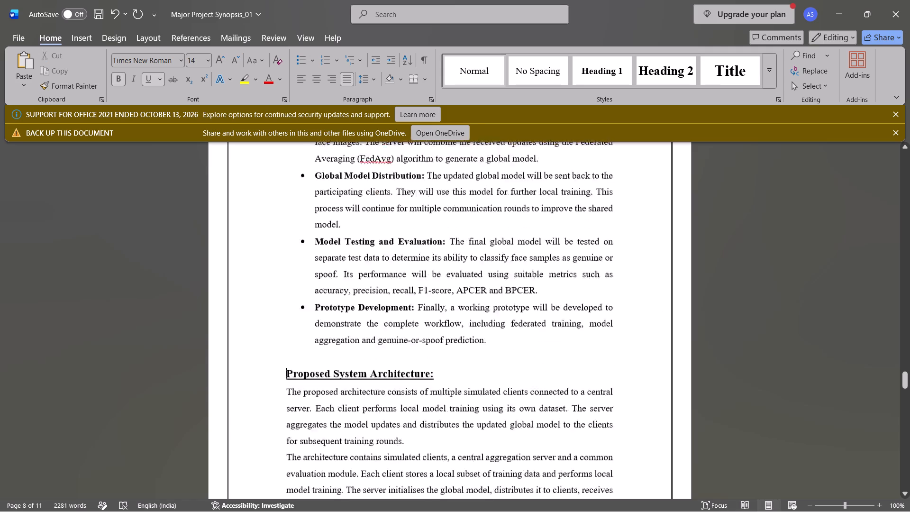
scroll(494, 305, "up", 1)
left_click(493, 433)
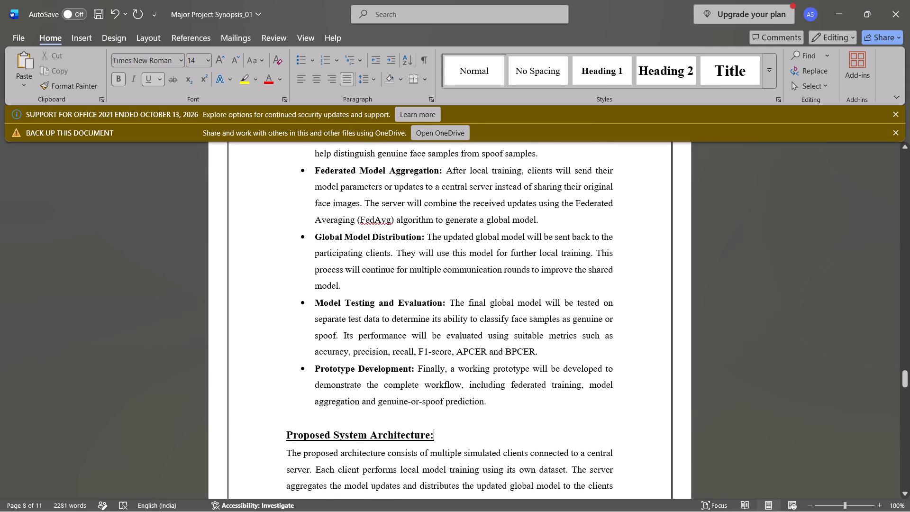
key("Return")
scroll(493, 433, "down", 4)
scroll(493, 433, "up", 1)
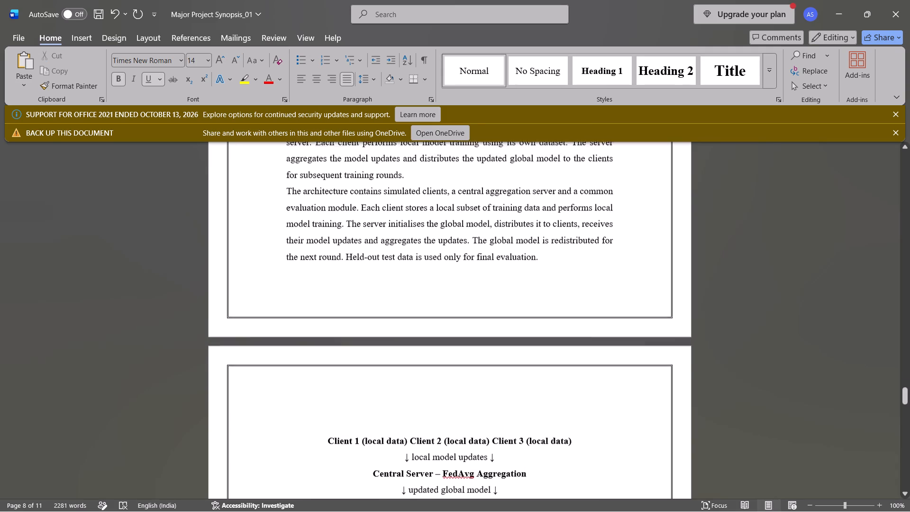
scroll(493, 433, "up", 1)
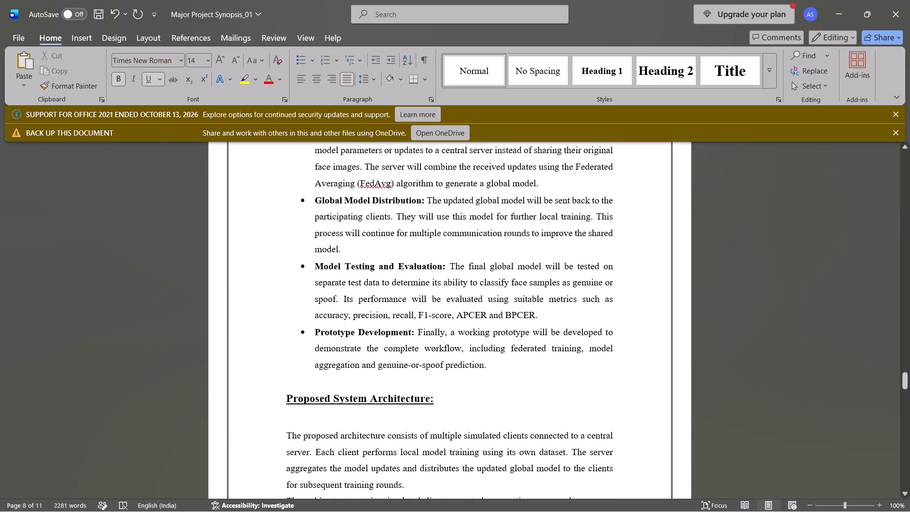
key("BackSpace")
Align the "Methodology/ Planning of work:" heading with the left margin and delete its leading space.
scroll(519, 342, "up", 2)
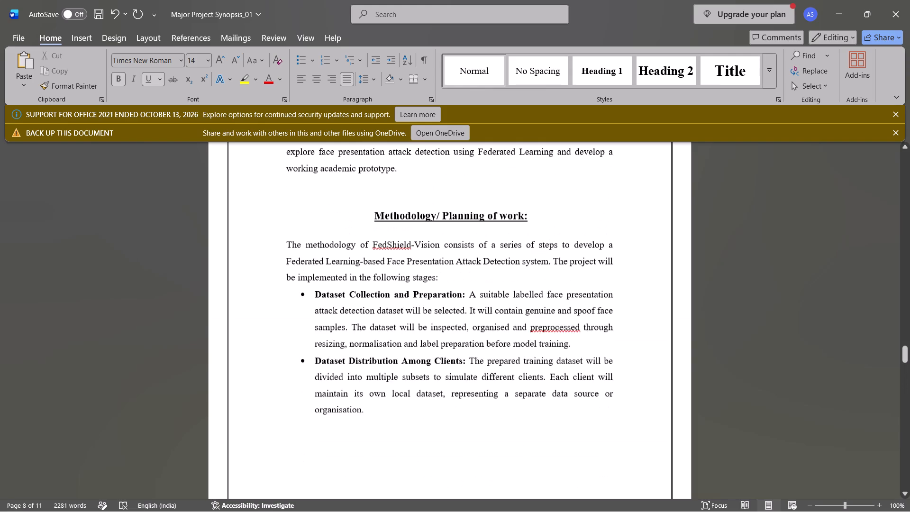
scroll(519, 342, "up", 2)
left_click(370, 421)
key("BackSpace")
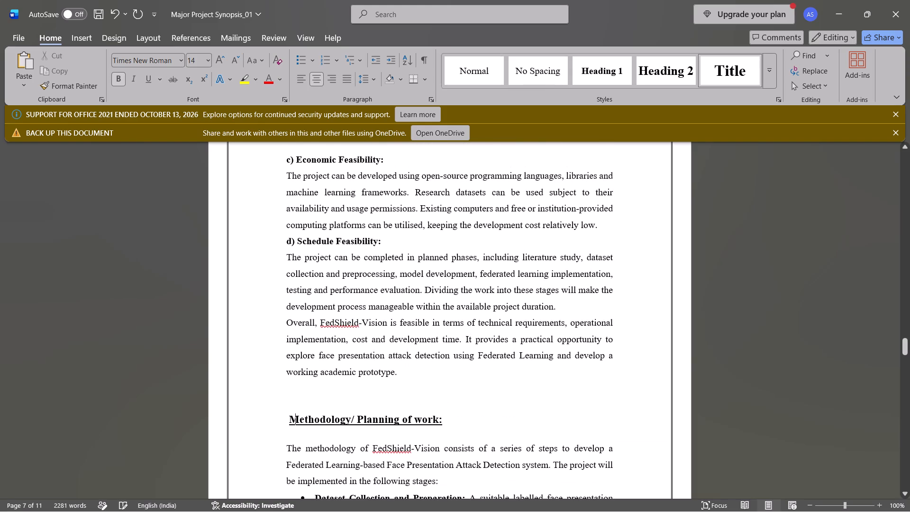
key("Right")
key("BackSpace")
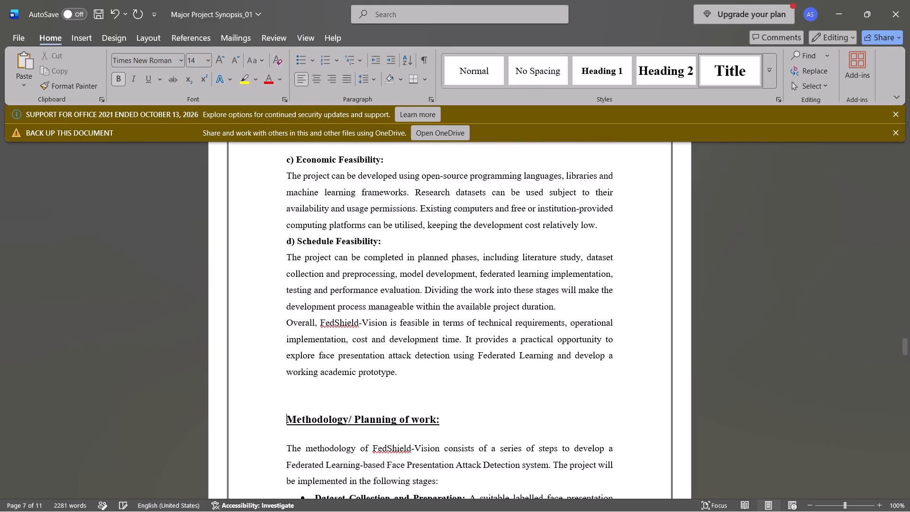
Align the "Feasibility Study" heading with the left margin and delete its leading space, keeping it at the top of its page.
scroll(455, 356, "up", 3)
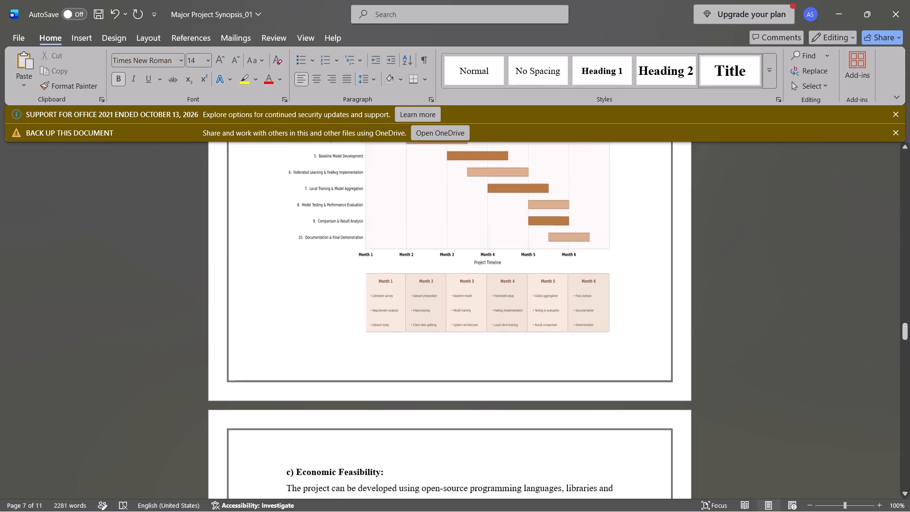
scroll(455, 356, "up", 3)
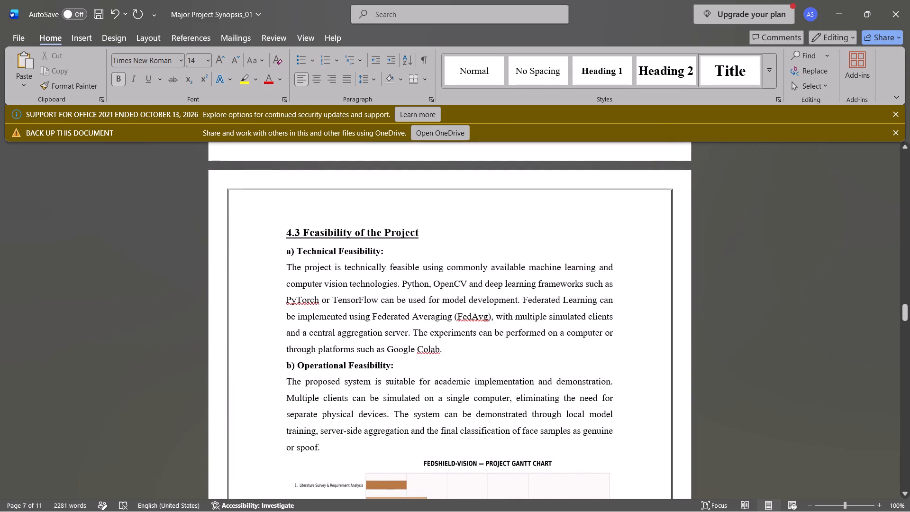
scroll(426, 272, "up", 2)
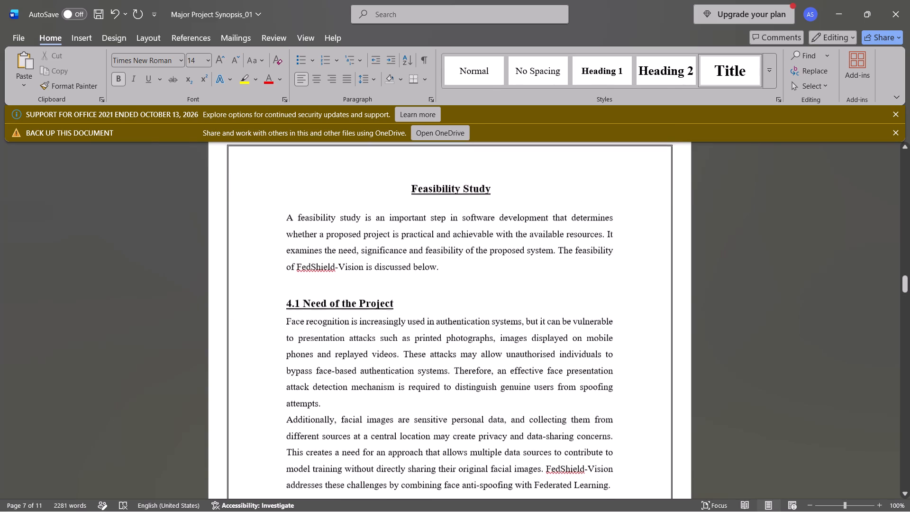
scroll(426, 272, "up", 2)
left_click(406, 222)
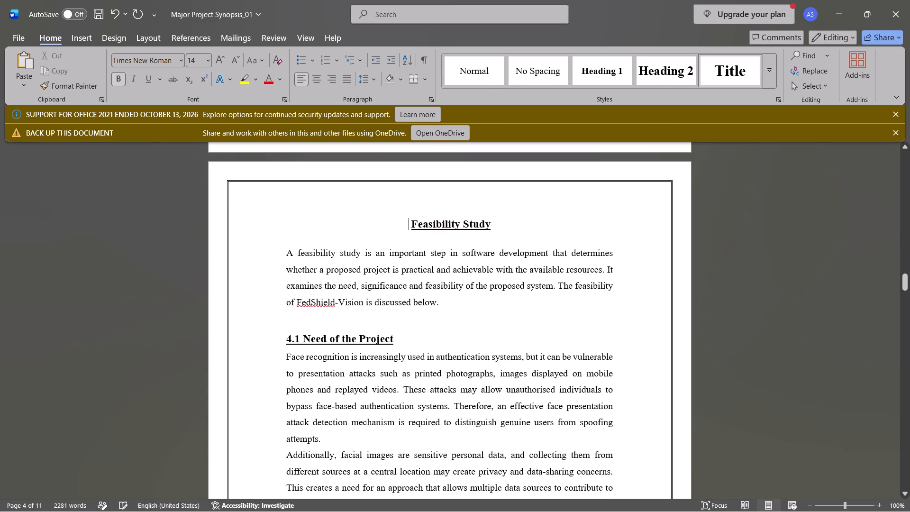
key("BackSpace")
key("BackSpace")
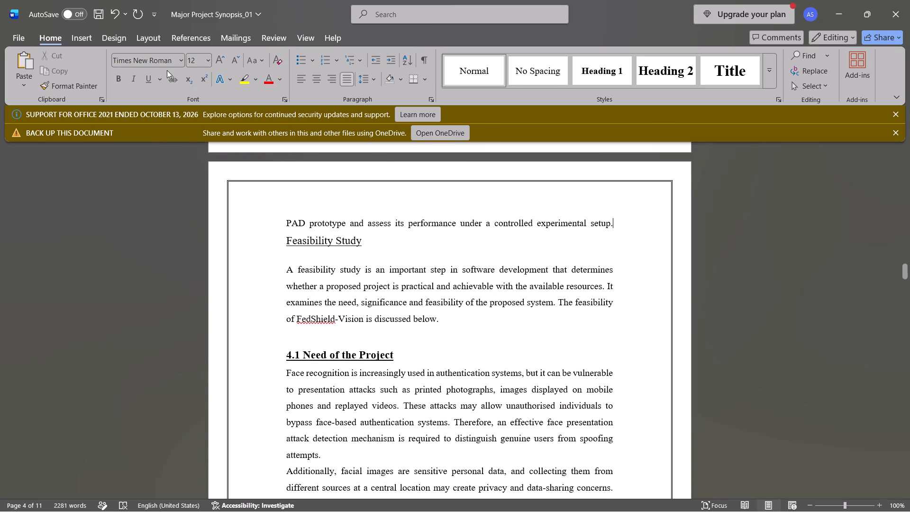
left_click(120, 17)
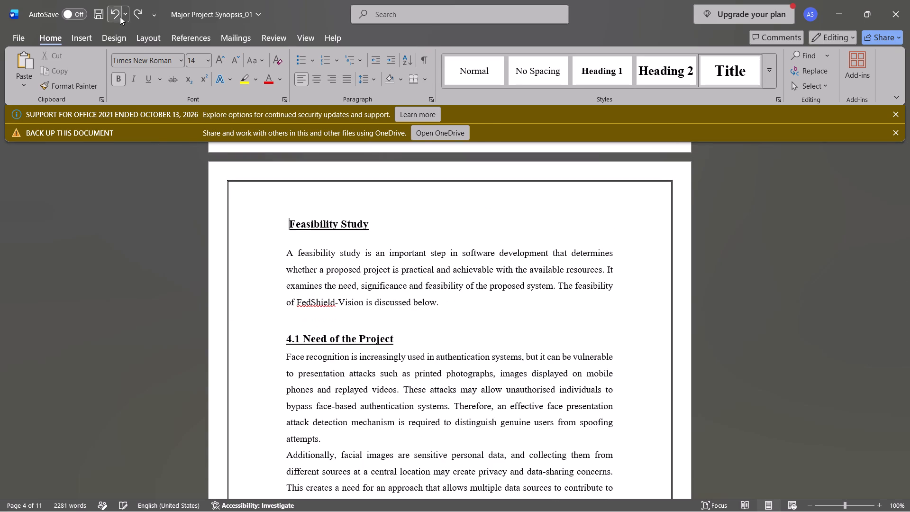
key("Right")
key("BackSpace")
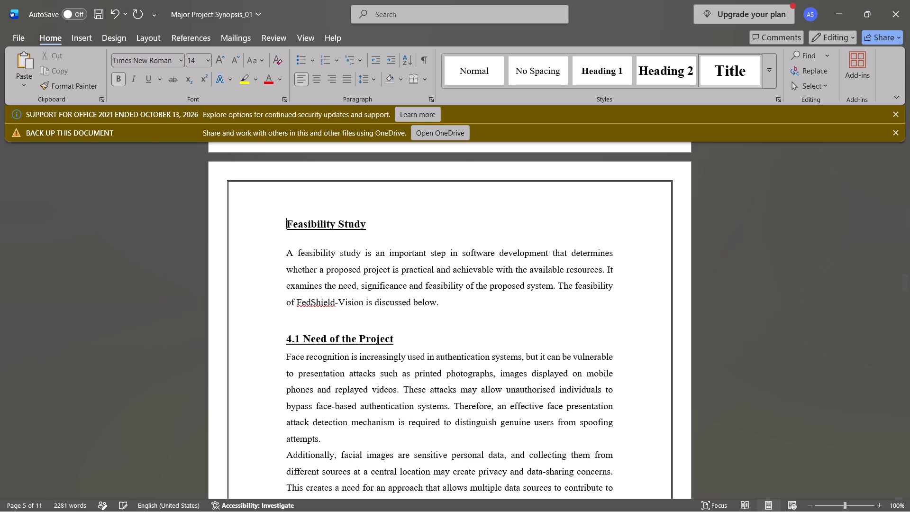
Add a colon to the end of the "Feasibility Study" and "4.1 Need of the Project" headings.
left_click_drag(382, 230, 367, 229)
left_click_drag(367, 229, 286, 228)
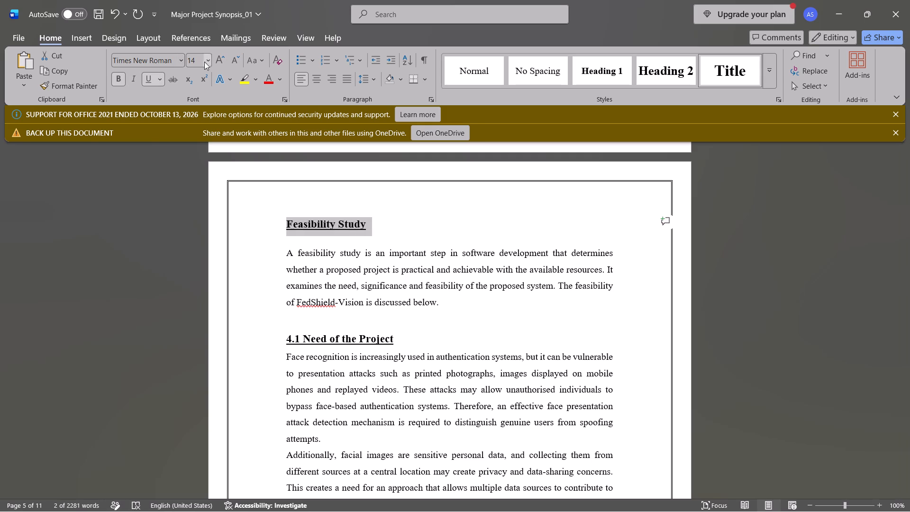
left_click(386, 214)
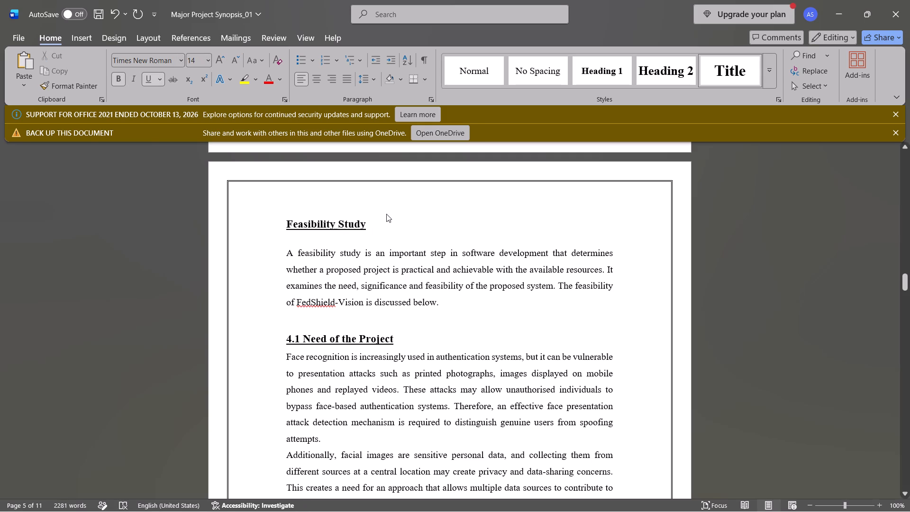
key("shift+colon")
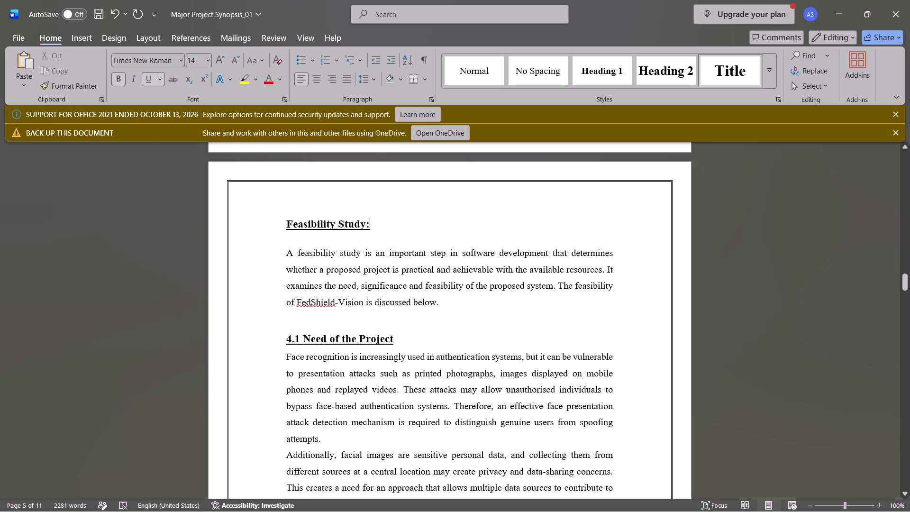
left_click(407, 343)
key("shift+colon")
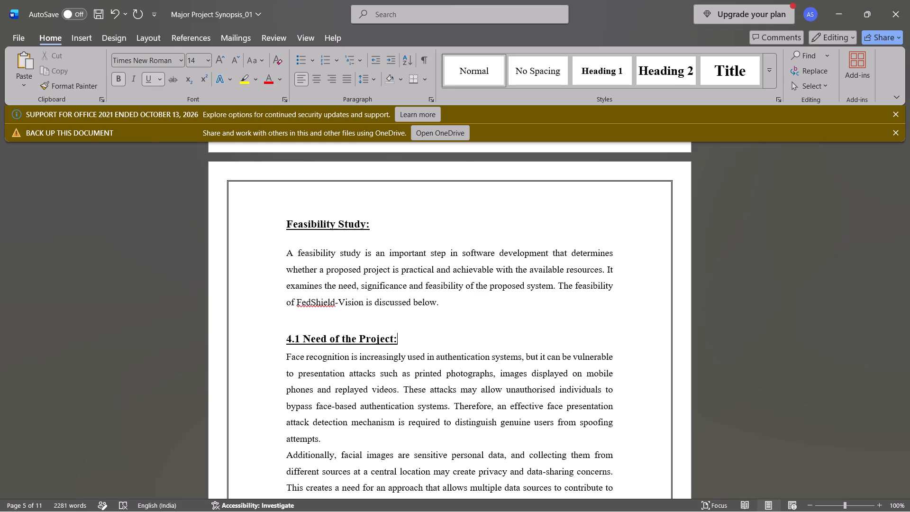
scroll(447, 343, "up", 2)
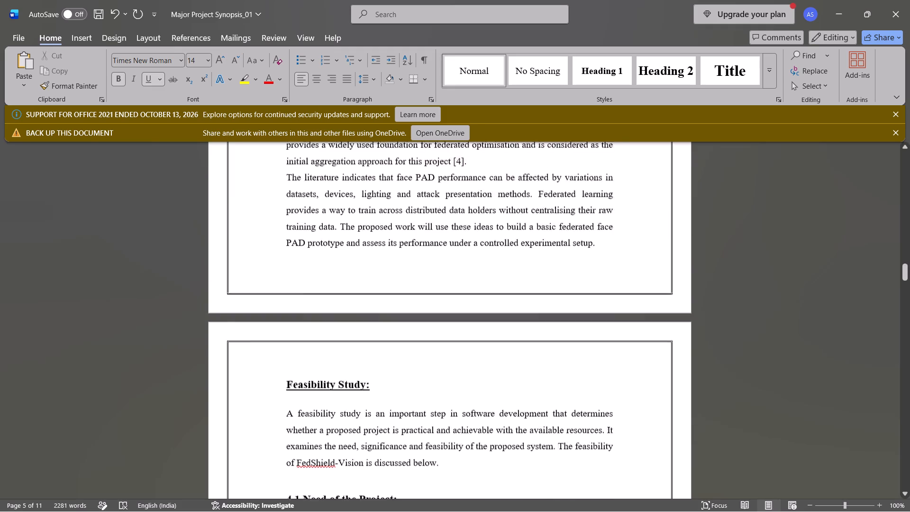
Align the "Literature Survey" heading with the left margin and delete its leading space.
scroll(447, 343, "up", 2)
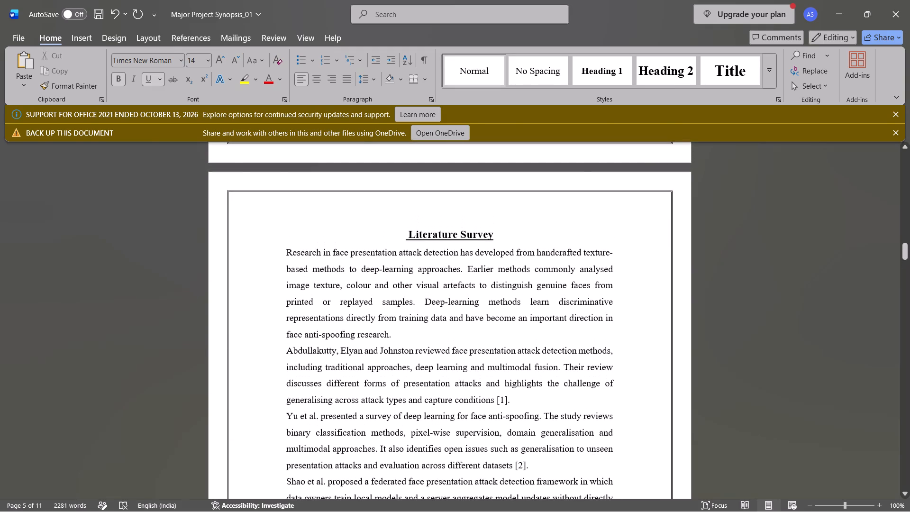
left_click(402, 237)
key("BackSpace")
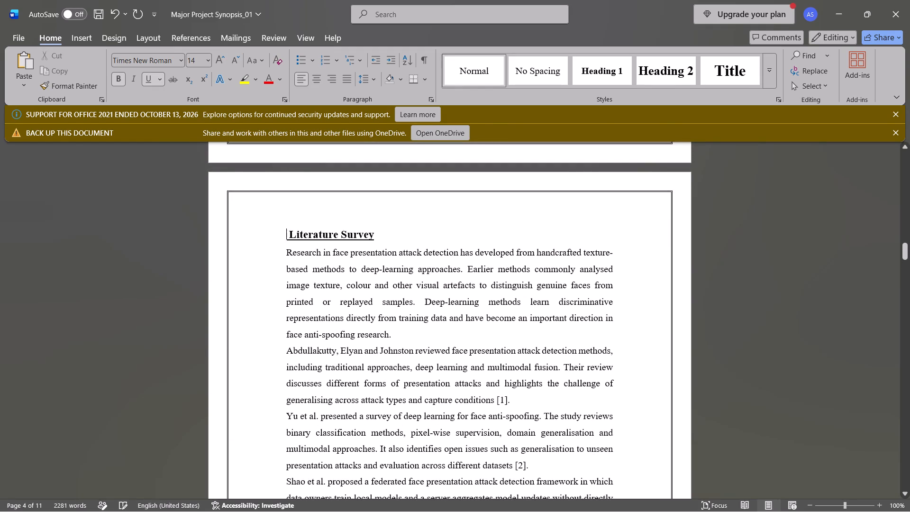
key("Right")
key("BackSpace")
Add a colon to the end of the "Literature Survey" heading.
key("Right")
key("Right")
key("Right")
key("Right")
key("Right")
key("Right")
key("Right")
key("Right")
key("Right")
key("Right")
key("Right")
key("Right")
key("Right")
key("Right")
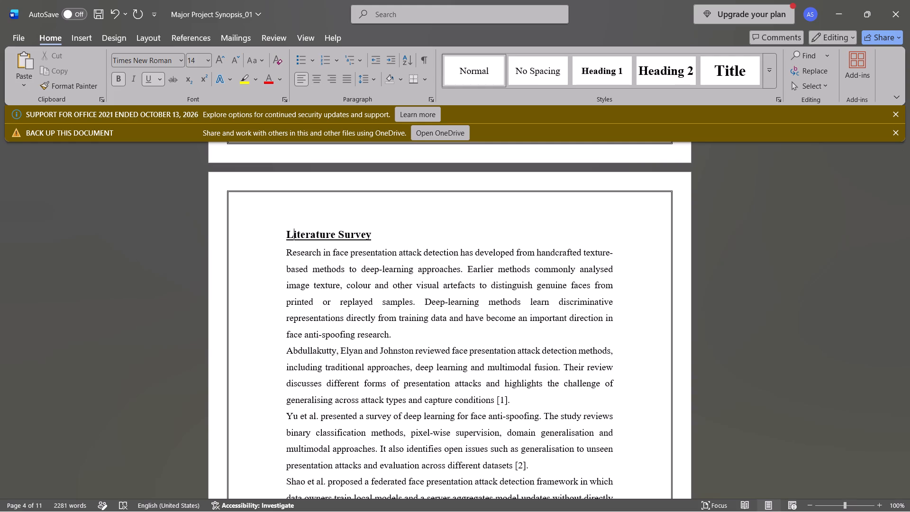
key("Right")
key("Right")
key("Right")
key("semicolon")
key("BackSpace")
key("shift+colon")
Align the "Project Objective" heading with the left margin and delete its leading space, keeping it at the top of its page.
scroll(524, 350, "up", 1)
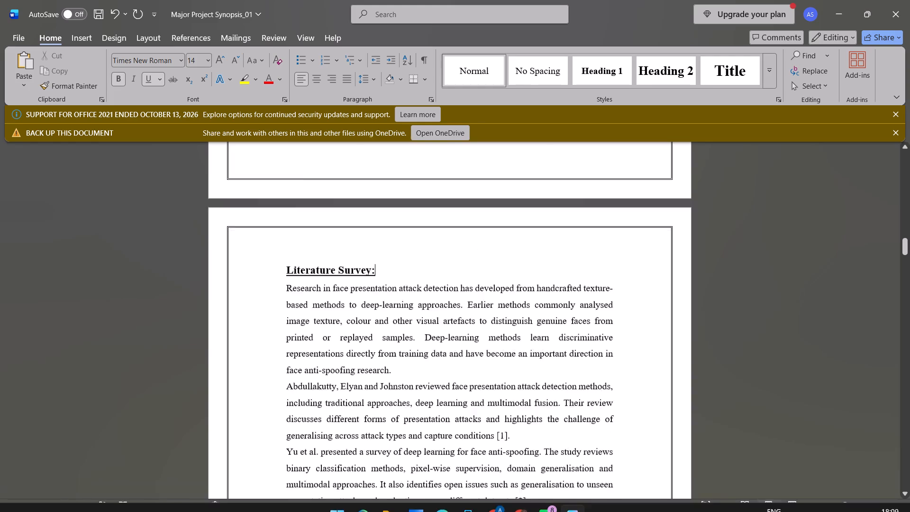
scroll(524, 350, "up", 4)
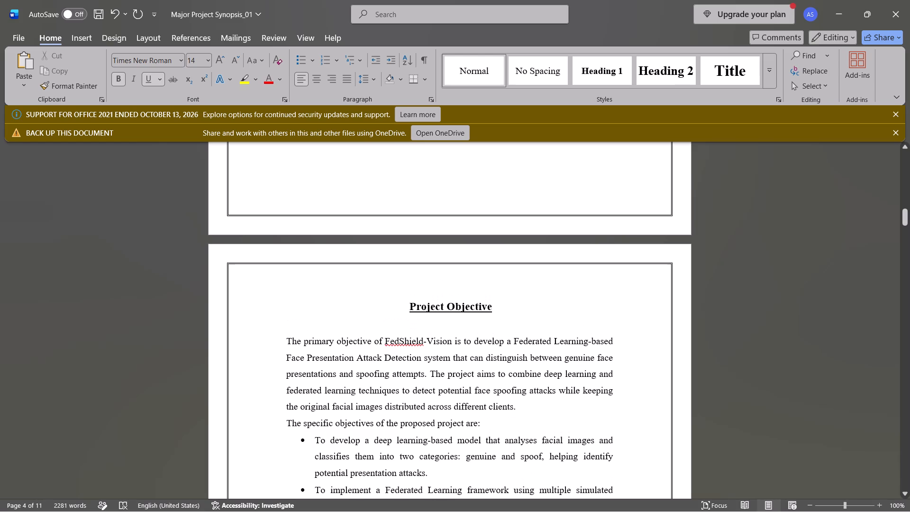
left_click(400, 308)
key("BackSpace")
key("BackSpace")
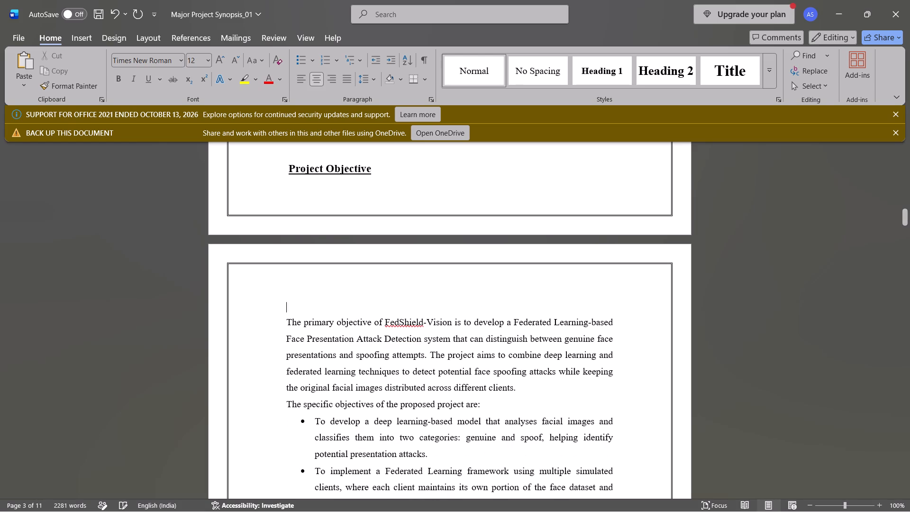
left_click(114, 12)
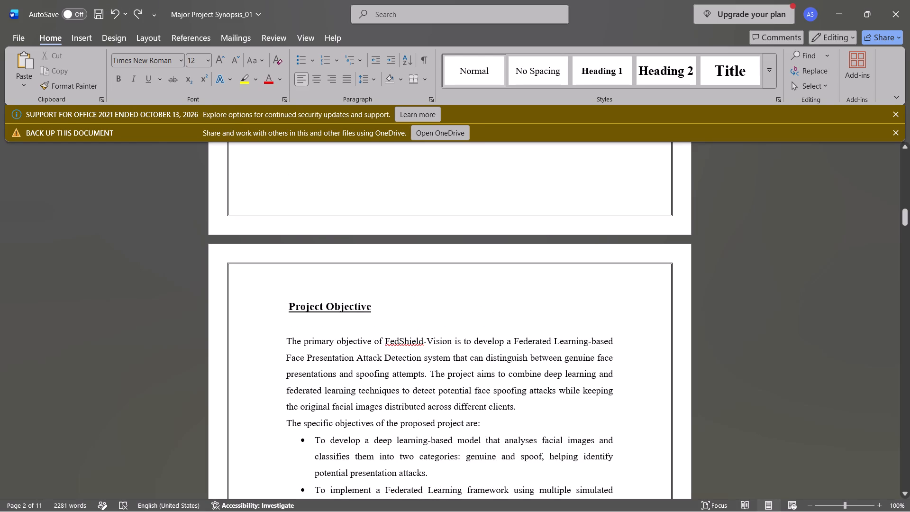
key("Right")
key("BackSpace")
Add a colon to the end of the "Project Objective" heading.
left_click(382, 307)
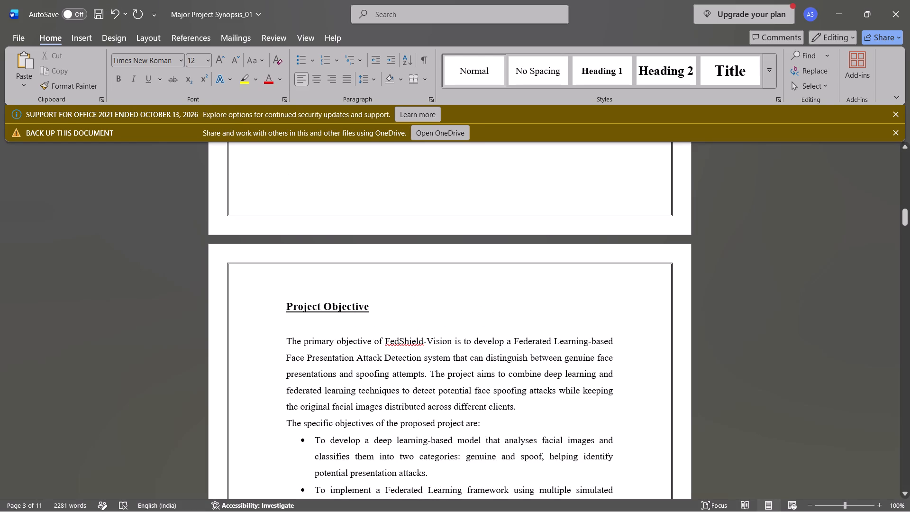
left_click_drag(382, 307, 272, 304)
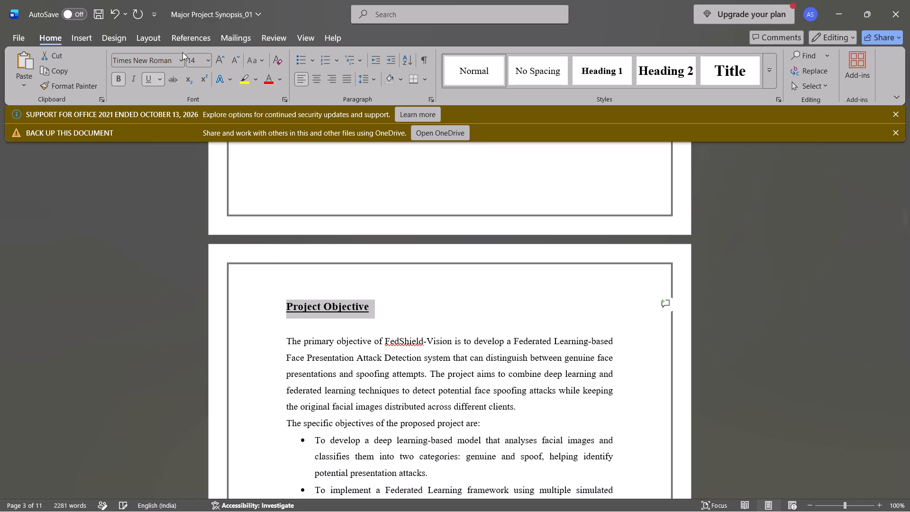
left_click(388, 298)
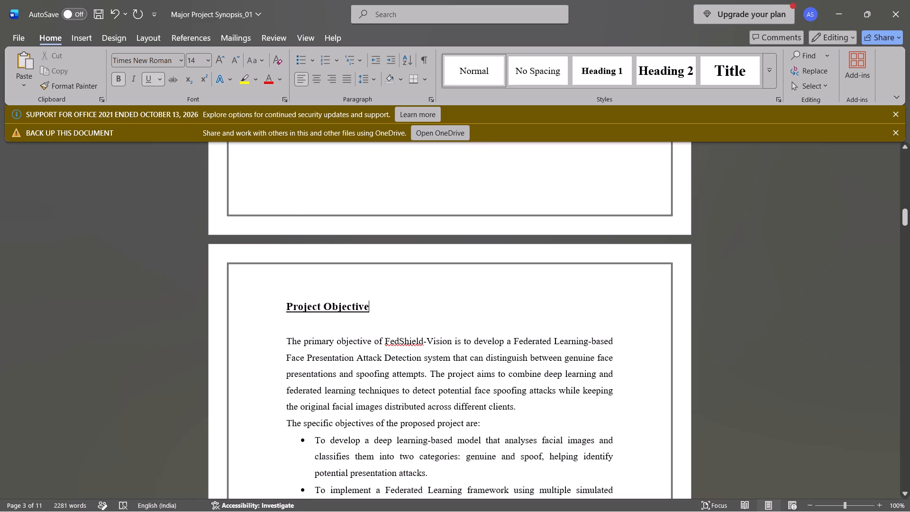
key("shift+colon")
Examine the spacing below the "Project Objective:" heading and compare its placement with the "Introduction" heading.
left_click(336, 327)
scroll(336, 327, "down", 4)
scroll(336, 327, "up", 1)
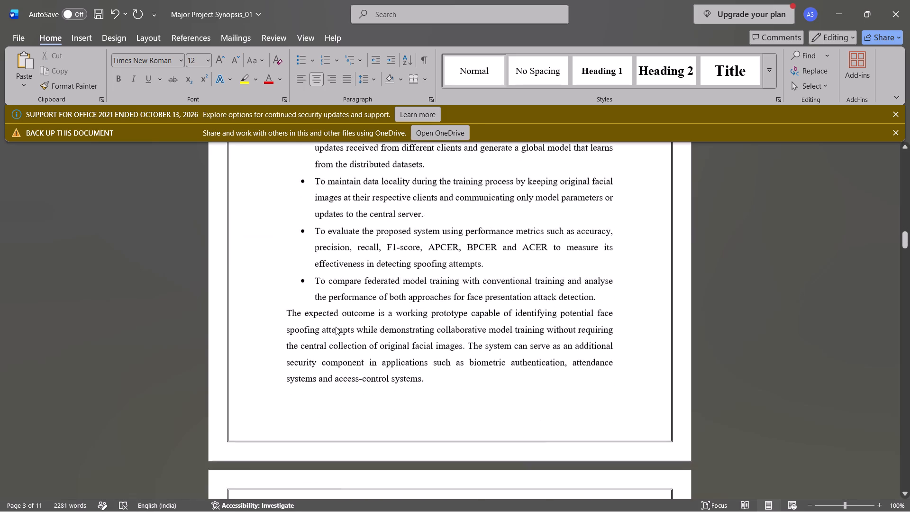
scroll(336, 327, "up", 3)
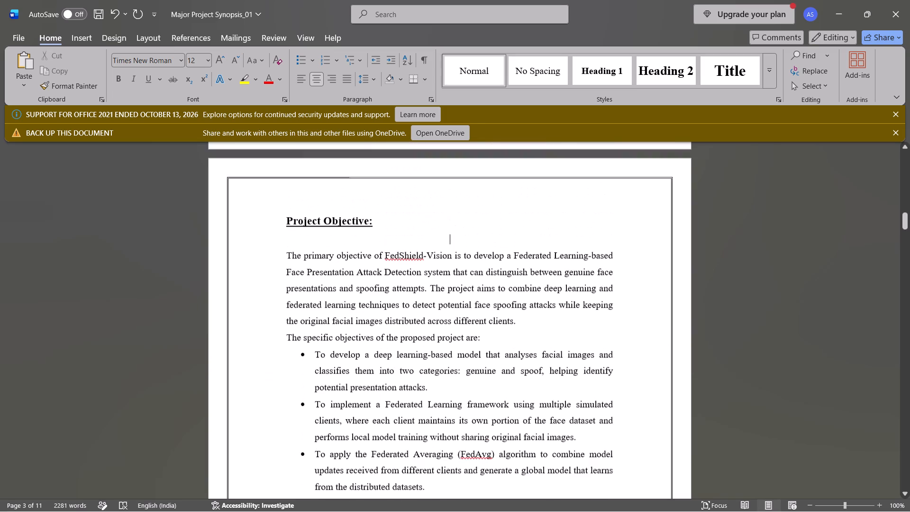
scroll(336, 327, "up", 1)
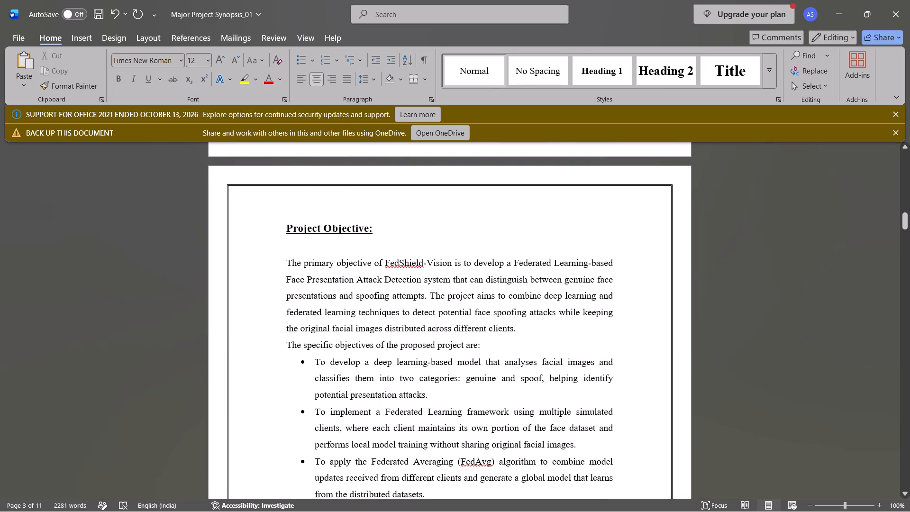
left_click(295, 245)
key("Left")
key("Left")
key("Right")
scroll(384, 278, "up", 5)
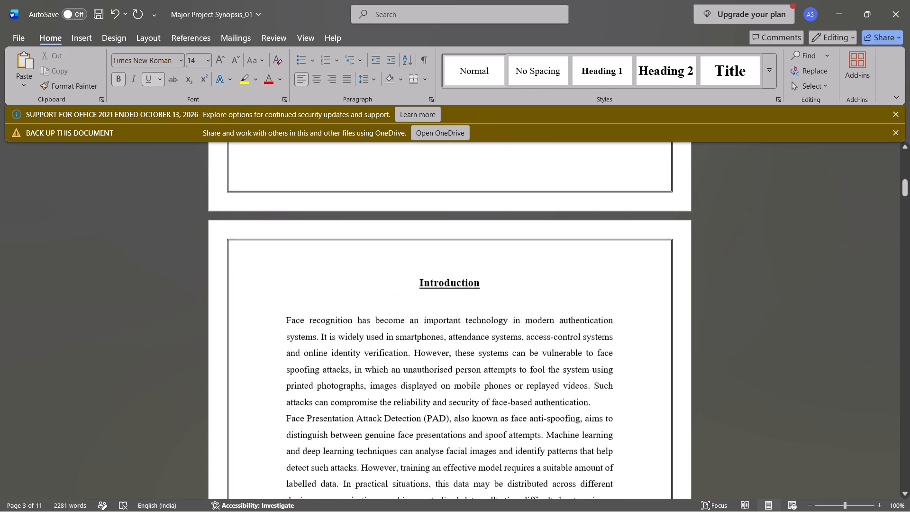
left_click(402, 283)
Indent the "Project Objective:" heading four tab steps so it sits near the middle of the line.
scroll(402, 283, "down", 5)
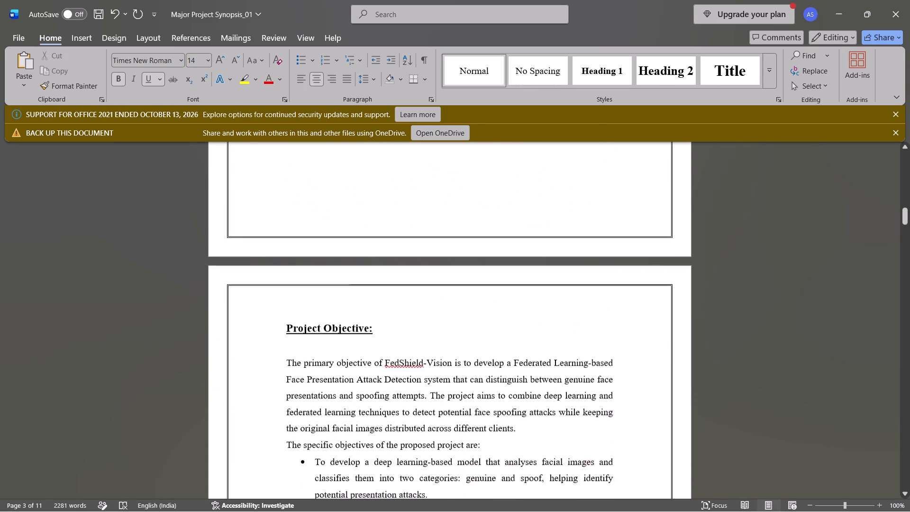
left_click(280, 328)
key("Tab")
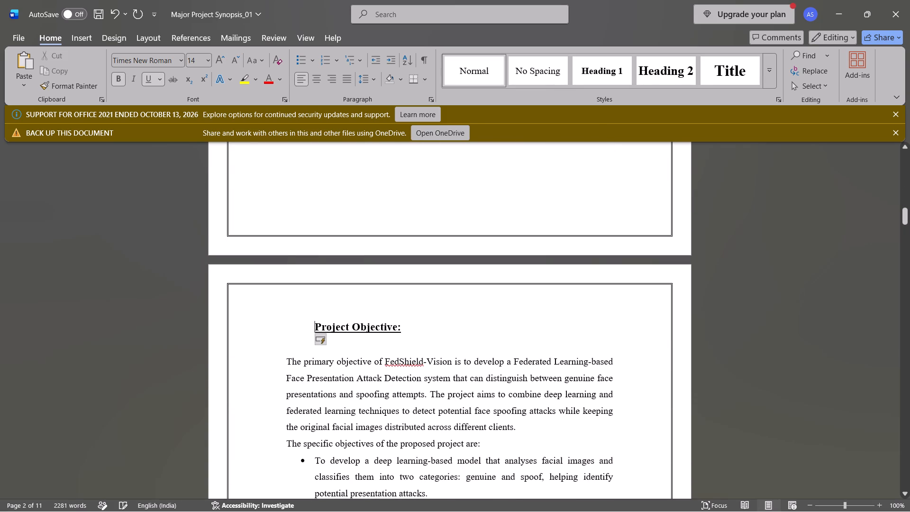
key("Tab")
key("Tab")
key("Tab")
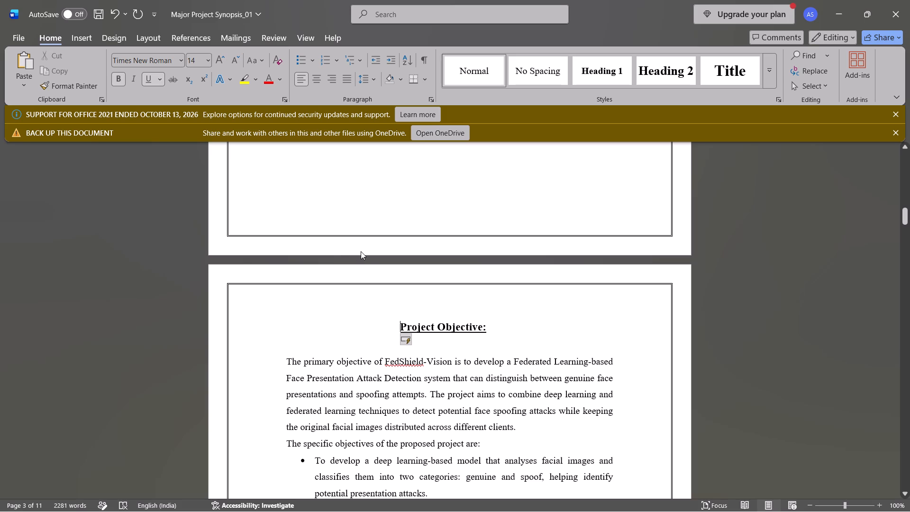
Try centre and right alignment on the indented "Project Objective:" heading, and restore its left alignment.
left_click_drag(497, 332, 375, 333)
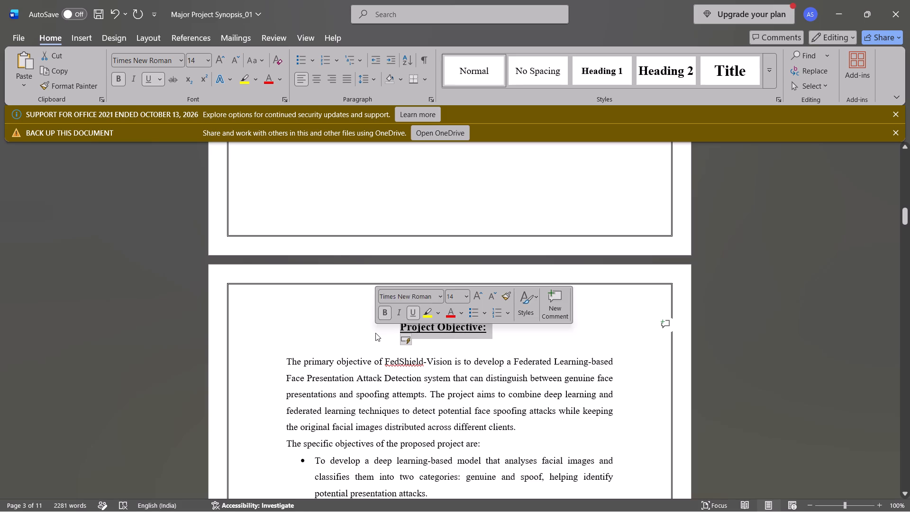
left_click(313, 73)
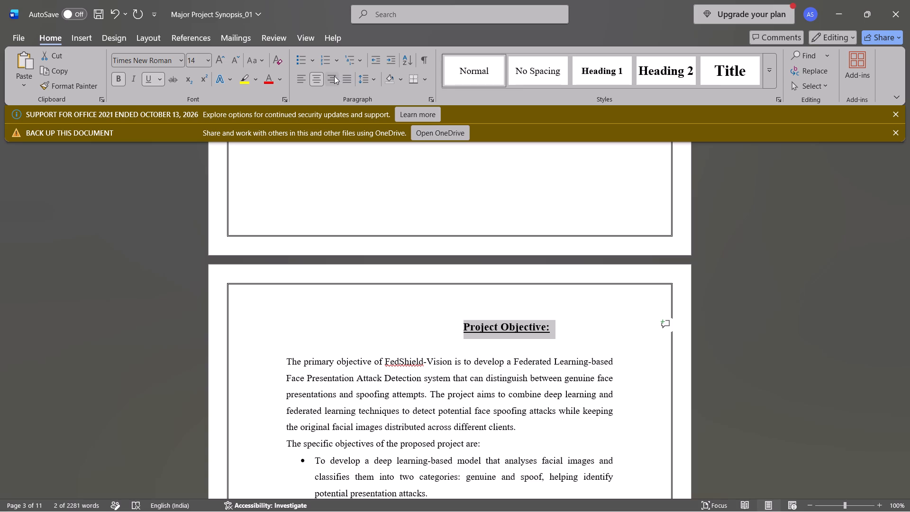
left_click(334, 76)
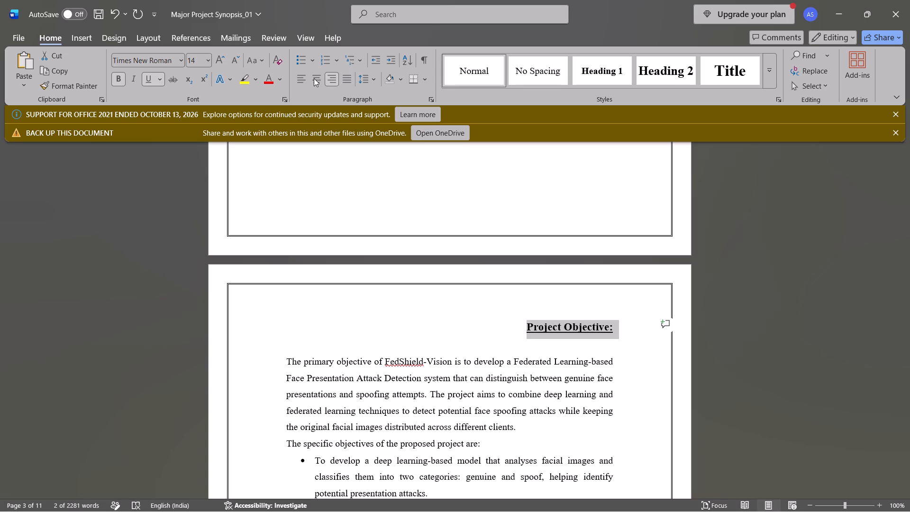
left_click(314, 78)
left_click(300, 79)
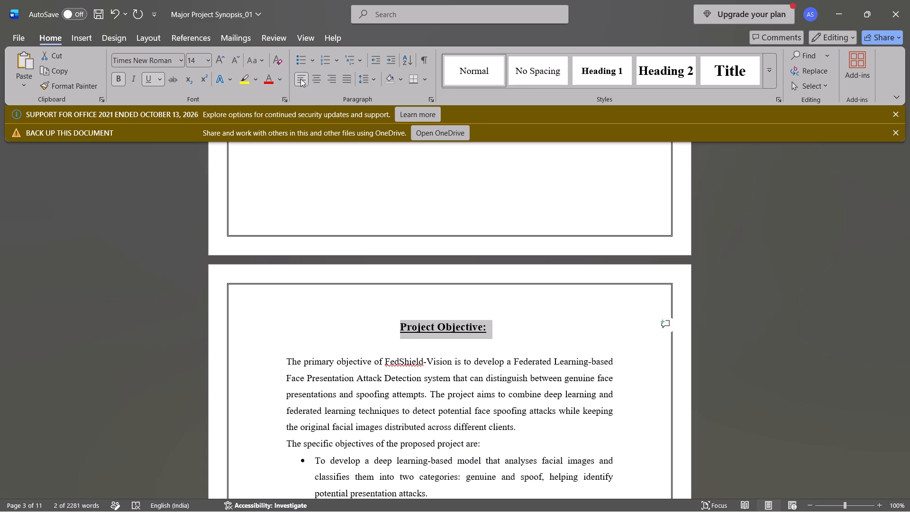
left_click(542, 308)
Centre the "Literature Survey:" heading.
scroll(542, 308, "down", 5)
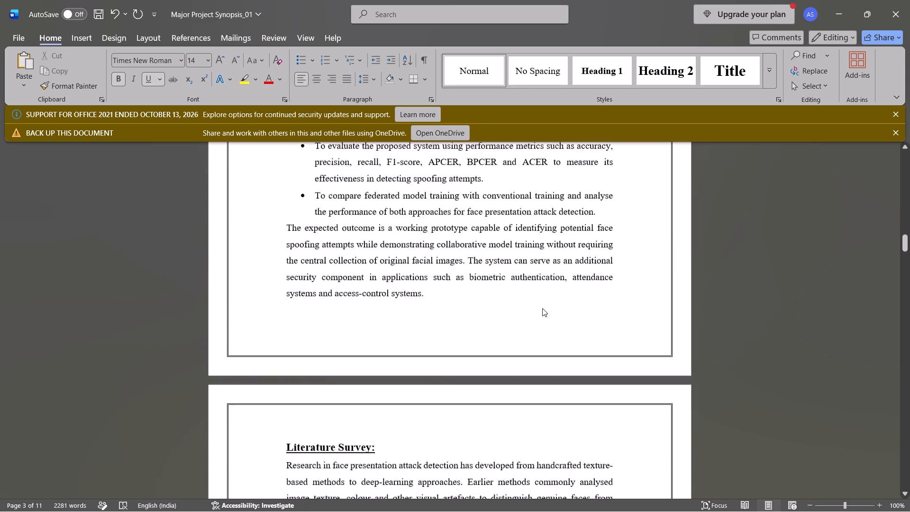
scroll(542, 308, "down", 1)
scroll(509, 387, "down", 1)
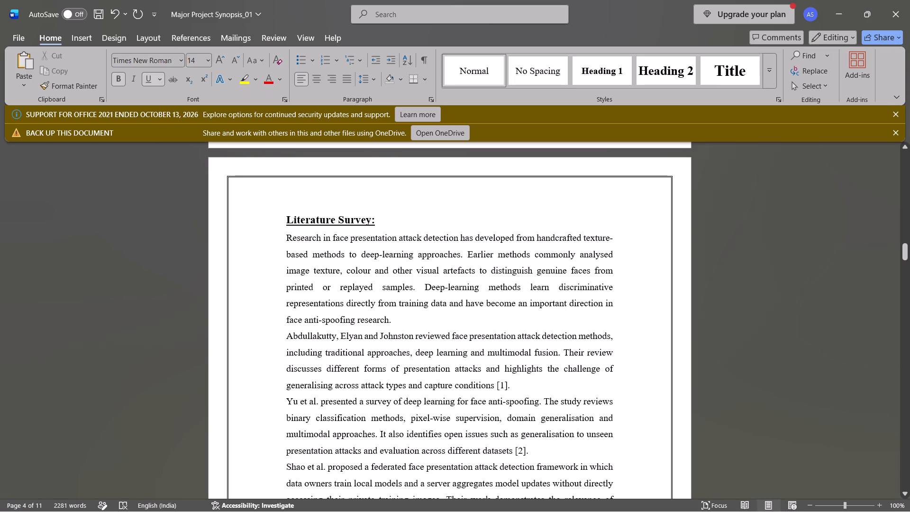
left_click_drag(386, 220, 267, 212)
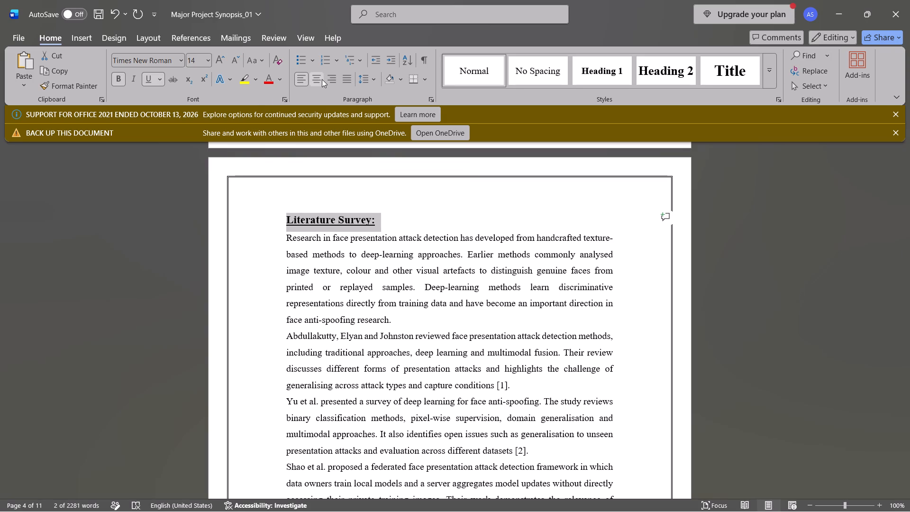
left_click(320, 79)
Review the pages from "Project Objective:" to "4.2 Significance of the Project", comparing heading alignment and punctuation.
scroll(415, 364, "down", 2)
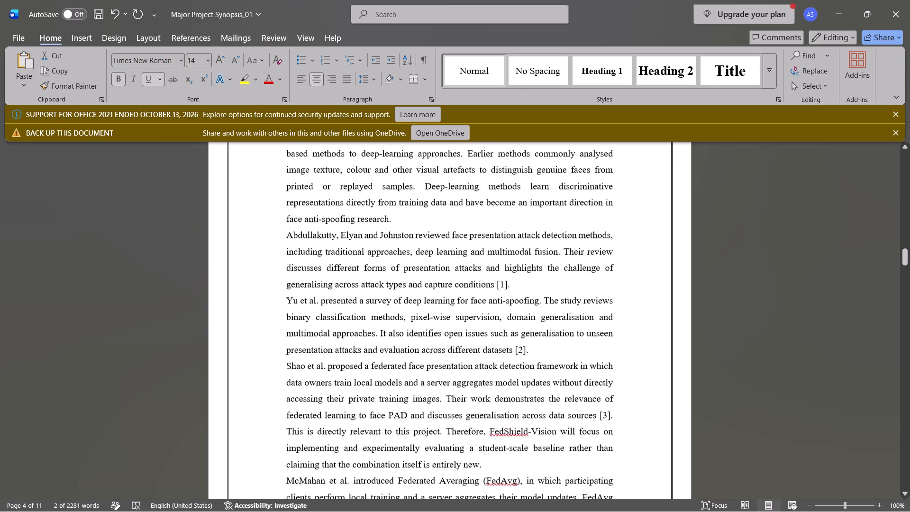
scroll(415, 364, "down", 2)
scroll(415, 364, "up", 4)
scroll(415, 364, "down", 2)
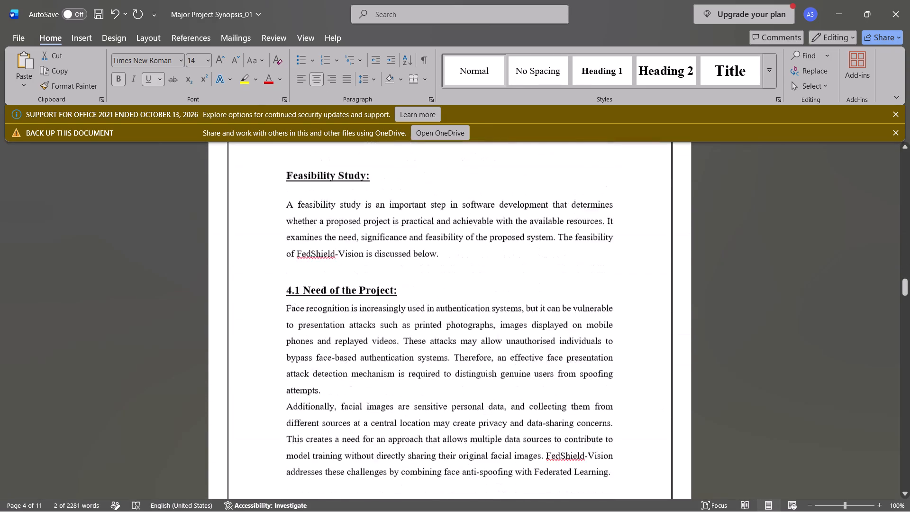
scroll(415, 364, "down", 4)
scroll(415, 364, "up", 1)
scroll(415, 364, "down", 3)
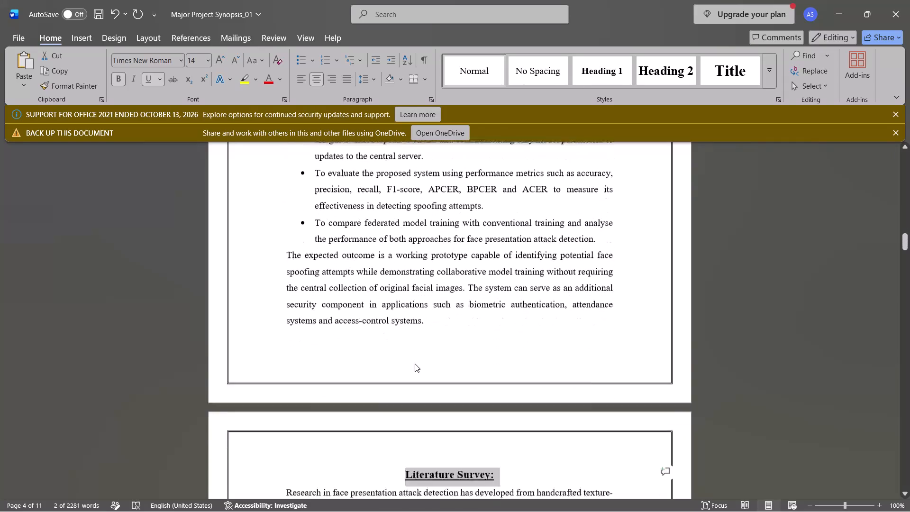
scroll(415, 364, "down", 2)
scroll(415, 364, "up", 4)
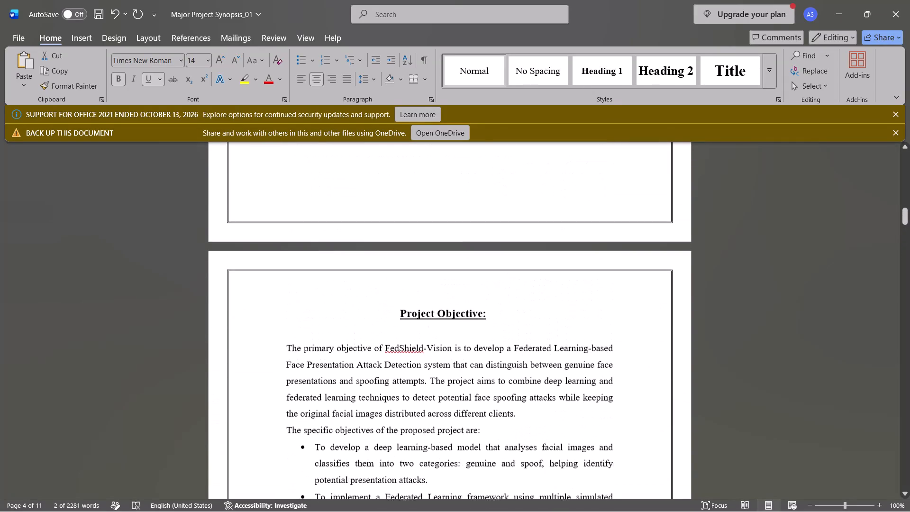
scroll(426, 347, "down", 4)
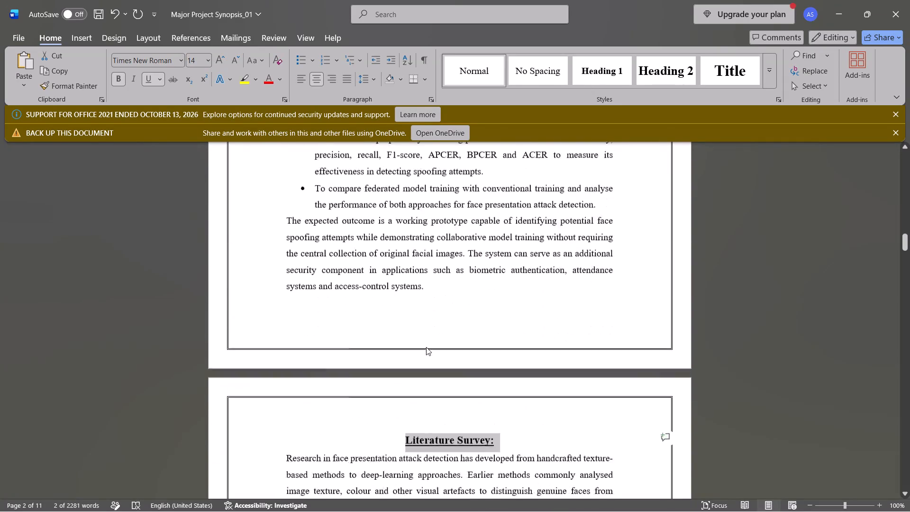
scroll(426, 347, "down", 5)
scroll(426, 347, "up", 2)
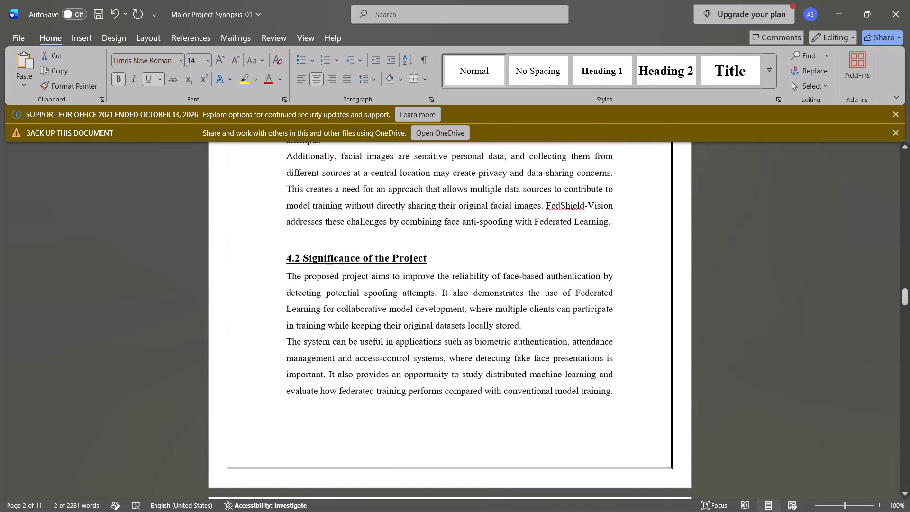
Centre the "Feasibility Study:" heading at the start of its page.
scroll(426, 347, "up", 2)
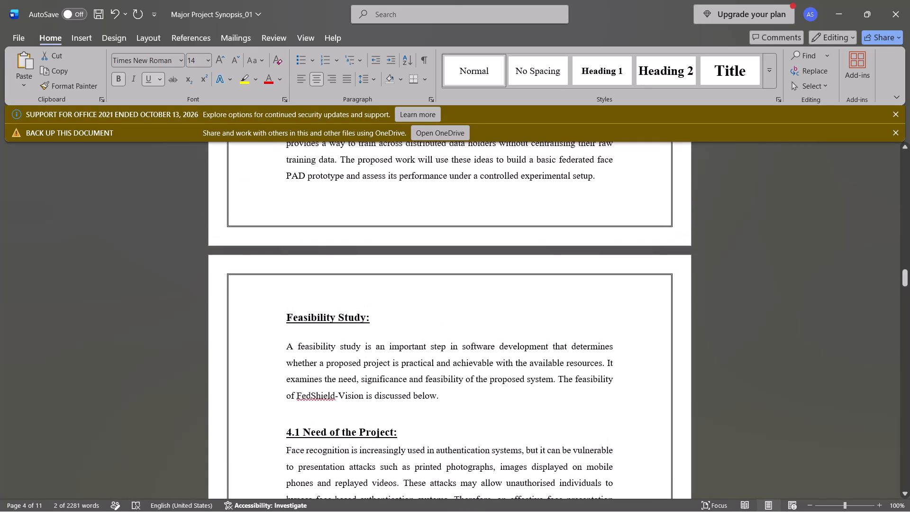
left_click_drag(372, 317, 259, 314)
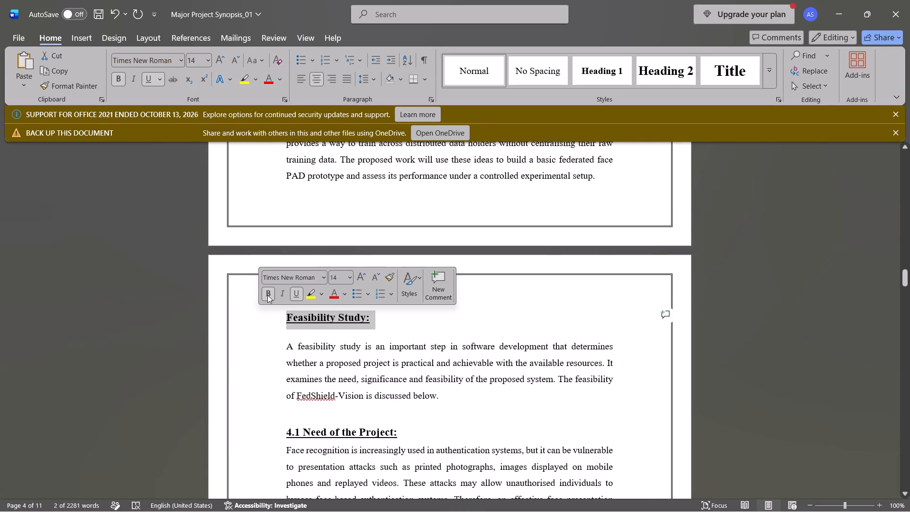
left_click(321, 83)
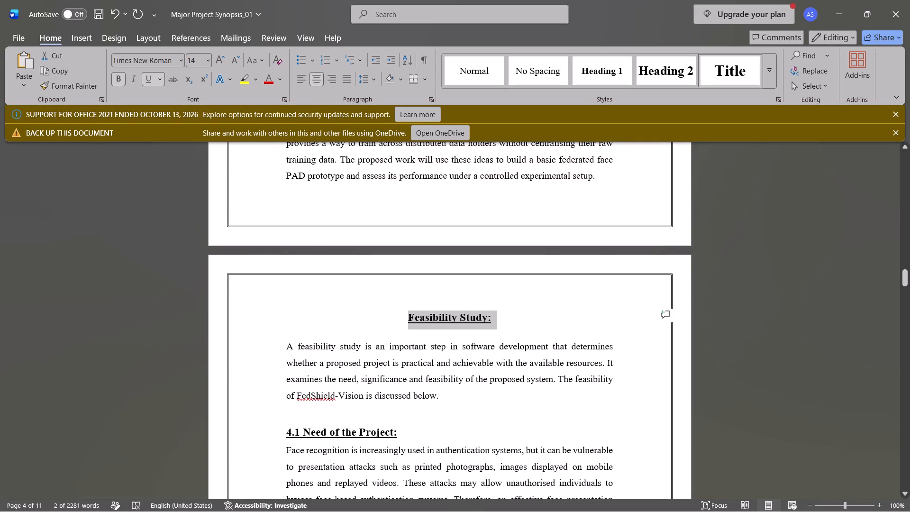
Select the "4.1 Need of the Project:" heading below the feasibility study introduction.
scroll(410, 407, "down", 1)
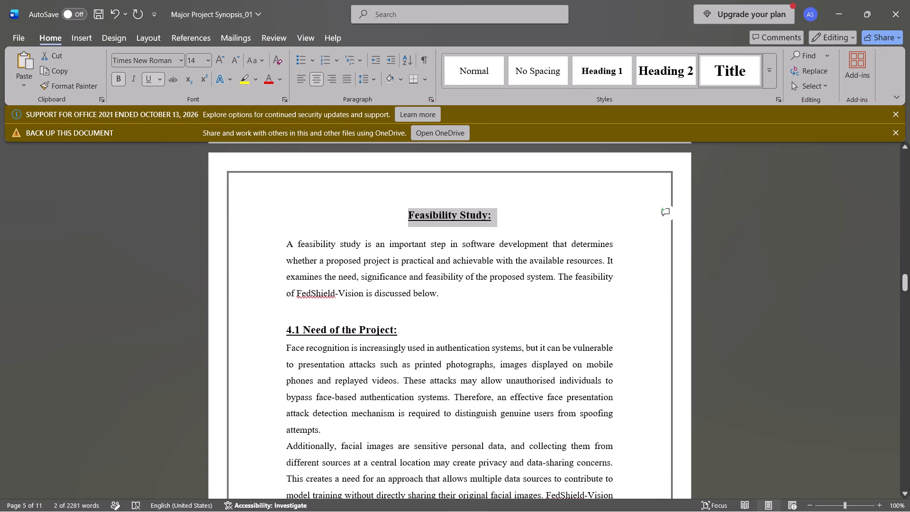
scroll(415, 333, "down", 2)
scroll(415, 333, "up", 1)
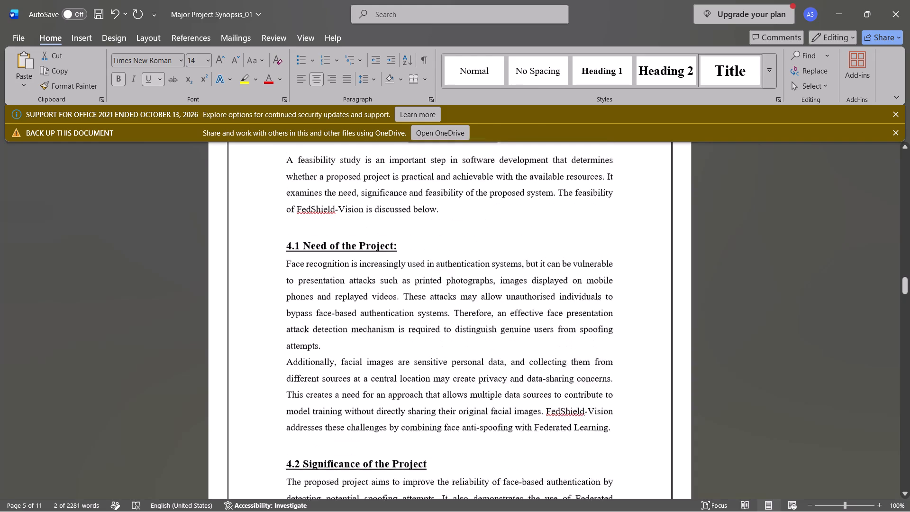
scroll(415, 333, "up", 1)
left_click_drag(413, 275, 285, 265)
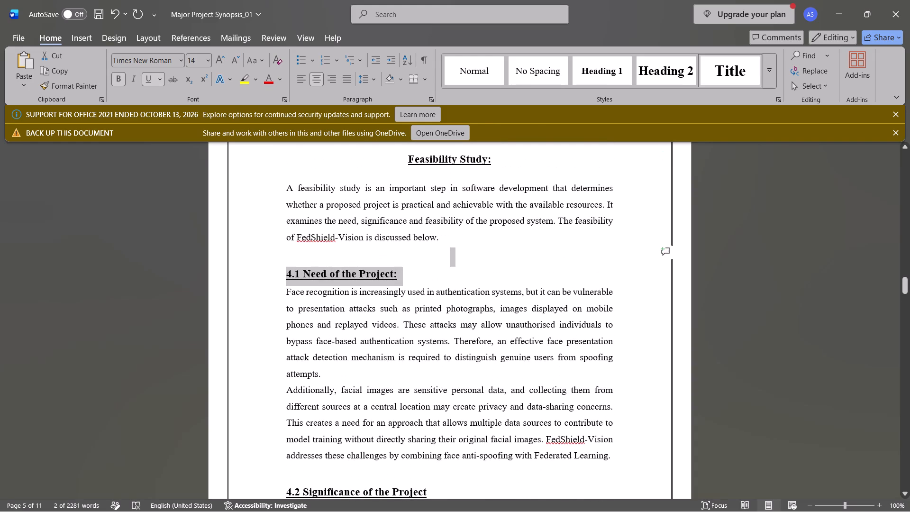
Centre the "4.1 Need of the Project:" heading together with the blank line above it.
left_click_drag(285, 265, 272, 264)
left_click(307, 76)
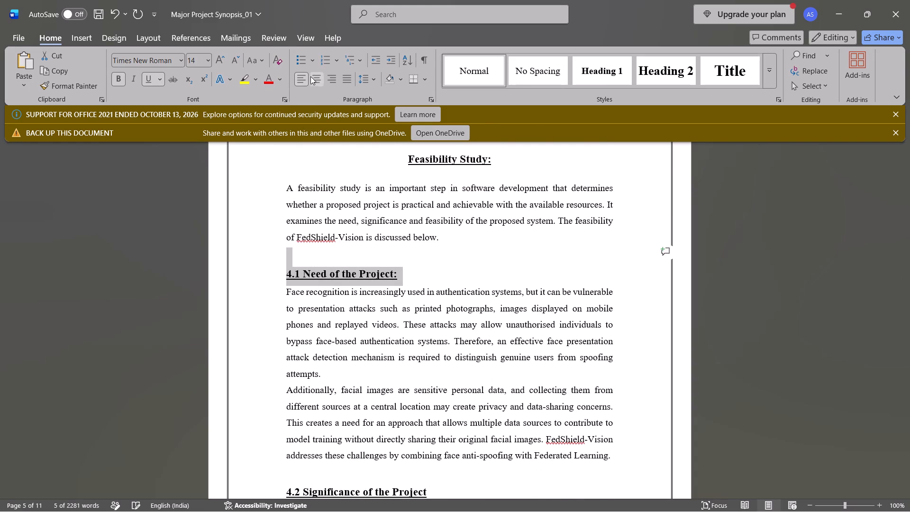
left_click(314, 77)
Centre the "4.2 Significance of the Project" heading.
scroll(344, 273, "down", 1)
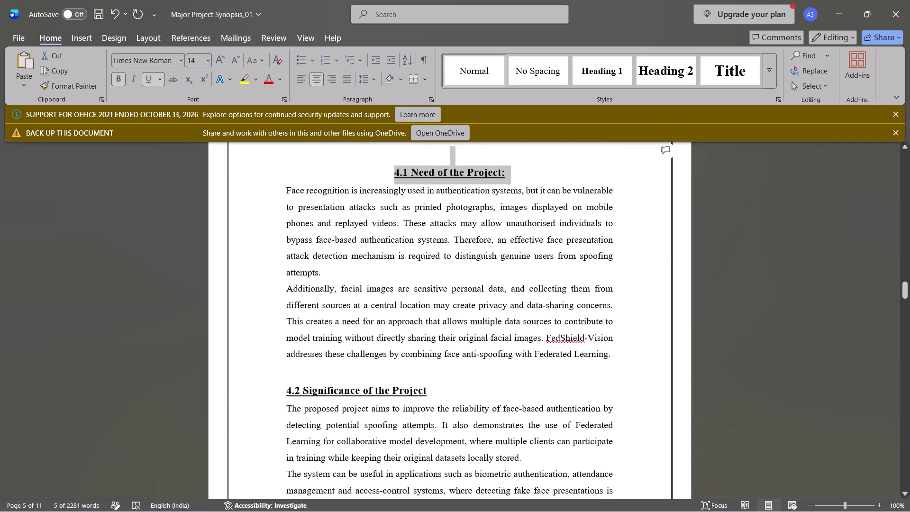
left_click_drag(447, 395, 272, 390)
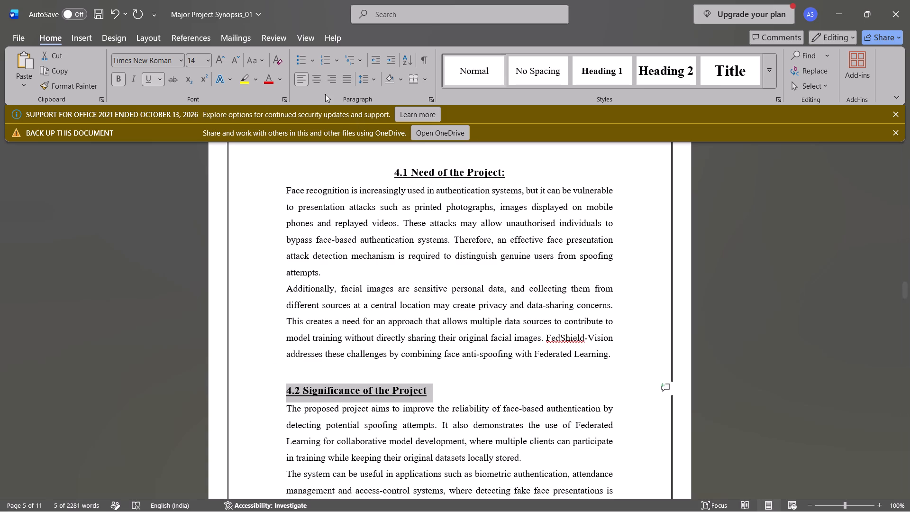
left_click(320, 75)
Centre the "4.3 Feasibility of the Project" heading above the technical feasibility paragraph.
scroll(377, 361, "down", 1)
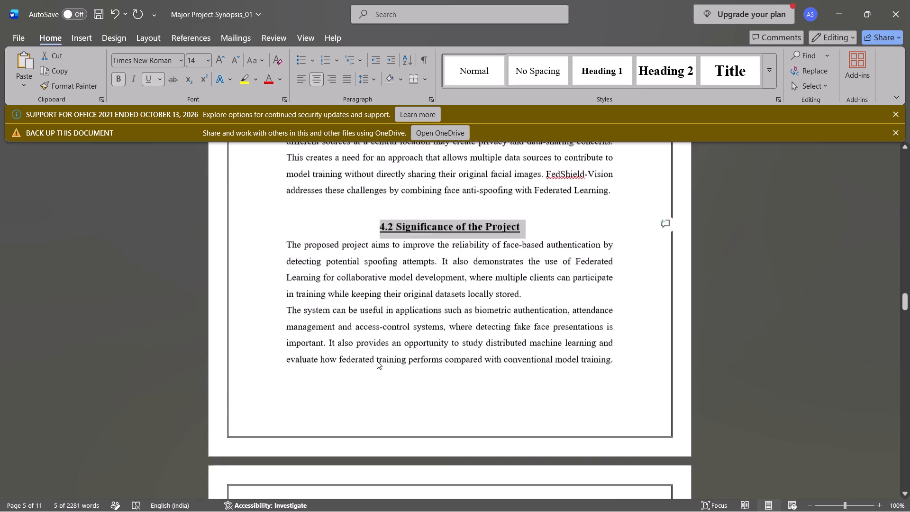
scroll(377, 361, "down", 2)
left_click_drag(431, 344, 273, 329)
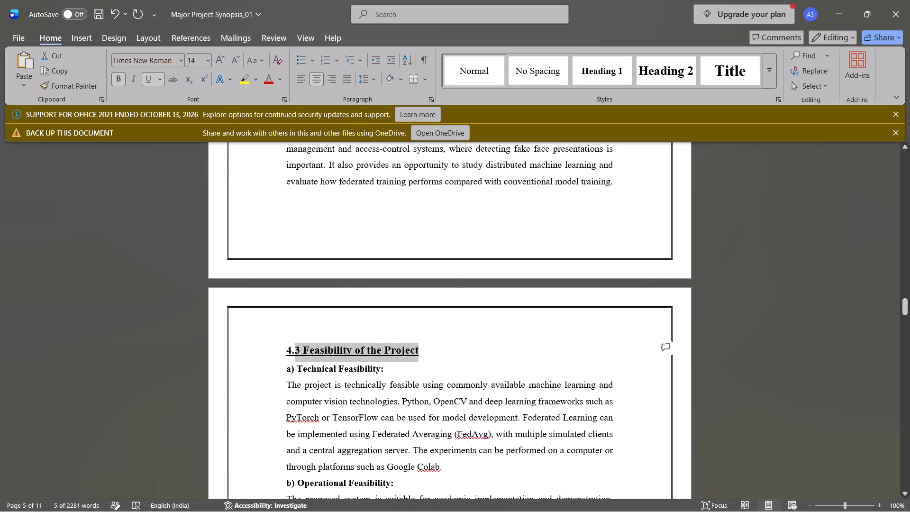
left_click_drag(273, 329, 259, 327)
left_click(317, 82)
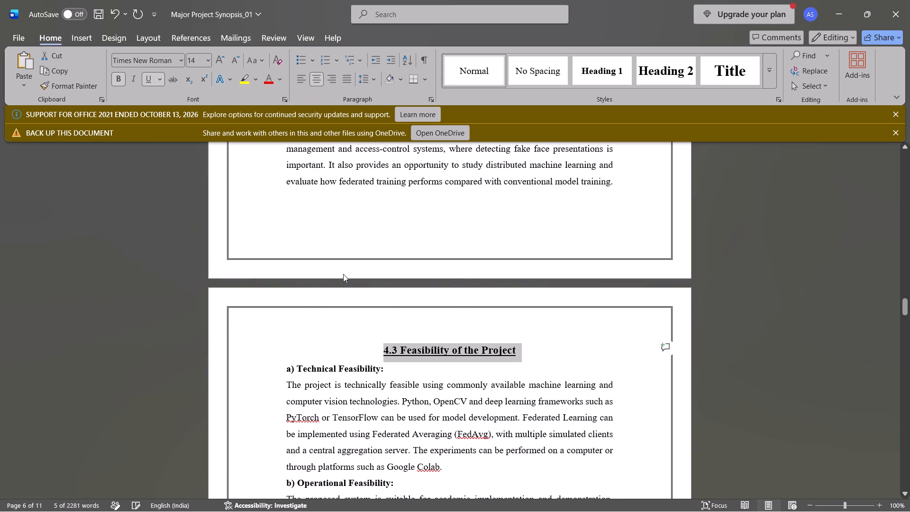
Centre the "Methodology/ Planning of work:" heading after the schedule feasibility section, and clear the selection.
scroll(413, 357, "down", 1)
scroll(383, 410, "down", 1)
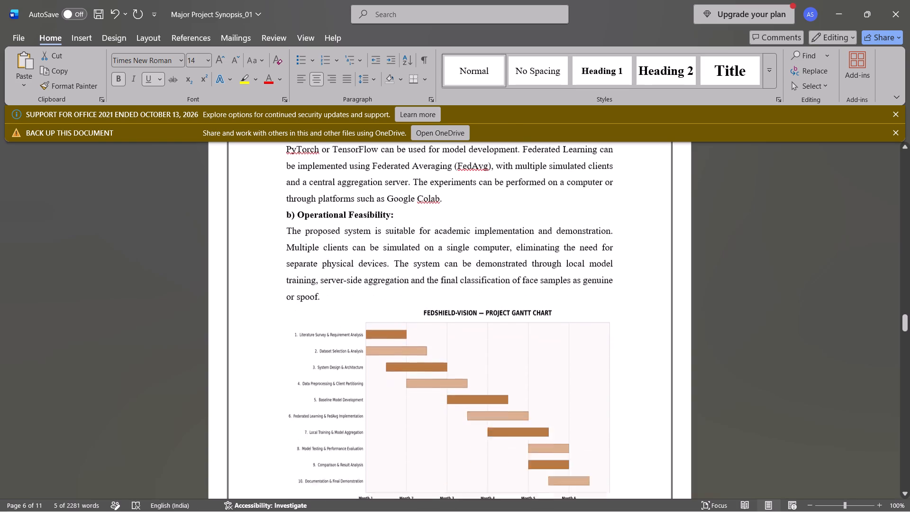
scroll(383, 410, "down", 4)
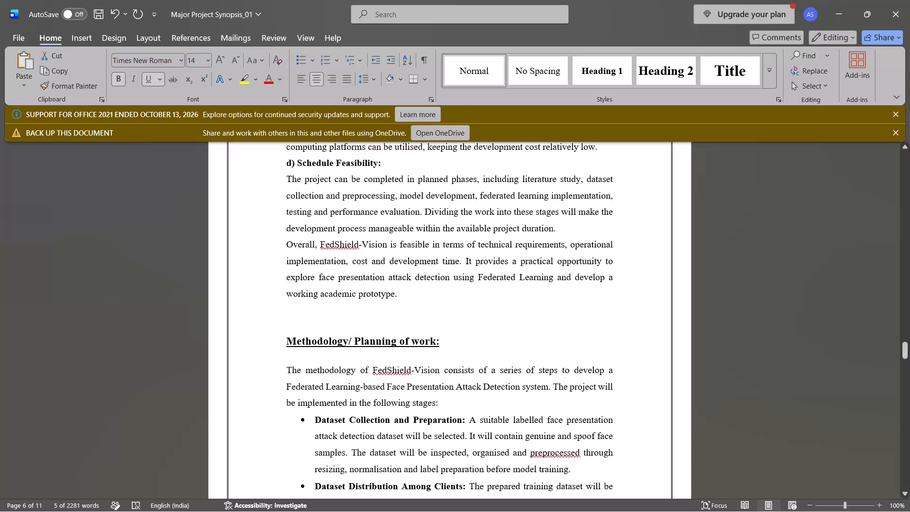
left_click_drag(457, 335, 256, 319)
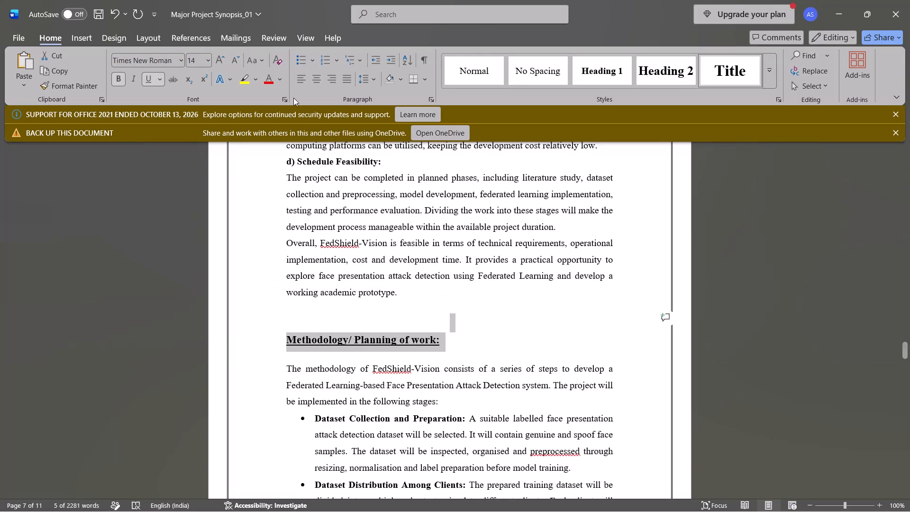
left_click(314, 78)
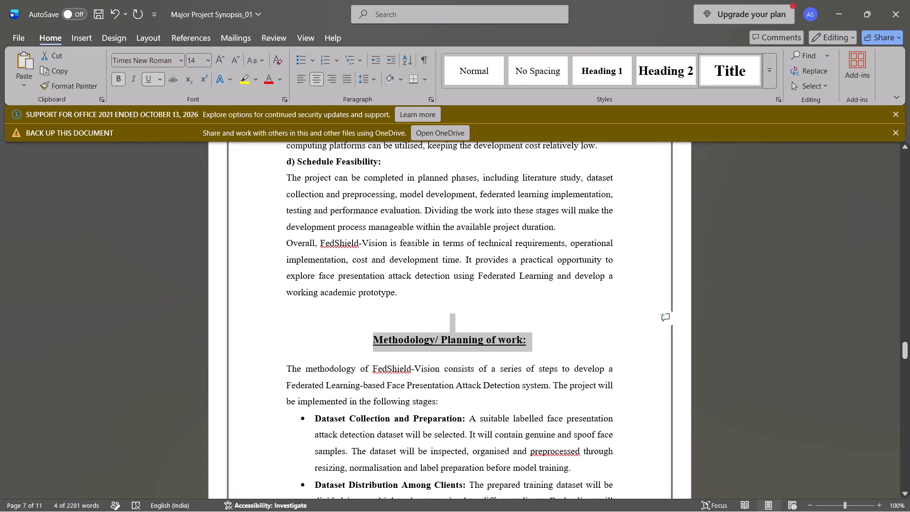
left_click(416, 319)
Centre the "Proposed System Architecture:" heading below the methodology bullet list.
scroll(416, 319, "down", 4)
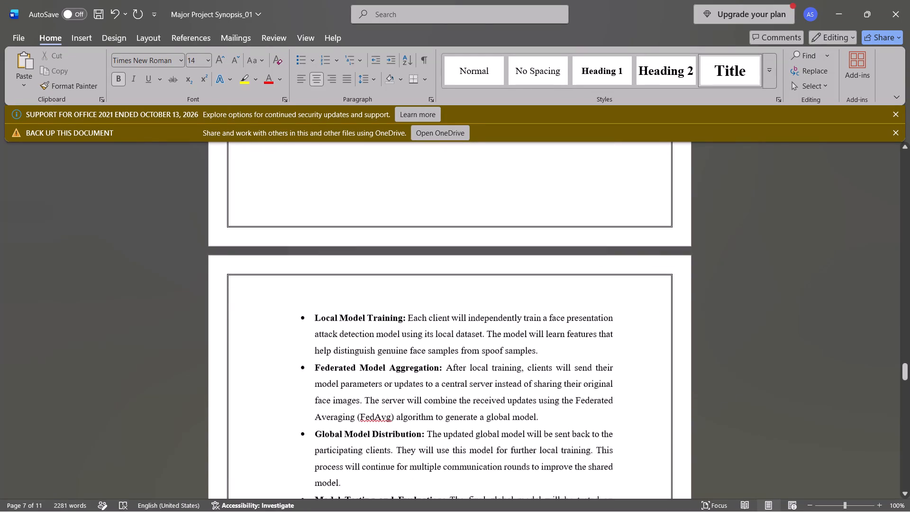
scroll(416, 319, "down", 2)
left_click_drag(443, 214, 244, 213)
left_click(319, 77)
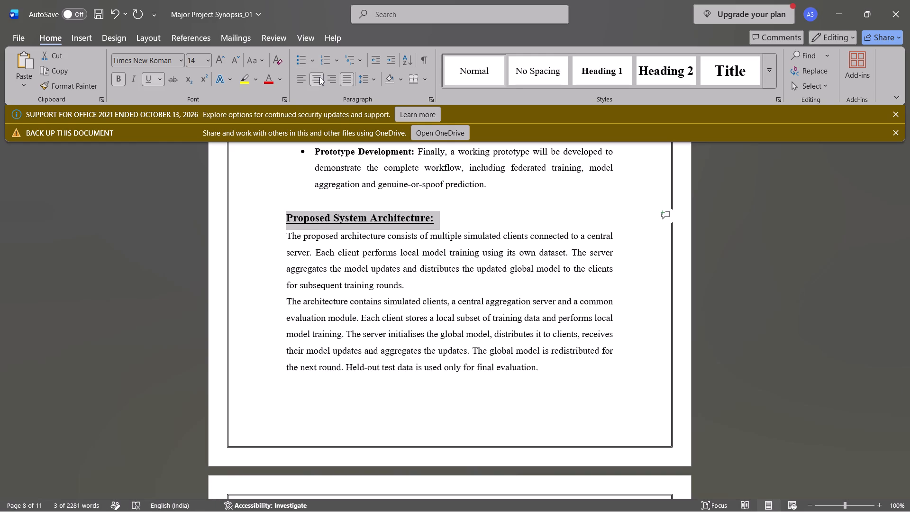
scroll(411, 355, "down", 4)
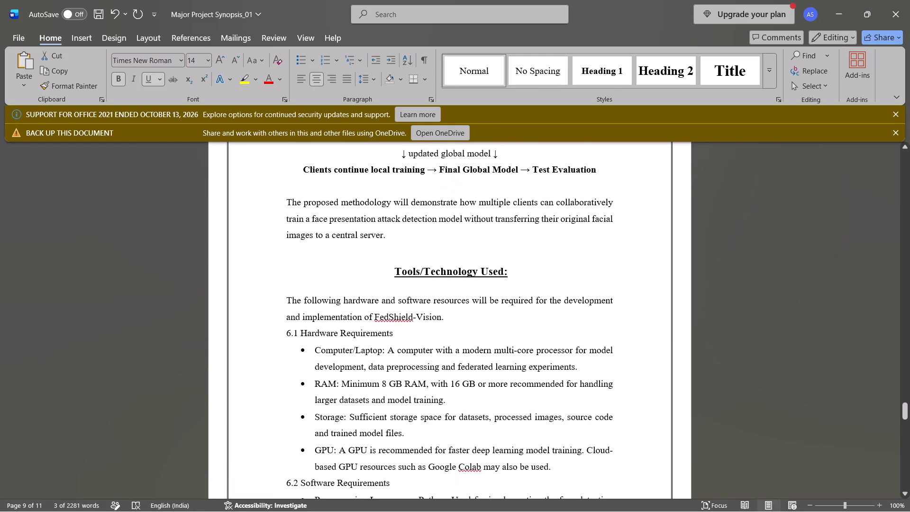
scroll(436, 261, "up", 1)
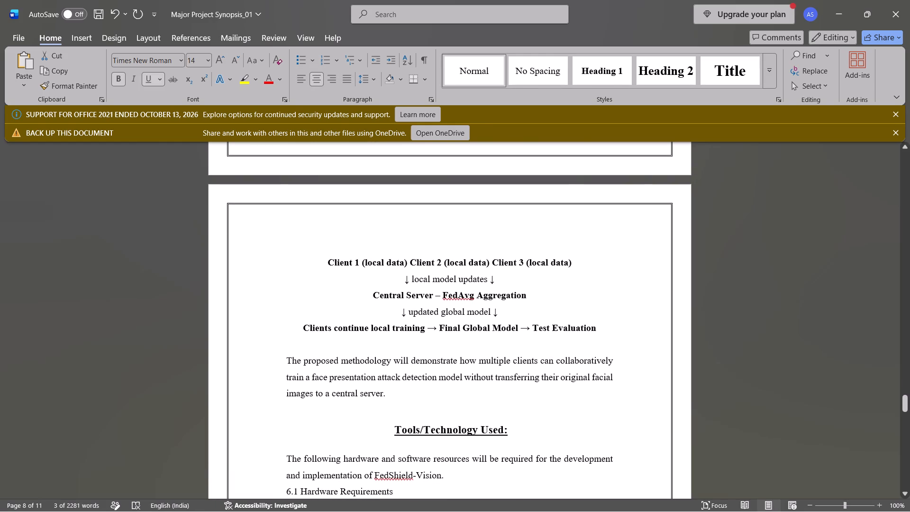
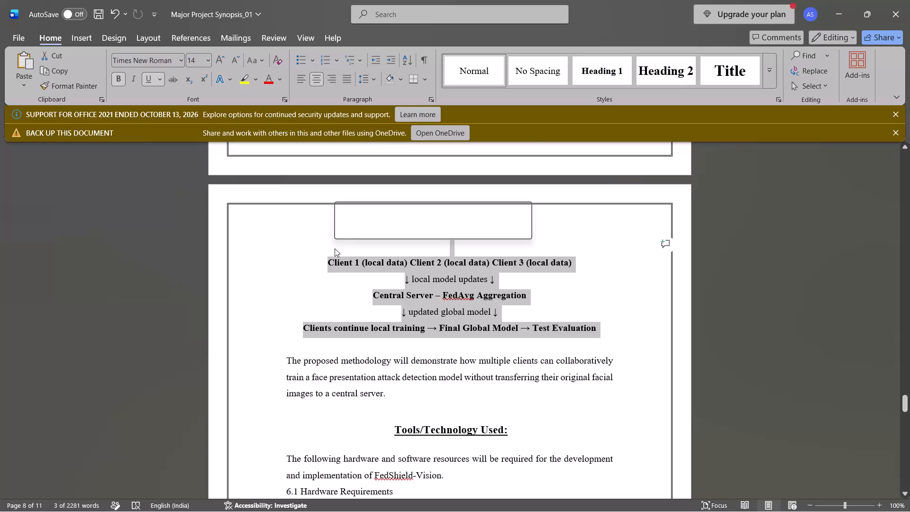
Replace the selected client and central server workflow text above the proposed methodology paragraph with the copied picture.
key("ctrl+v")
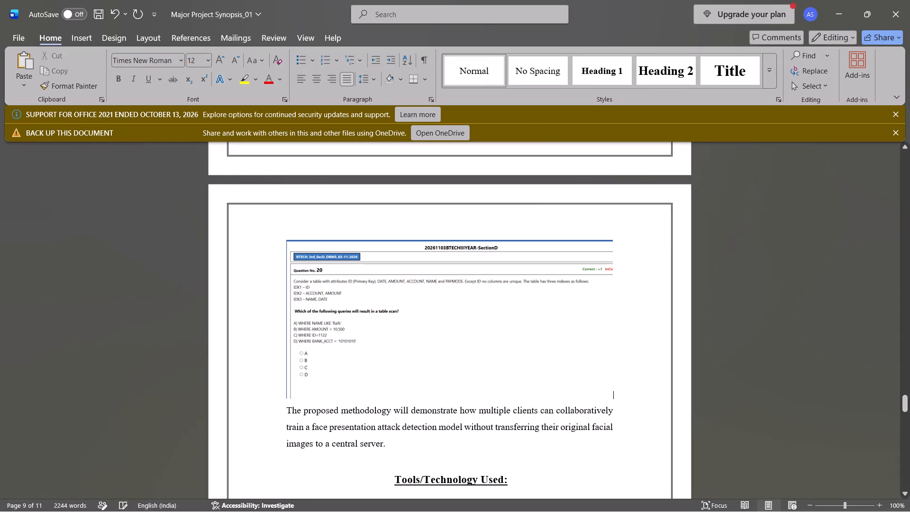
Delete the pasted exam question picture above the proposed methodology paragraph.
left_click(419, 334)
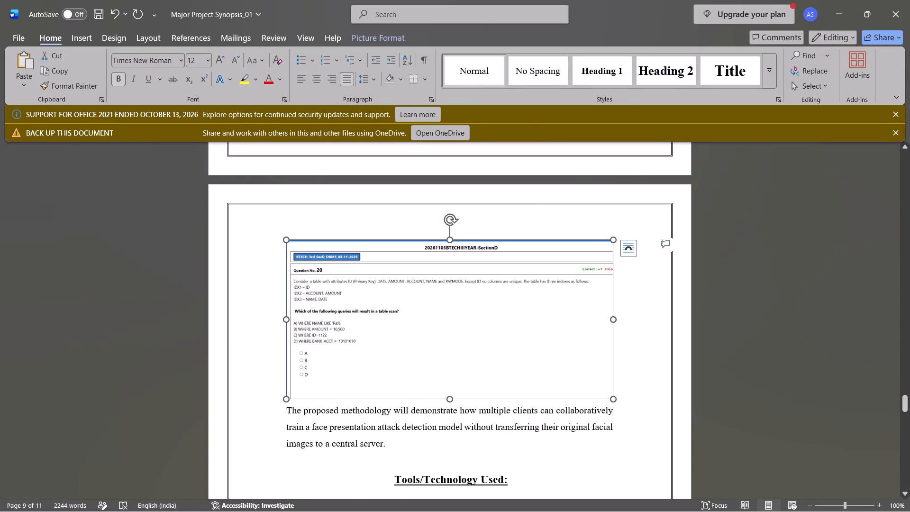
key("BackSpace")
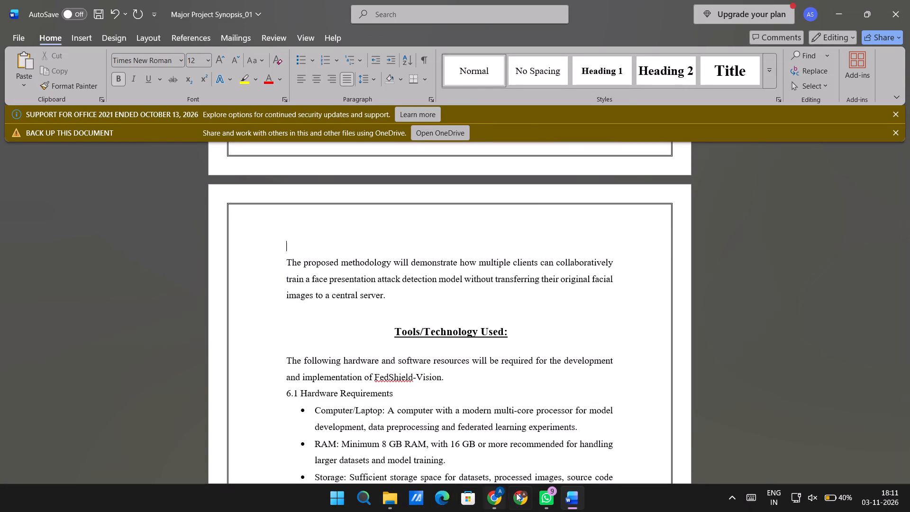
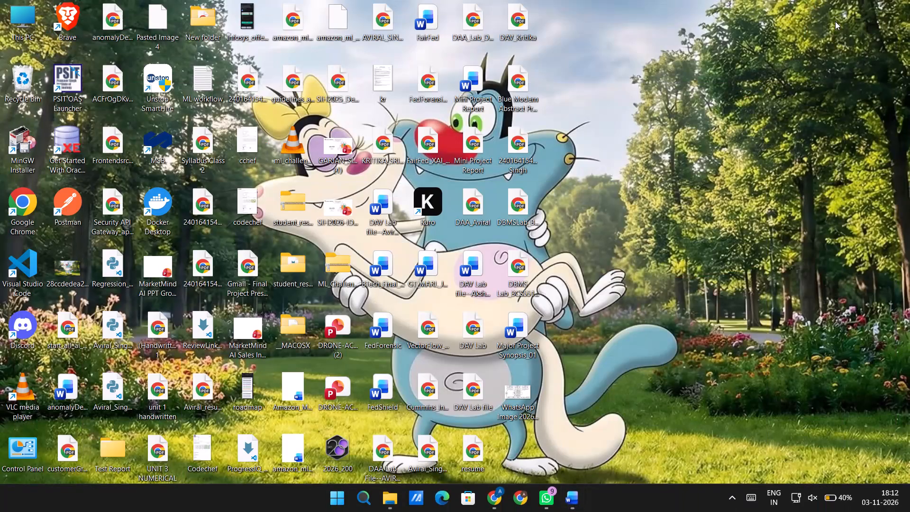
Copy the WhatsApp Image 2026 file on the Windows desktop.
right_click(512, 400)
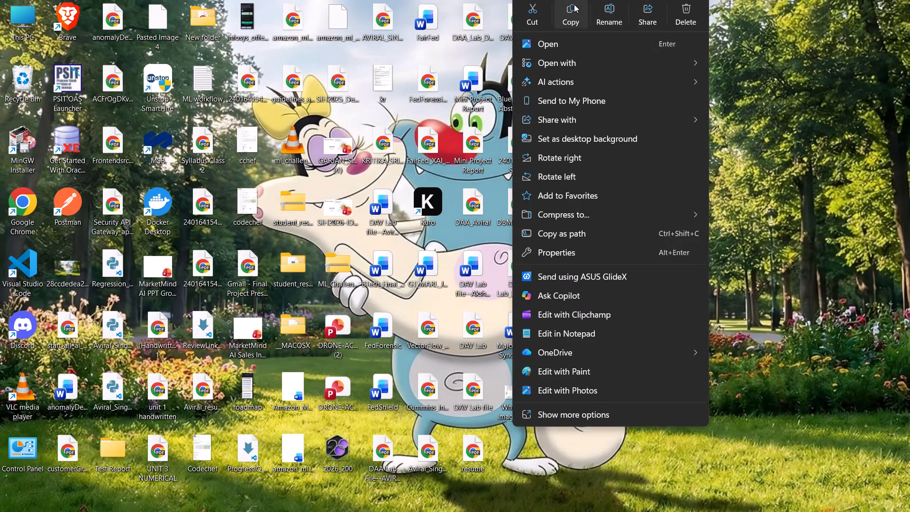
left_click(574, 4)
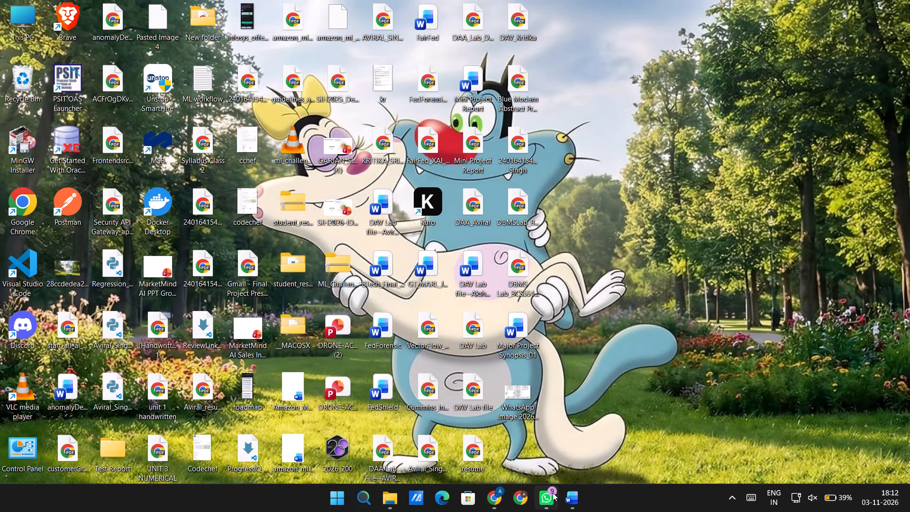
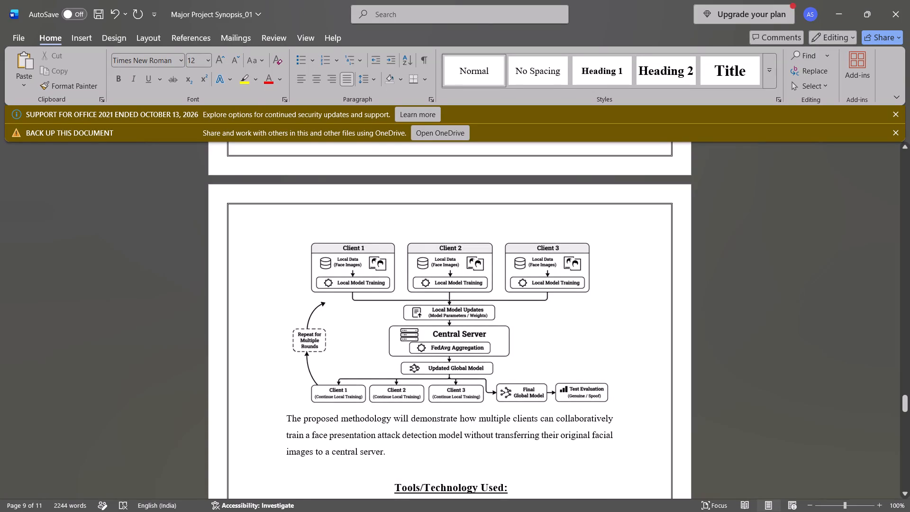
Insert a blank line between the federated architecture diagram and the paragraph beginning "The proposed methodology".
left_click(285, 417)
key("Return")
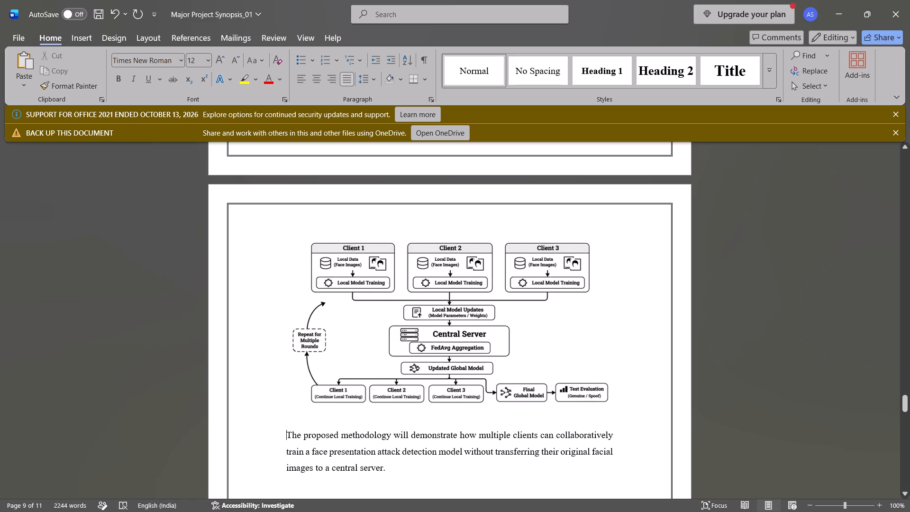
Change "will demonstrate" to "demonstrates" in the proposed methodology sentence below the diagram.
left_click(411, 436)
key("BackSpace")
key("BackSpace")
key("BackSpace")
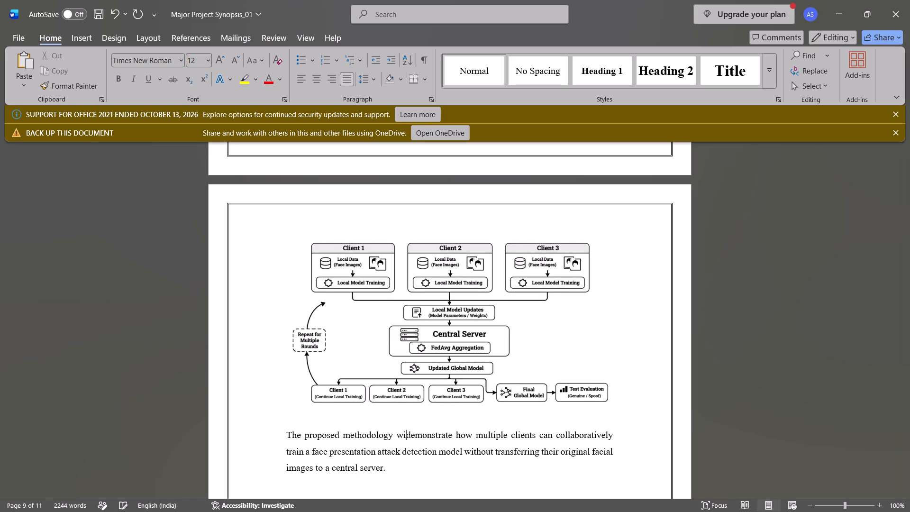
key("BackSpace")
key("BackSpace")
key("Right")
key("Right")
key("Right")
key("Right")
key("Right")
key("Right")
key("Right")
key("Right")
key("Right")
key("Right")
key("Right")
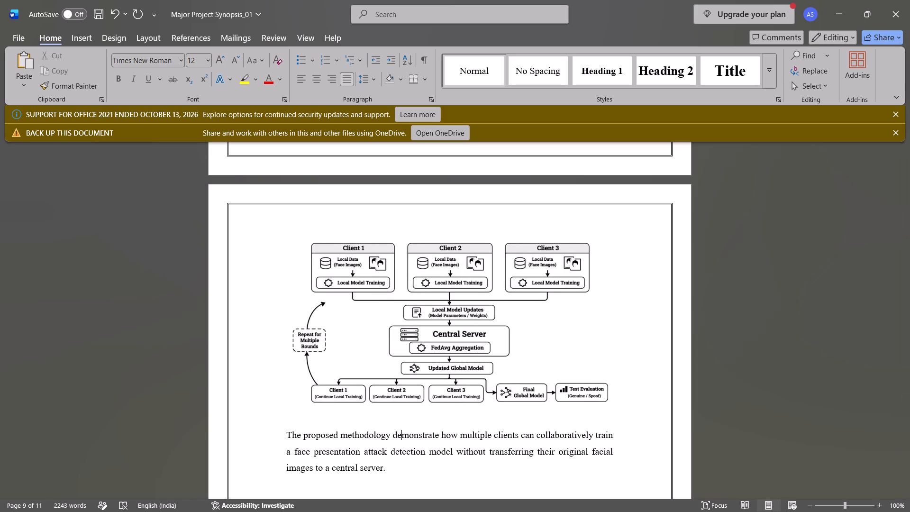
key("s")
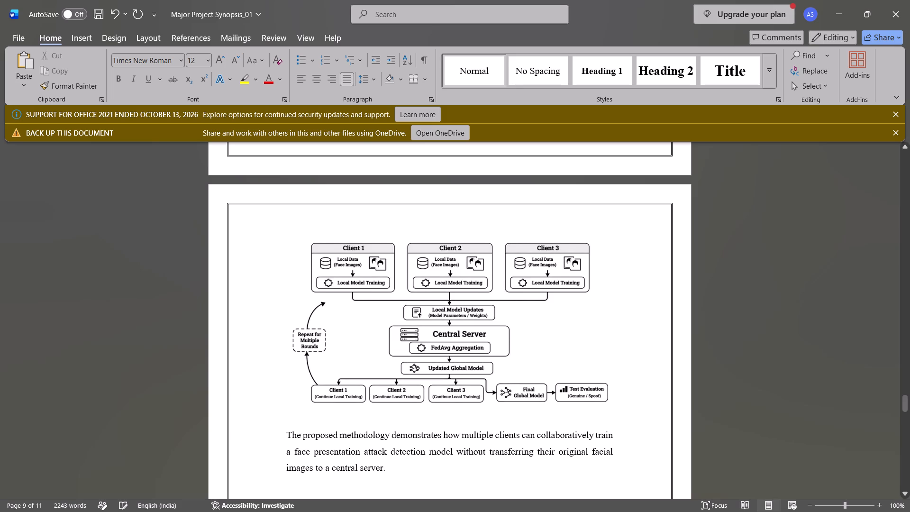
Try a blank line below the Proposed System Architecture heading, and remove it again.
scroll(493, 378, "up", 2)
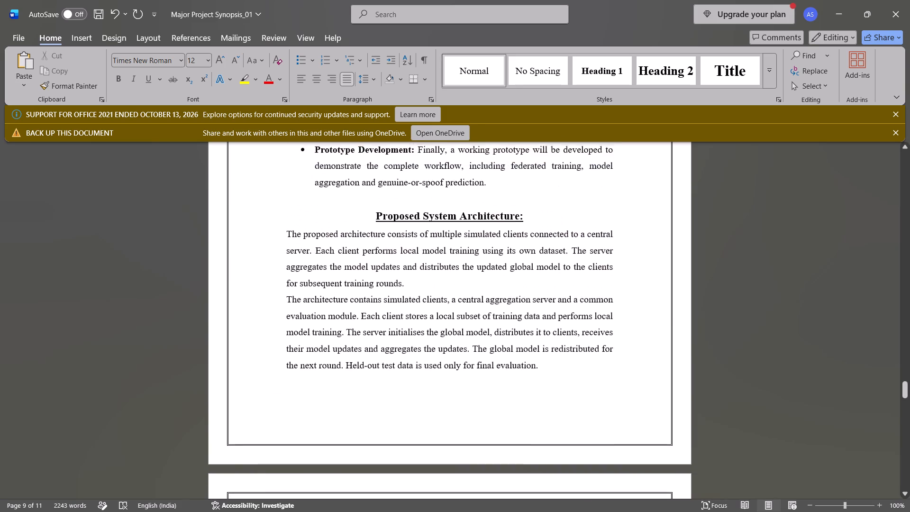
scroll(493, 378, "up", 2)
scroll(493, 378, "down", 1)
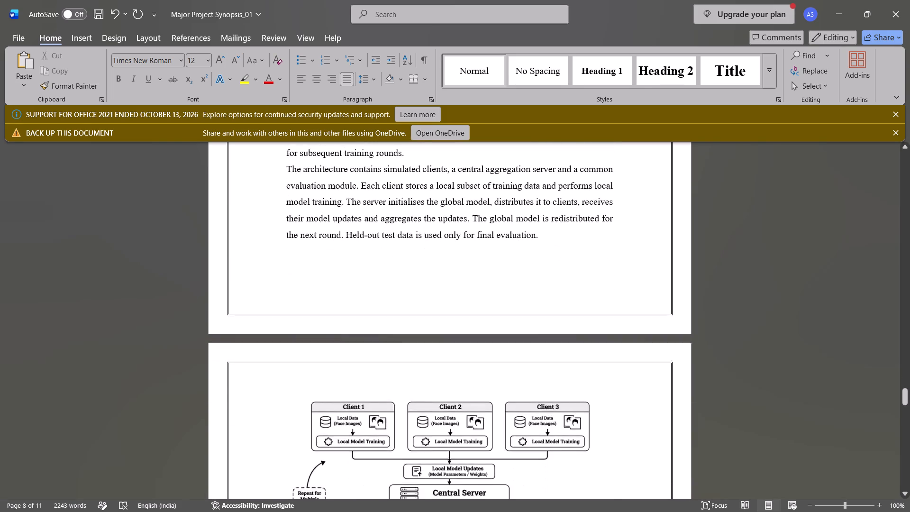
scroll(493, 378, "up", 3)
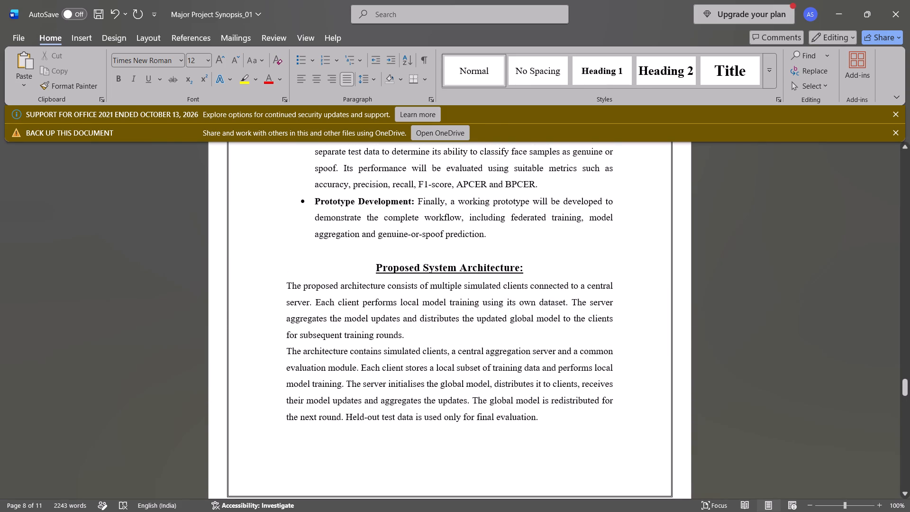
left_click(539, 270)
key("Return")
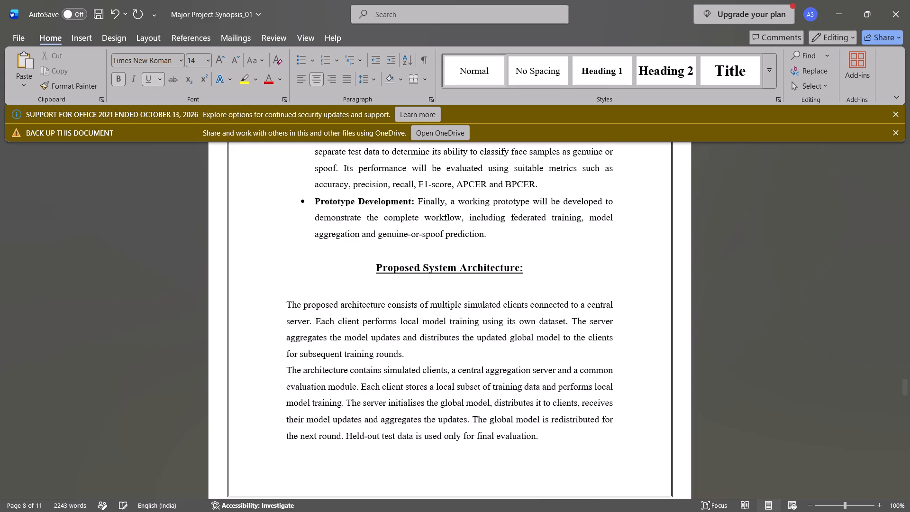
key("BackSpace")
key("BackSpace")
Set the line spacing of the Proposed System Architecture heading and the blank line above it to 2.0.
scroll(589, 265, "up", 1)
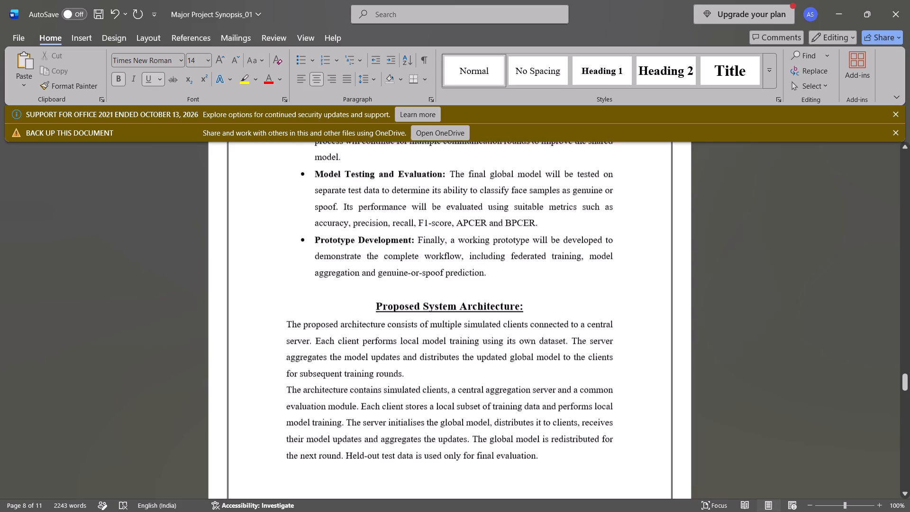
scroll(589, 265, "up", 5)
scroll(589, 265, "down", 1)
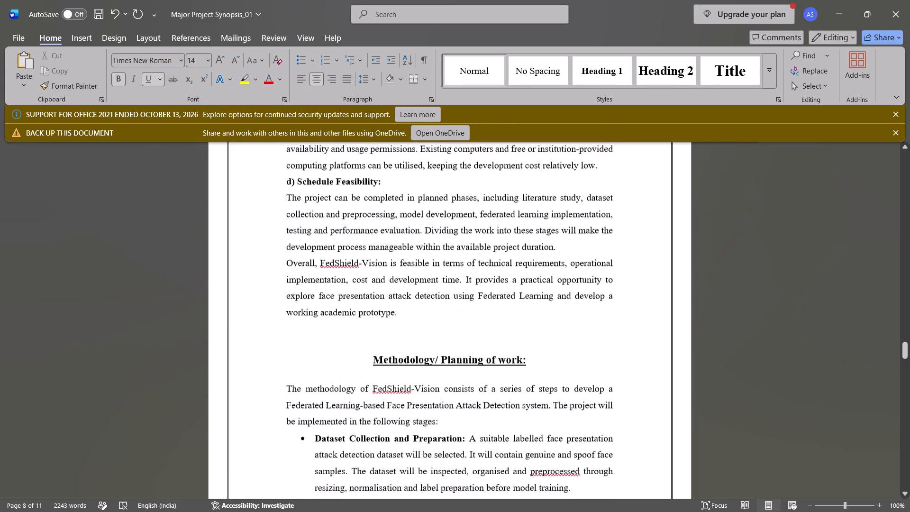
scroll(589, 265, "down", 2)
scroll(589, 265, "up", 1)
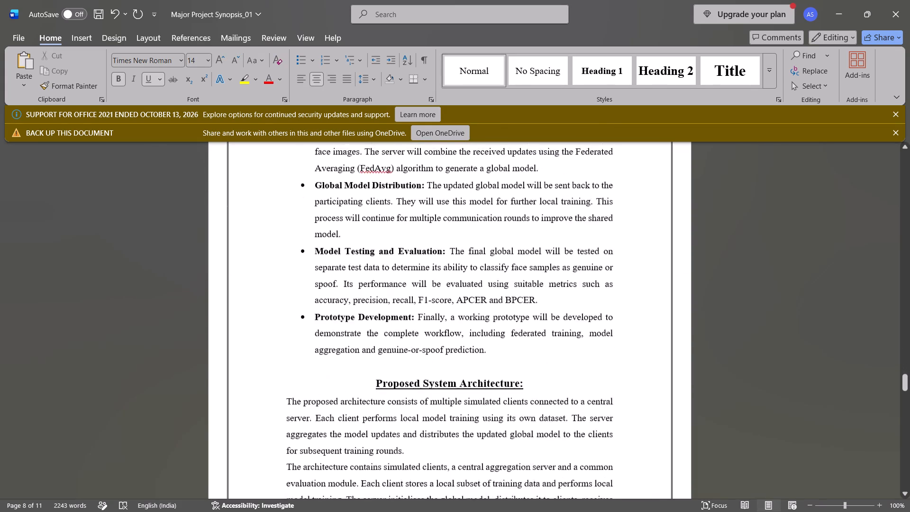
scroll(589, 265, "up", 1)
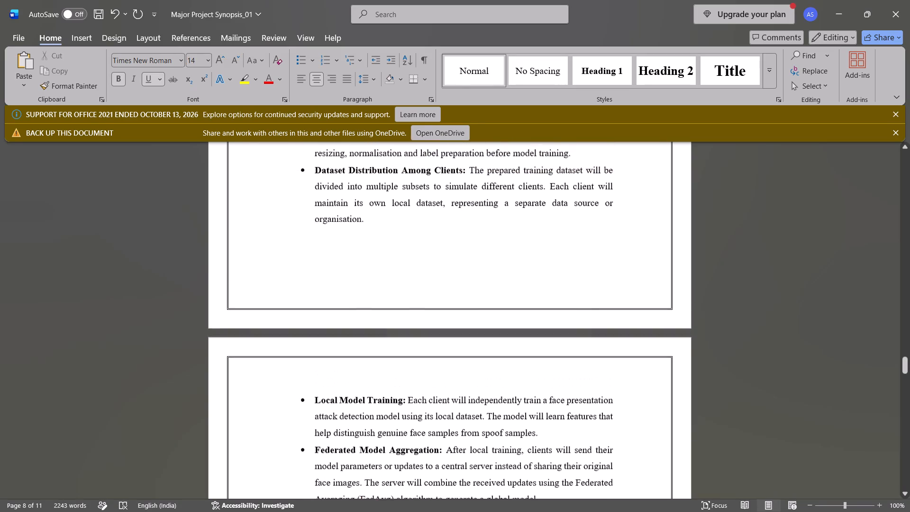
scroll(589, 265, "up", 1)
scroll(589, 265, "down", 3)
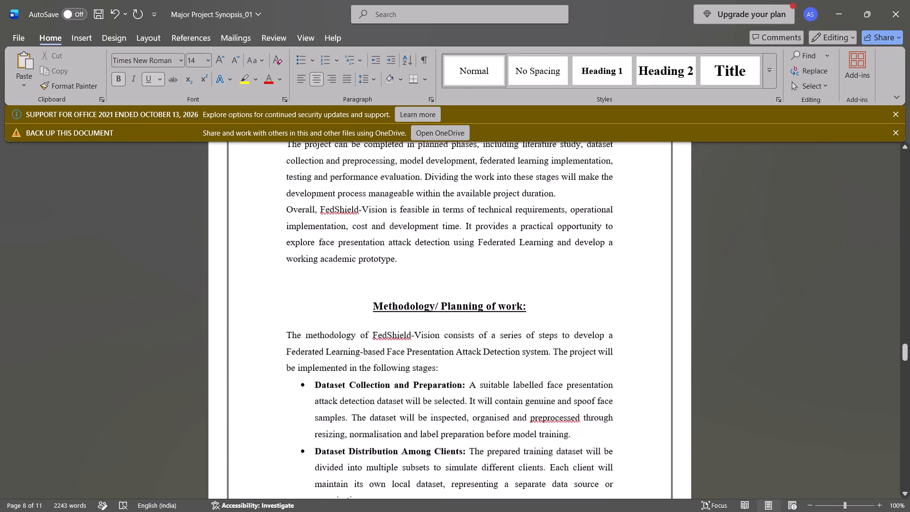
scroll(589, 265, "down", 2)
scroll(490, 363, "down", 1)
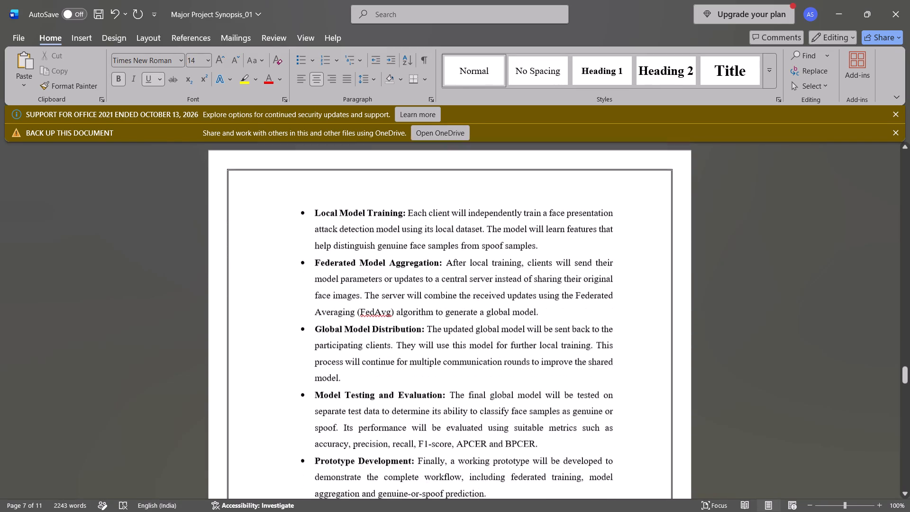
scroll(490, 363, "down", 2)
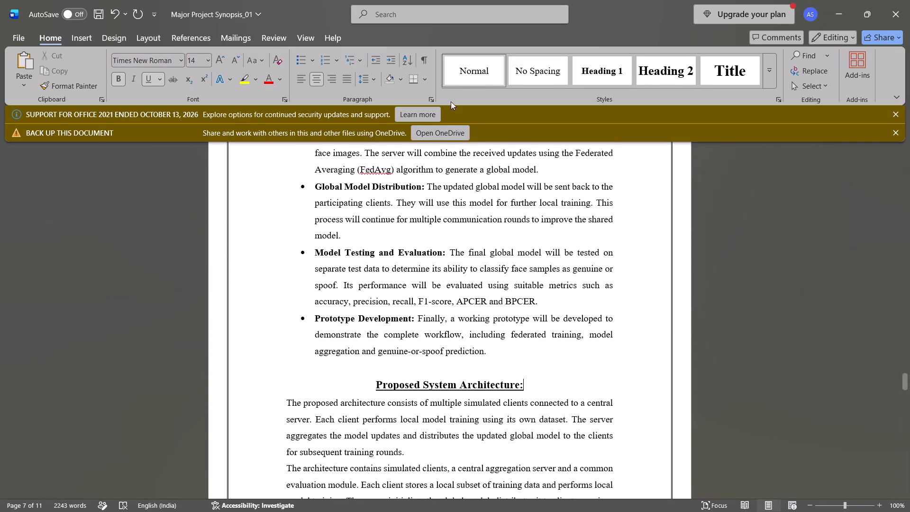
left_click_drag(532, 383, 526, 384)
left_click_drag(526, 384, 359, 375)
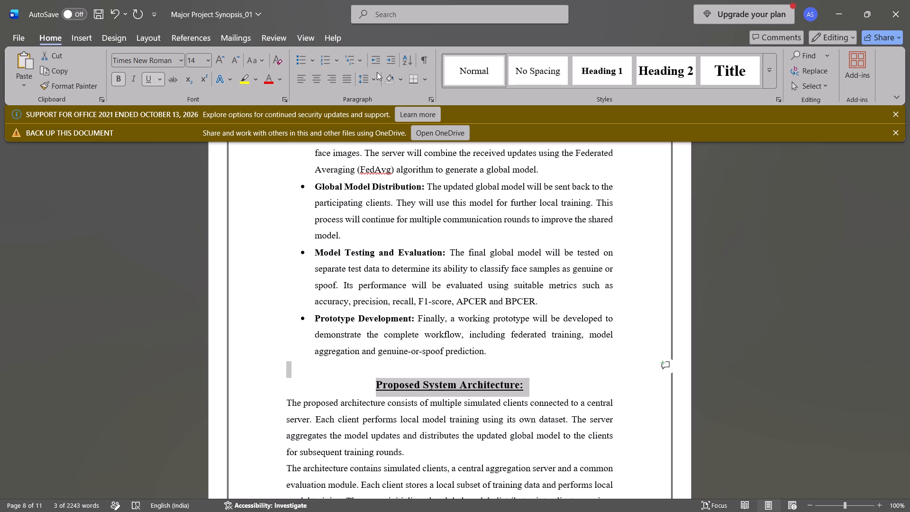
left_click(372, 74)
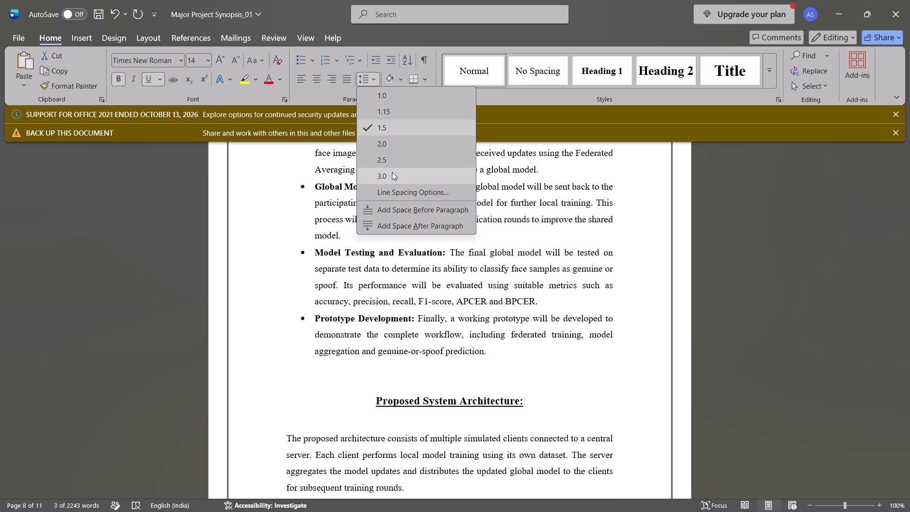
left_click(387, 144)
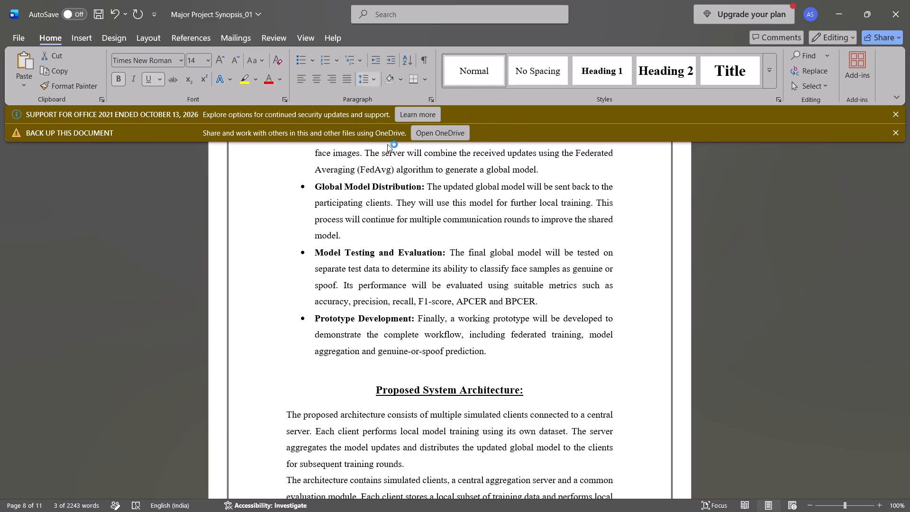
left_click(564, 362)
Insert two blank lines before "6.2 Software Requirements" so the subheading moves to the next page with its bullet list.
scroll(564, 362, "down", 1)
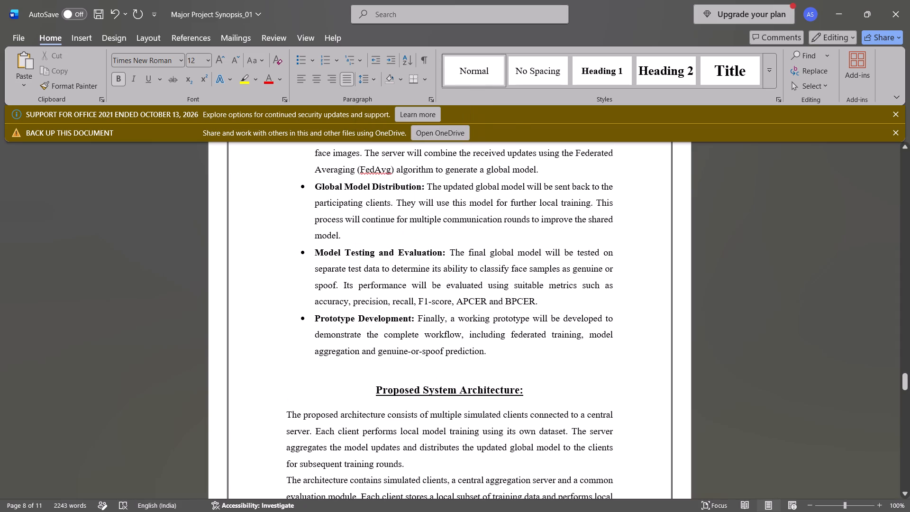
scroll(564, 362, "down", 4)
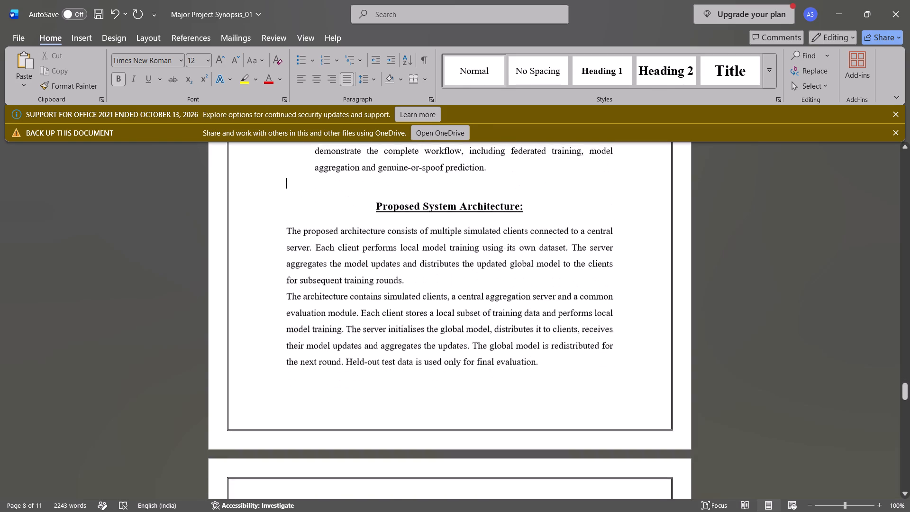
scroll(564, 362, "down", 3)
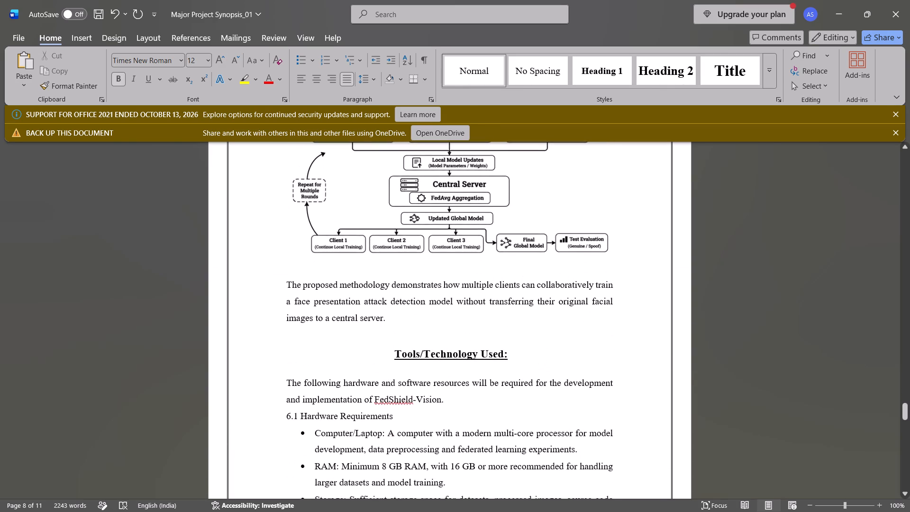
scroll(564, 362, "down", 1)
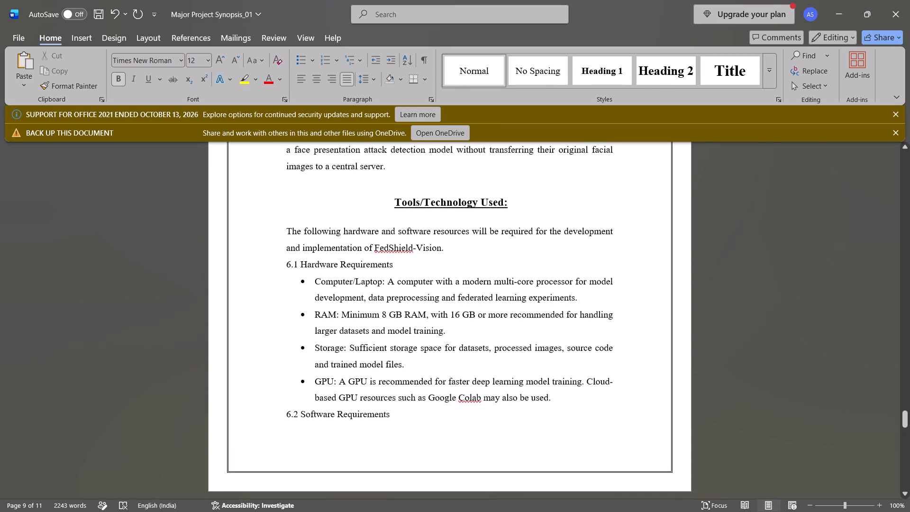
left_click(477, 210)
scroll(477, 210, "down", 2)
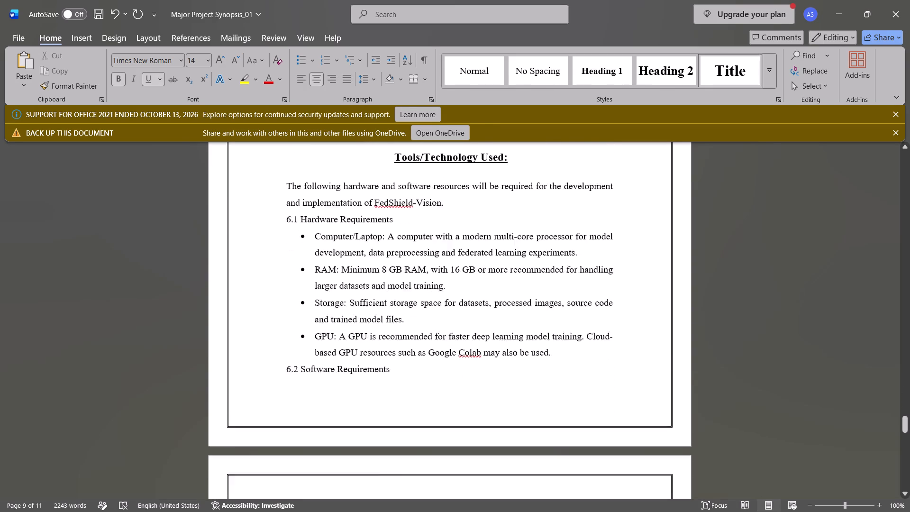
scroll(477, 210, "down", 1)
scroll(477, 210, "up", 2)
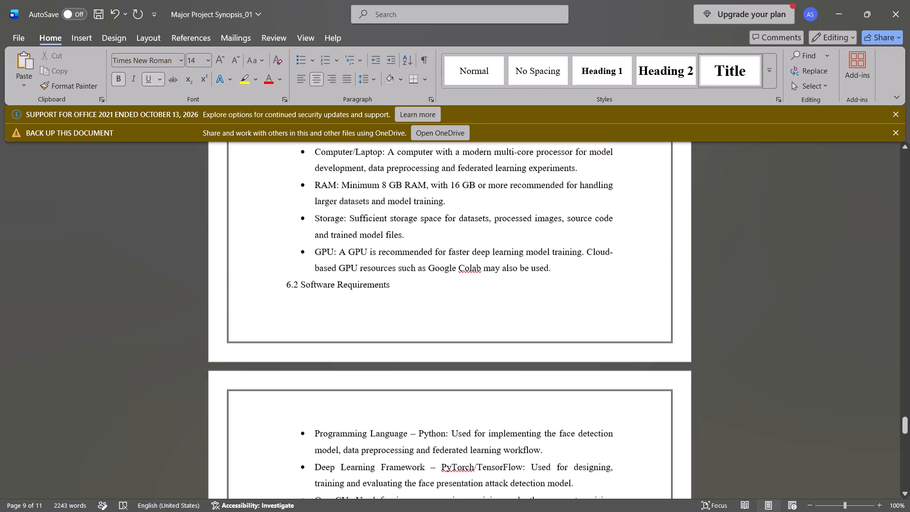
left_click(284, 291)
key("Return")
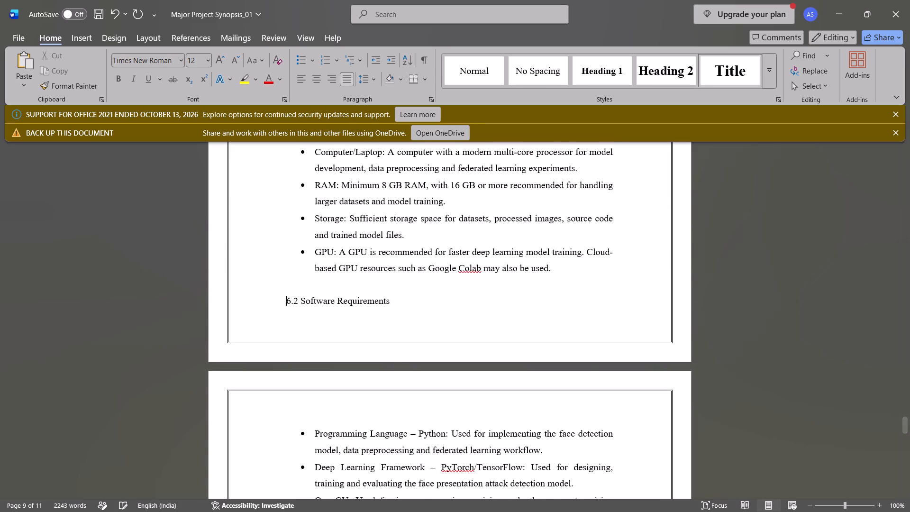
key("Return")
Delete the surplus blank lines before the References heading so that it starts at the top of its page.
scroll(284, 291, "down", 1)
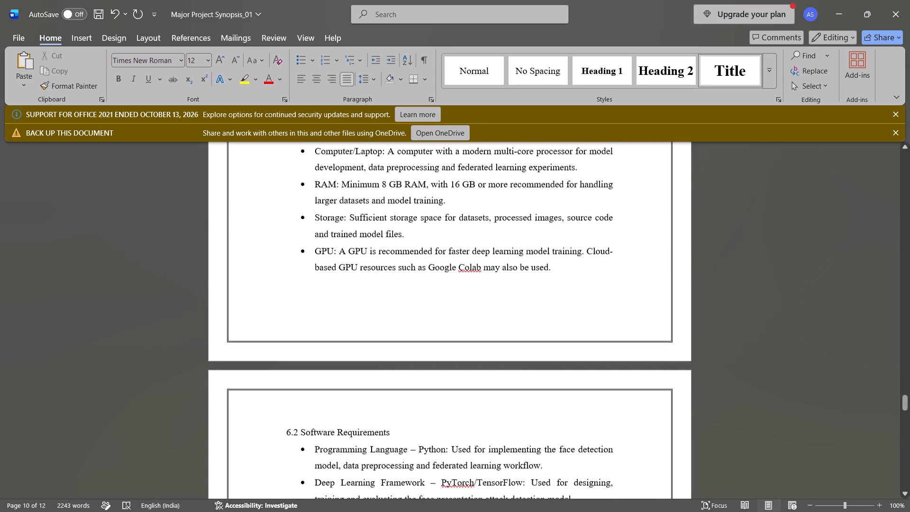
scroll(284, 291, "down", 2)
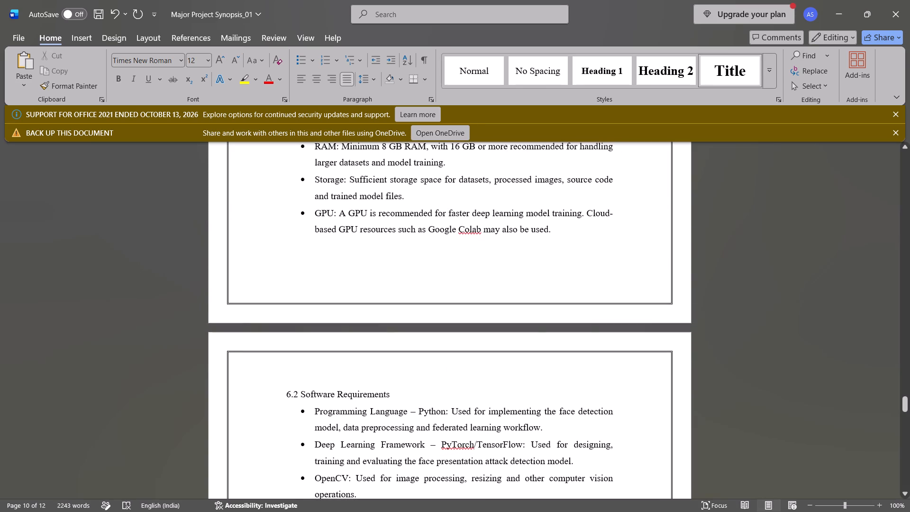
scroll(284, 291, "down", 3)
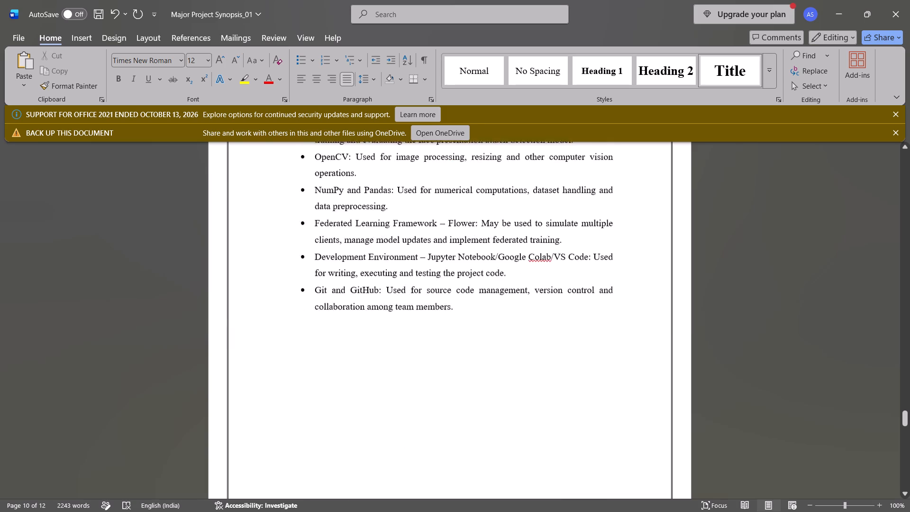
scroll(284, 291, "down", 4)
scroll(284, 291, "up", 2)
scroll(249, 164, "up", 3)
left_click(366, 352)
key("BackSpace")
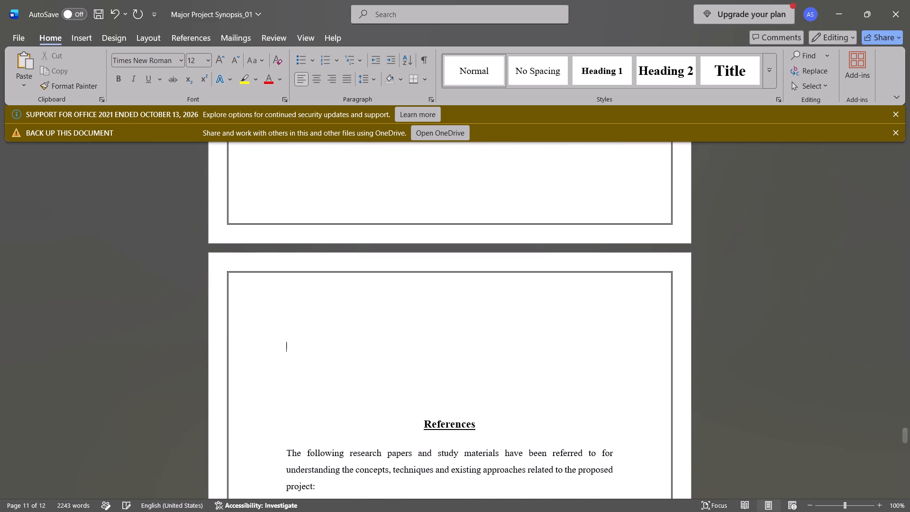
key("BackSpace")
key("BackSpace")
key("BackSpace")
key("BackSpace")
key("BackSpace")
scroll(366, 352, "up", 1)
key("BackSpace")
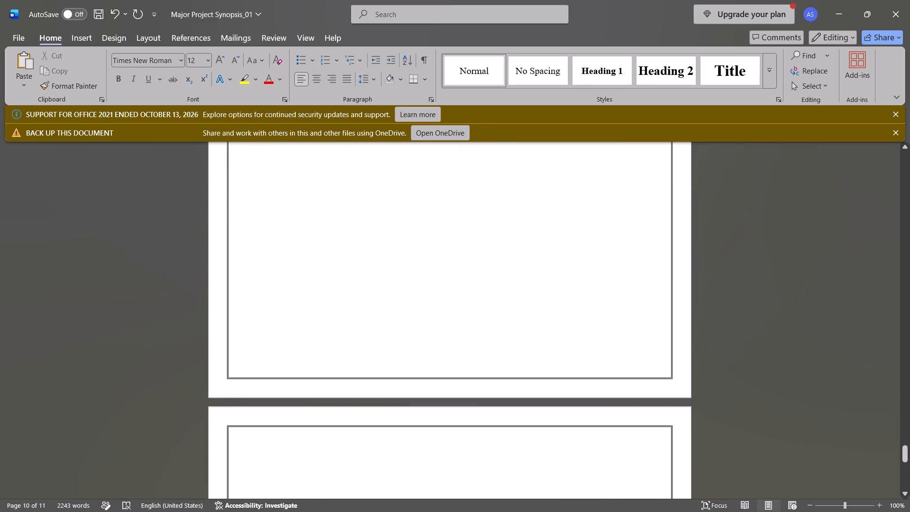
key("BackSpace")
key("BackSpace")
key("BackSpace")
key("BackSpace")
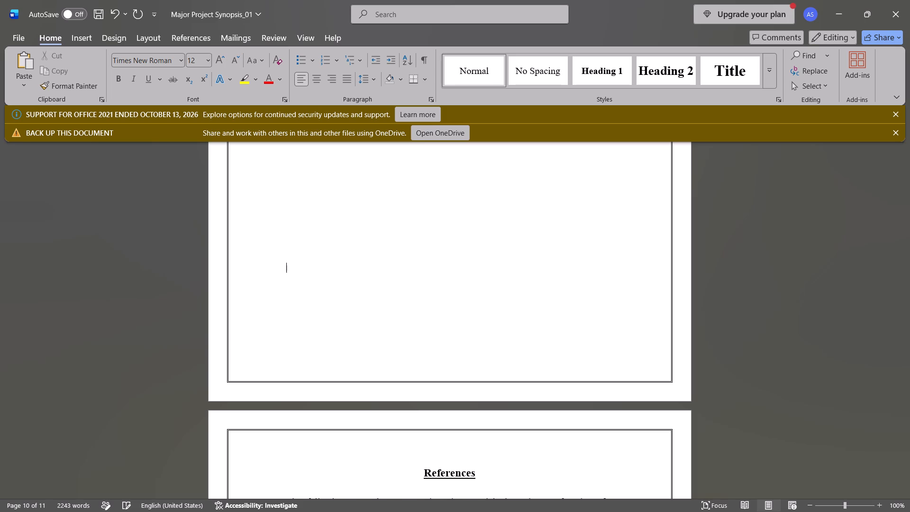
key("BackSpace")
key("Return")
Add a colon at the end of the References heading so it reads "References:".
scroll(366, 352, "down", 2)
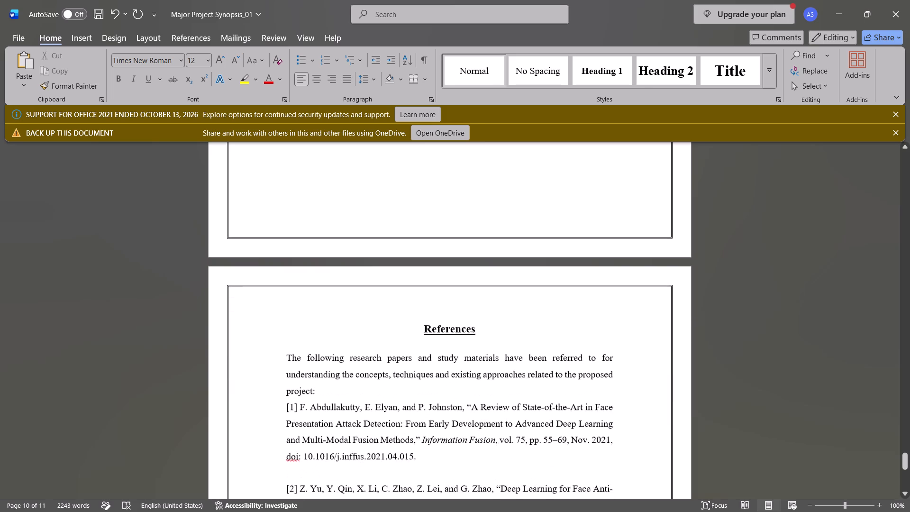
left_click(445, 319)
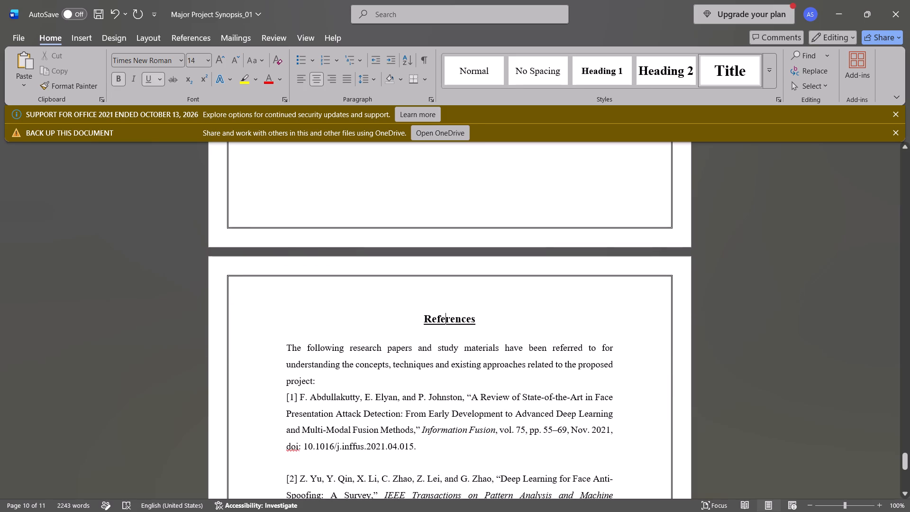
left_click(482, 318)
key("shift+colon")
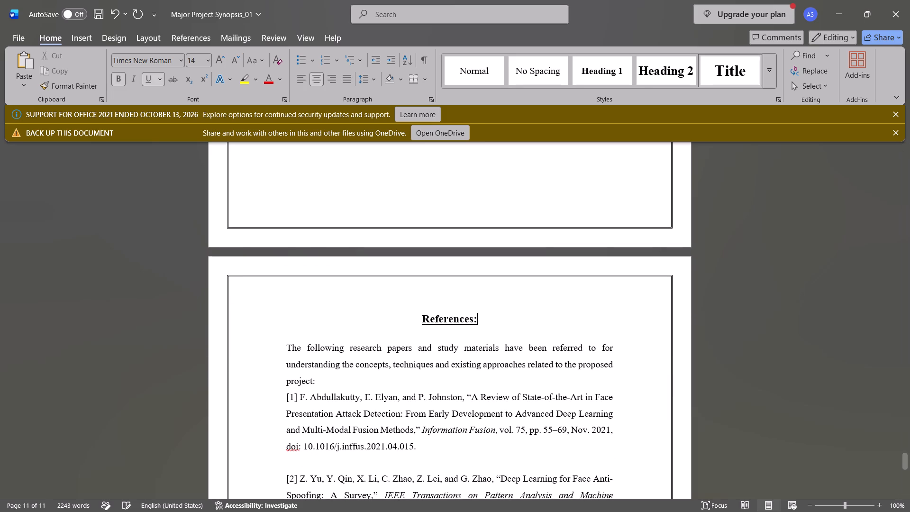
Make the bracketed numbers [1], [2], [3] and [4] at the start of the reference entries bold.
scroll(482, 318, "down", 1)
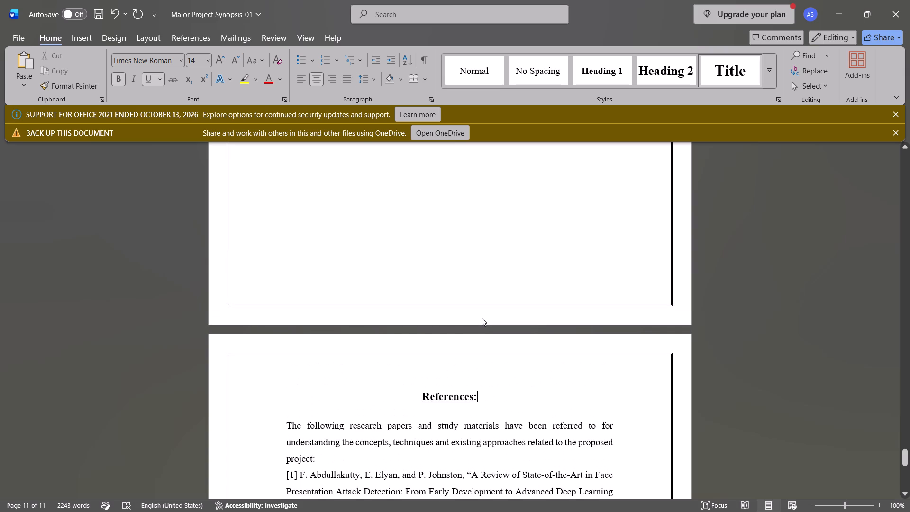
scroll(482, 318, "down", 2)
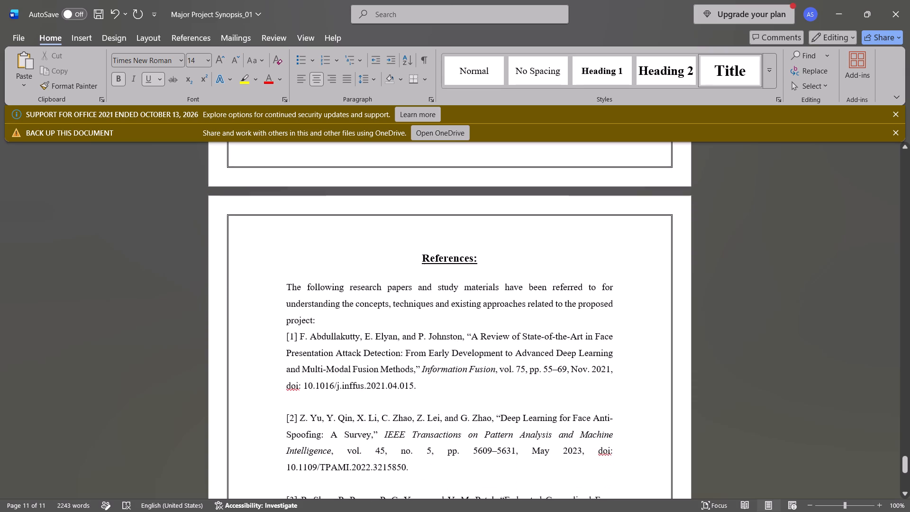
scroll(482, 318, "down", 2)
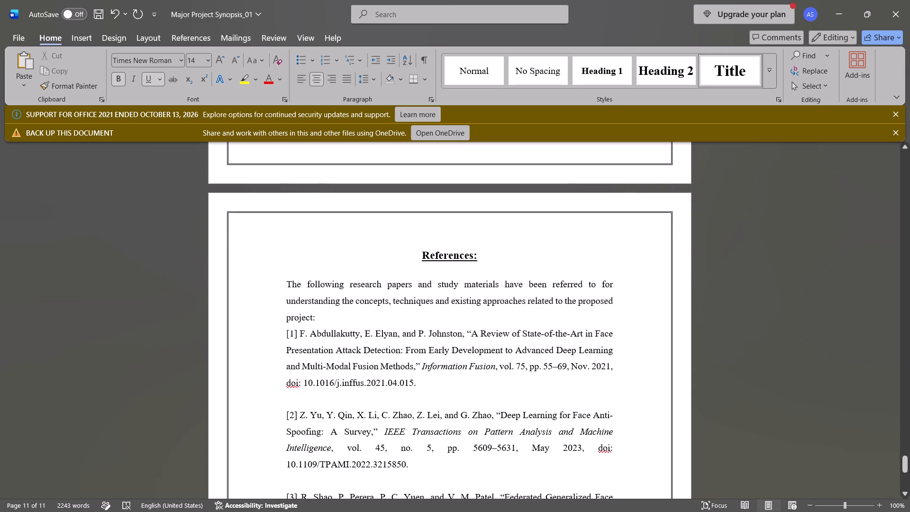
scroll(482, 318, "down", 1)
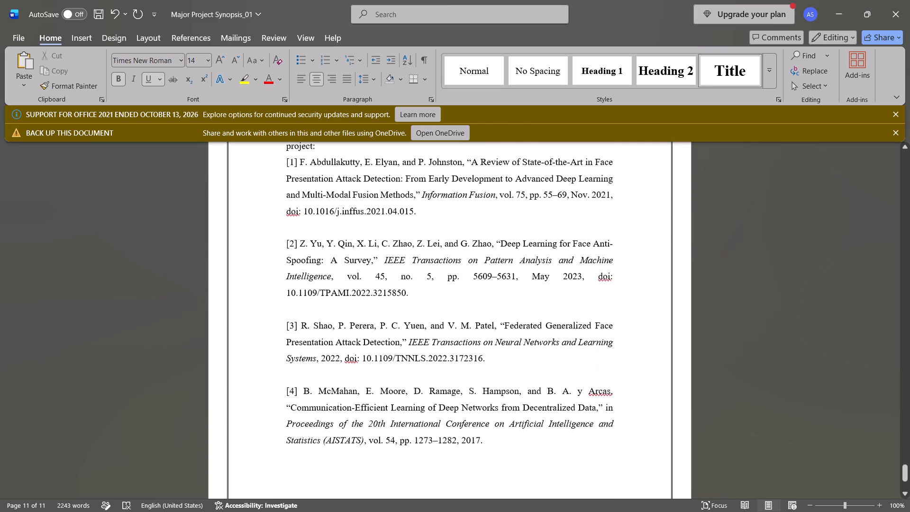
scroll(482, 318, "down", 2)
scroll(256, 279, "up", 1)
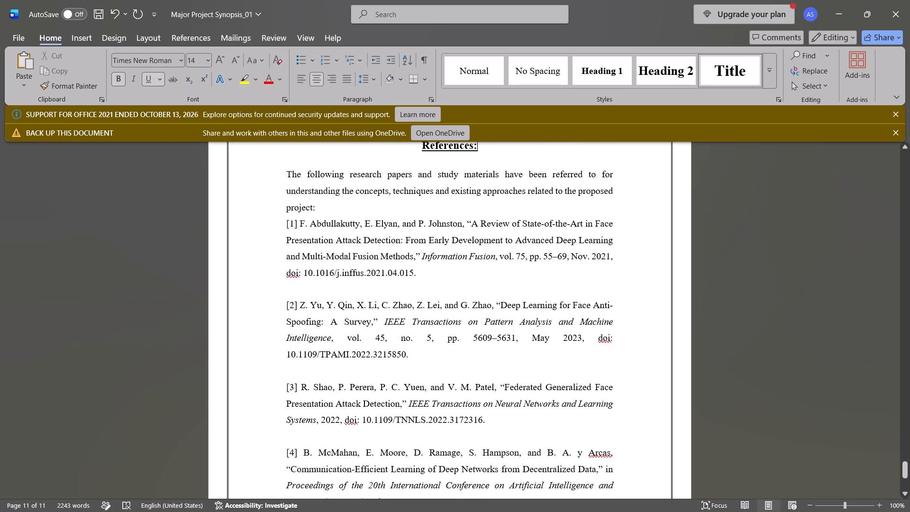
left_click_drag(297, 226, 287, 226)
left_click_drag(287, 226, 286, 226)
left_click(122, 78)
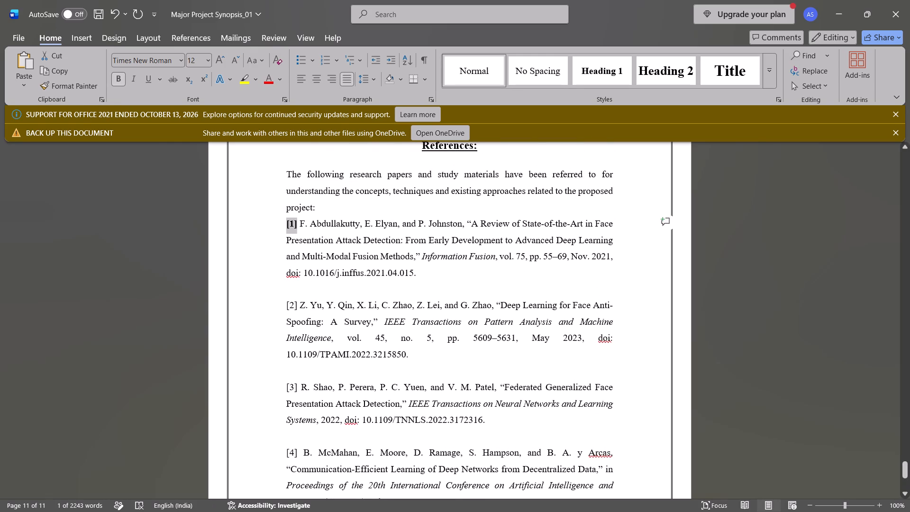
left_click_drag(298, 306, 282, 306)
left_click(119, 79)
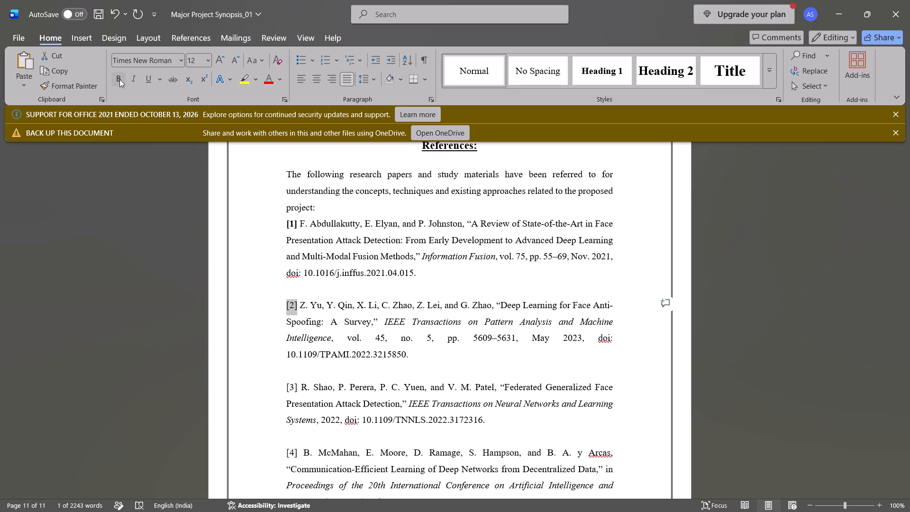
left_click_drag(297, 386, 284, 385)
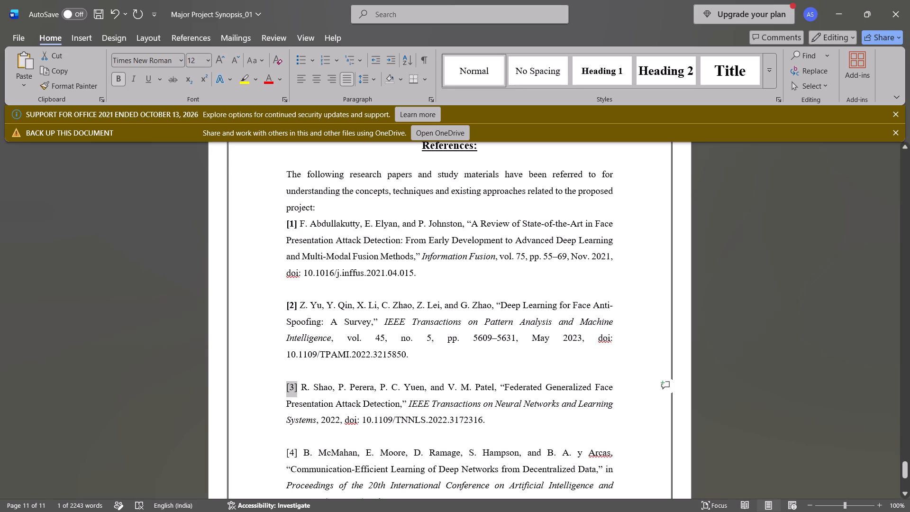
left_click_drag(284, 385, 282, 385)
left_click(119, 73)
left_click_drag(297, 450, 277, 448)
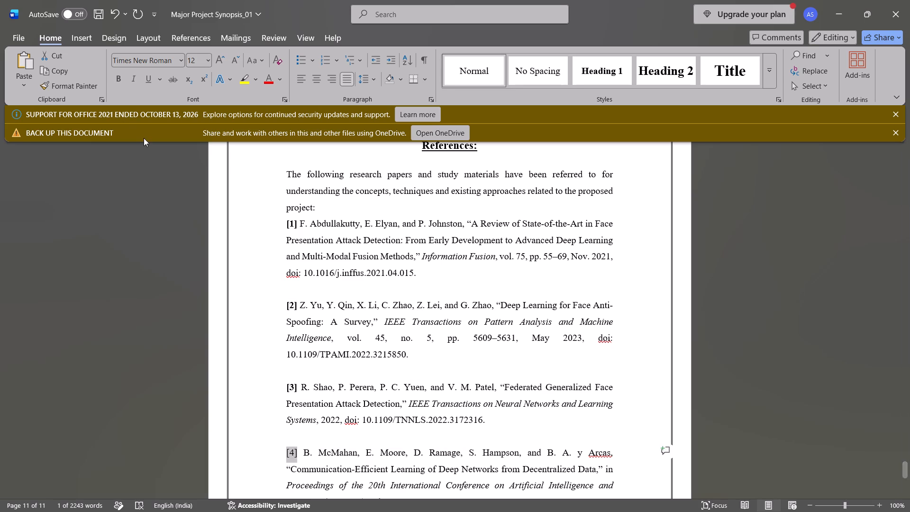
left_click(112, 76)
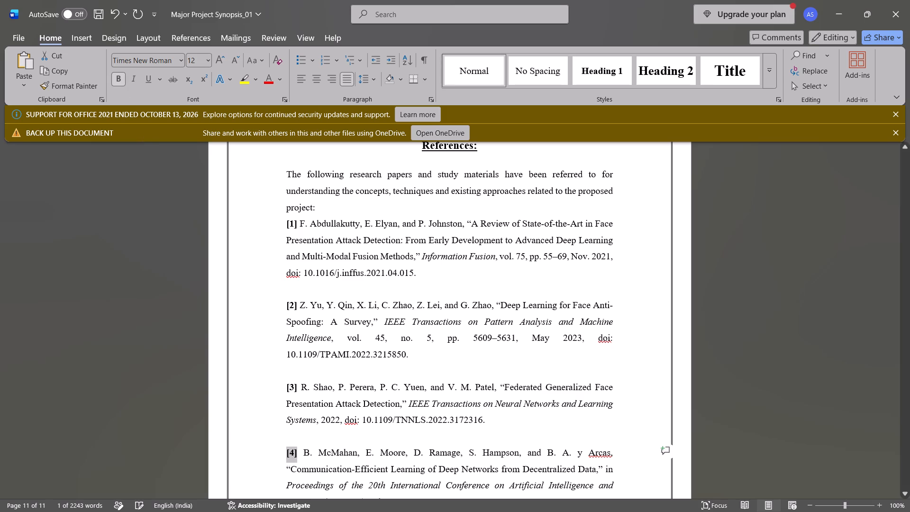
scroll(335, 344, "down", 1)
left_click(391, 437)
Go back to the cover page and place the cursor in the "Student Name (Roll No)" placeholder line.
scroll(391, 437, "up", 1)
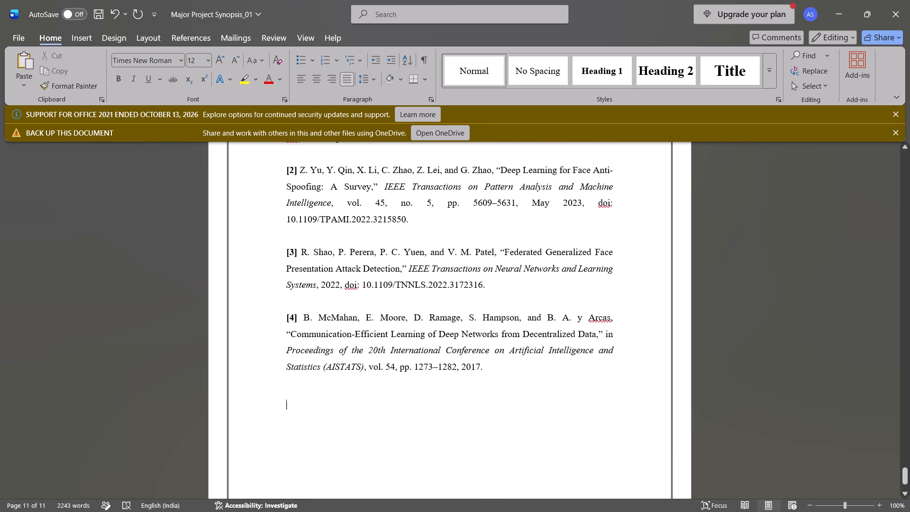
scroll(391, 437, "up", 6)
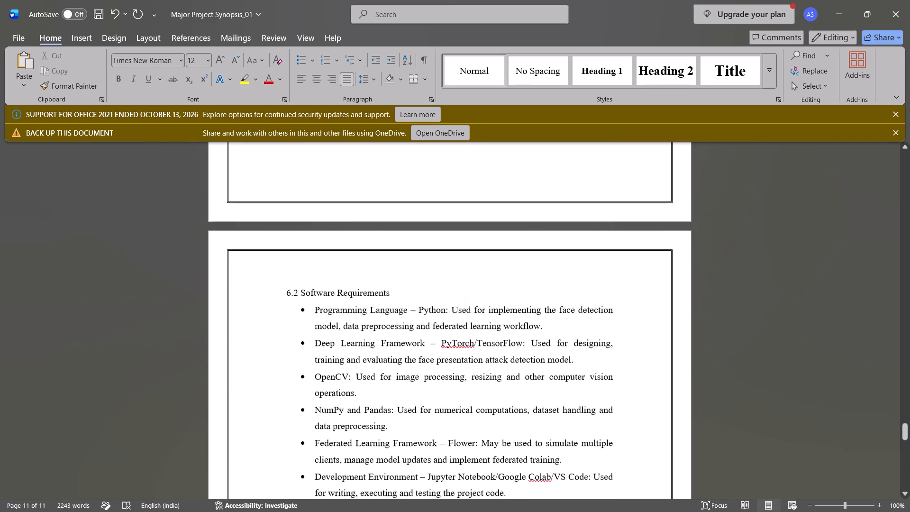
scroll(391, 437, "up", 14)
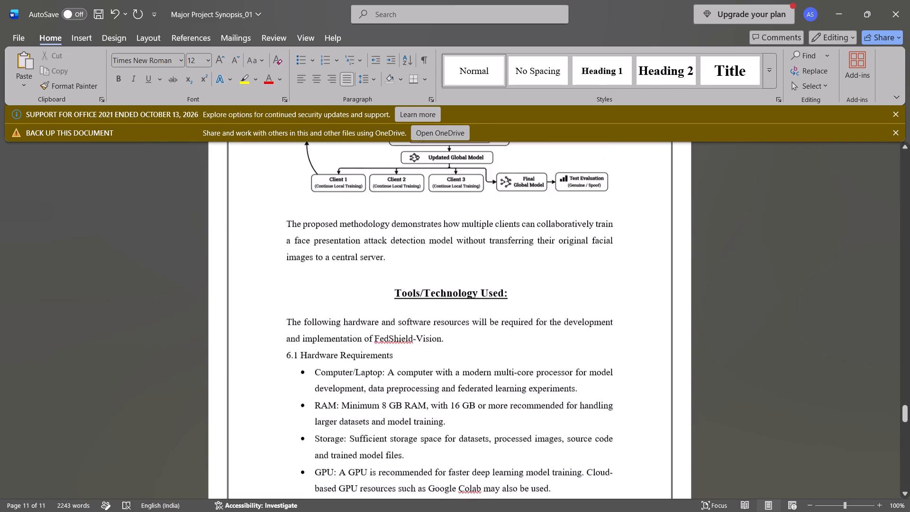
scroll(391, 437, "up", 14)
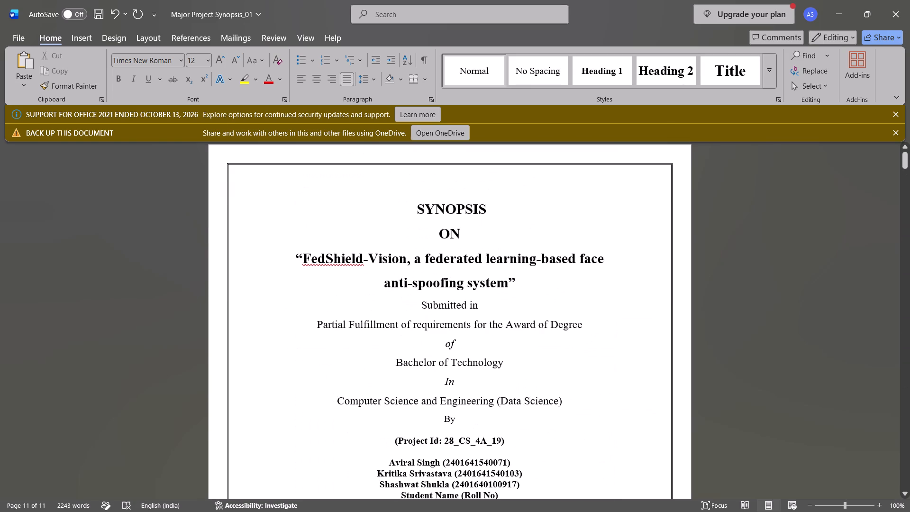
scroll(391, 437, "down", 3)
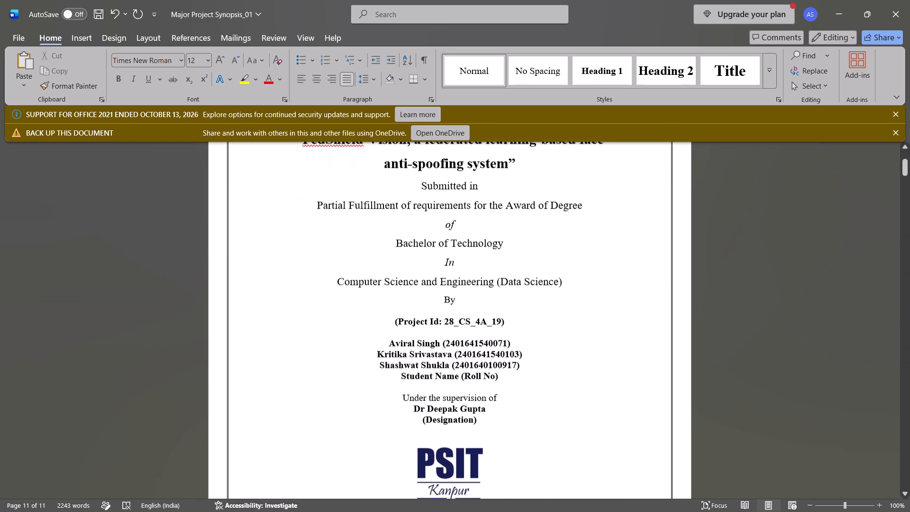
scroll(391, 437, "down", 2)
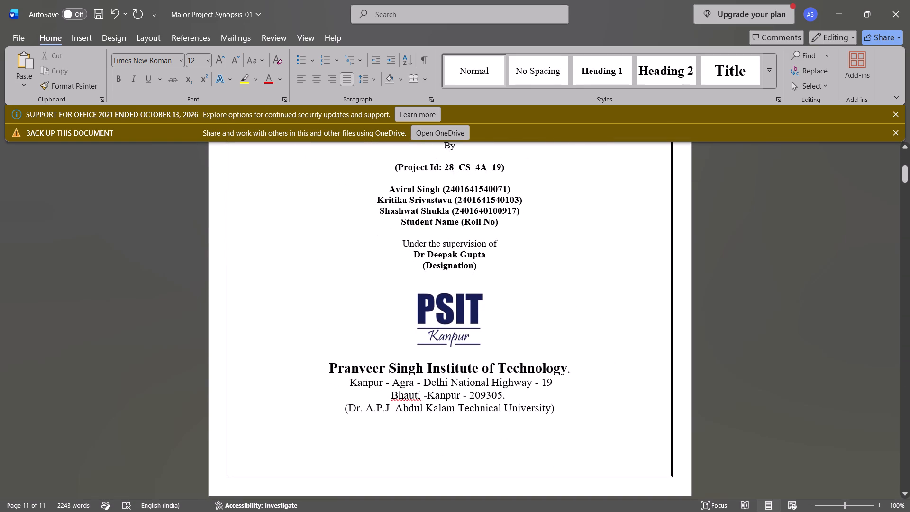
left_click(458, 221)
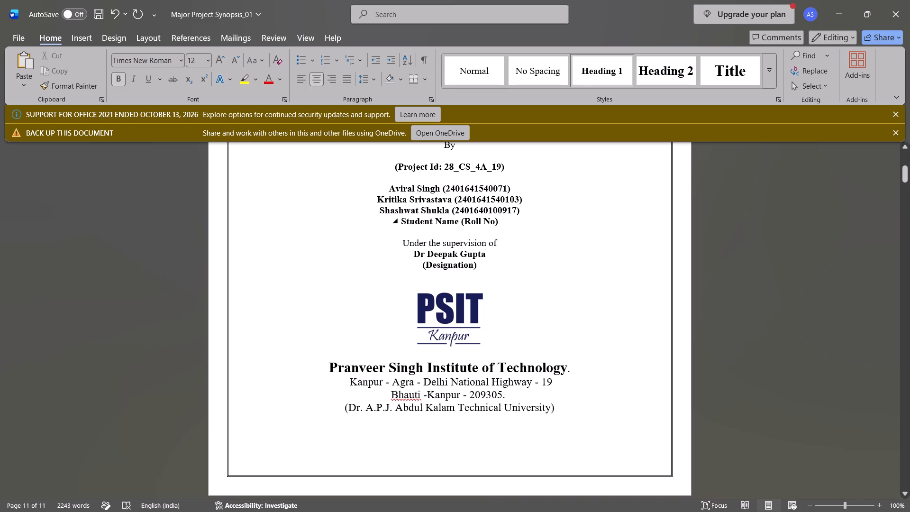
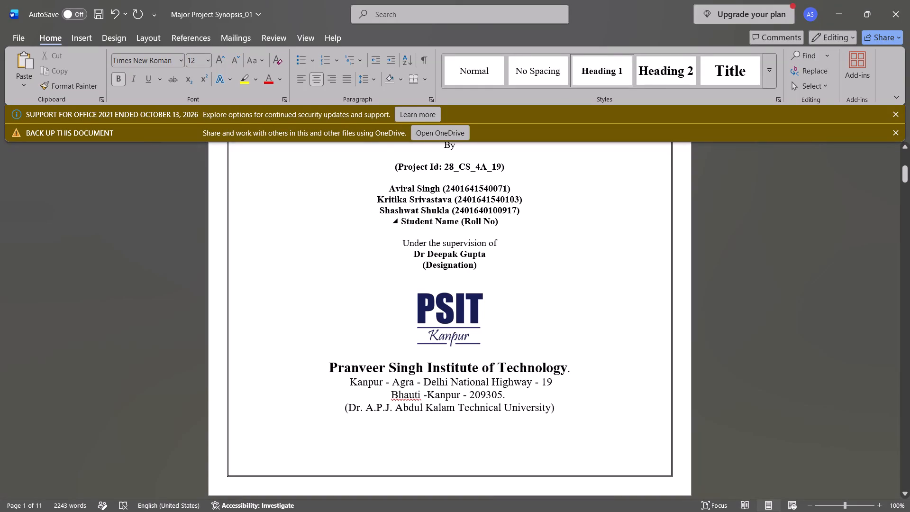
Replace the "Student Name" placeholder on the cover page with the fourth team member's full name.
key("BackSpace")
key("BackSpace")
key("BackSpace")
key("BackSpace")
key("BackSpace")
key("BackSpace")
key("BackSpace")
key("BackSpace")
key("BackSpace")
key("BackSpace")
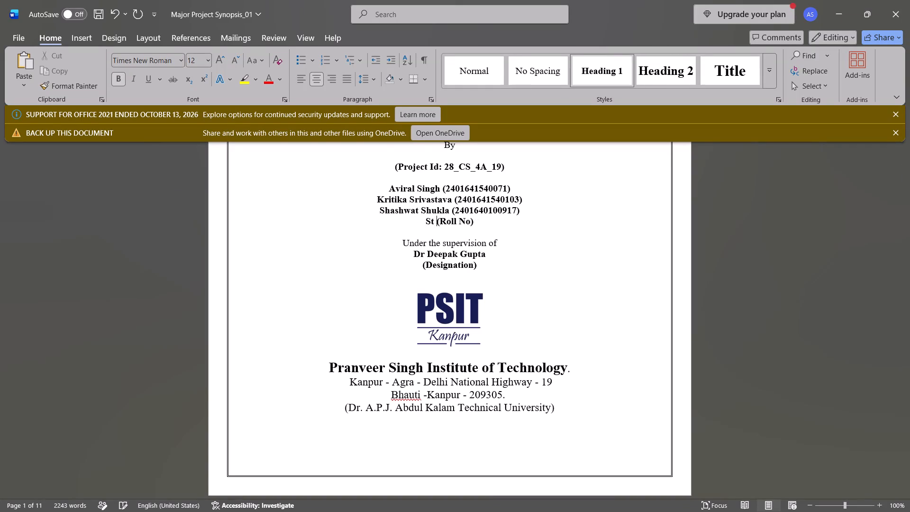
key("BackSpace")
key("BackSpace")
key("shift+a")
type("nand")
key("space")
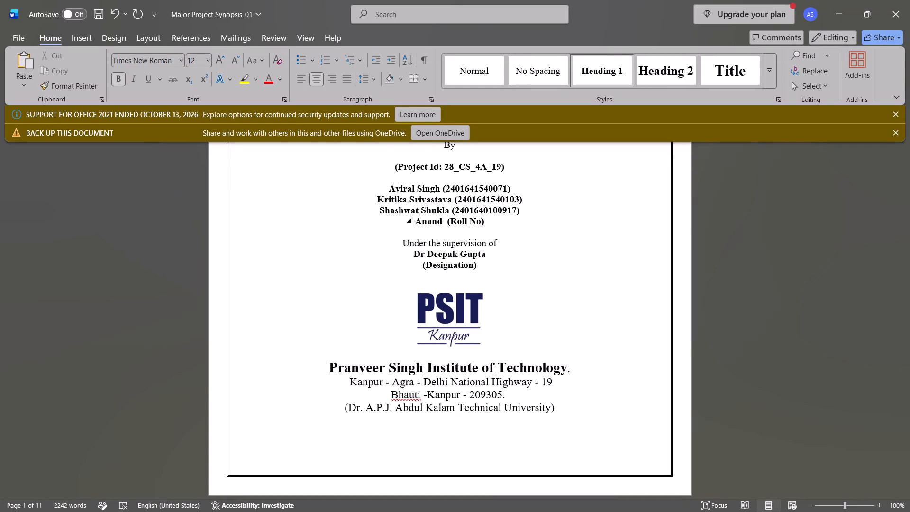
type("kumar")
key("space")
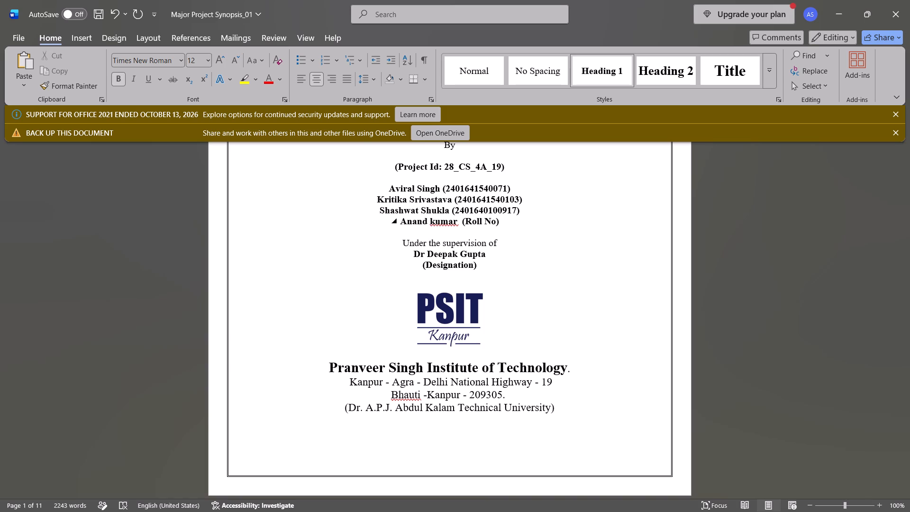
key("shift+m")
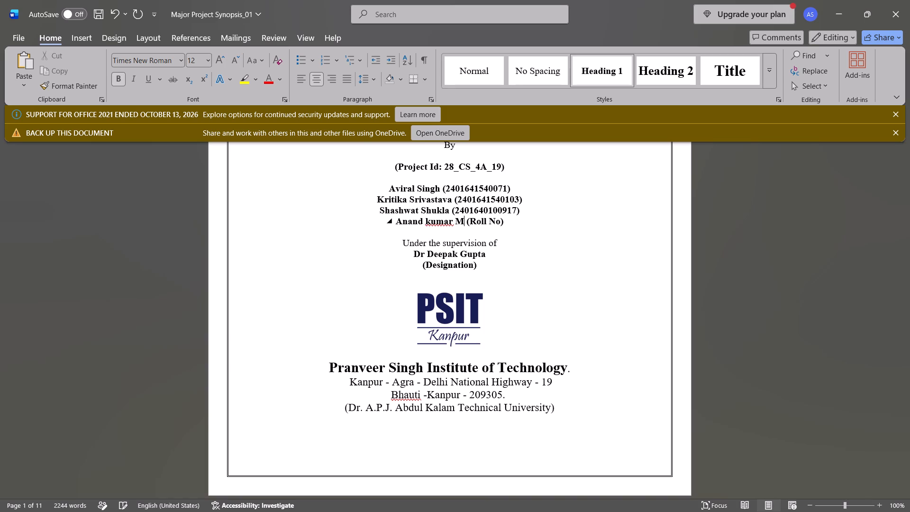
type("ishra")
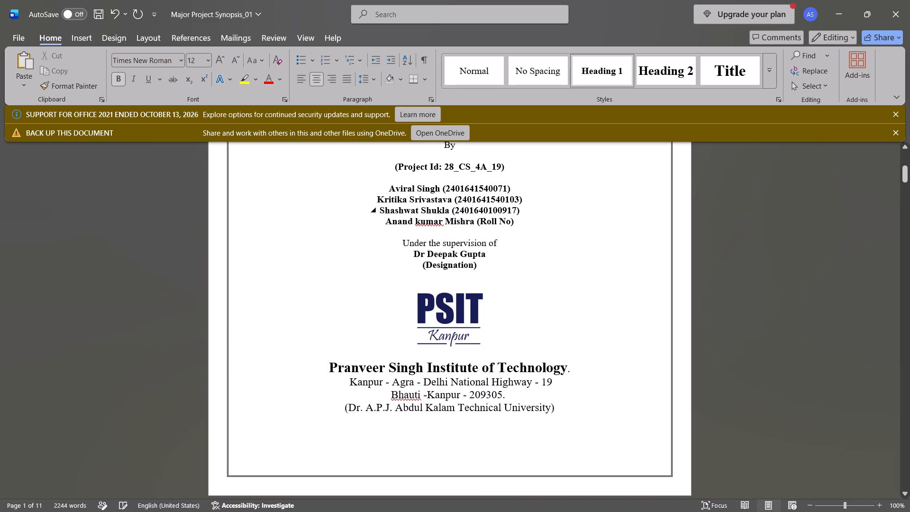
Capitalise the first letter of the fourth team member's middle name on the cover page.
left_click(419, 221)
key("BackSpace")
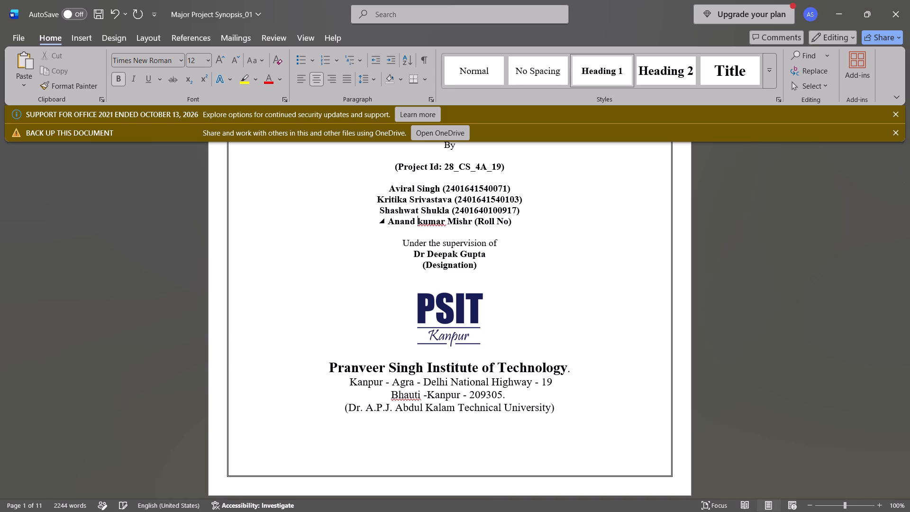
key("Right")
key("BackSpace")
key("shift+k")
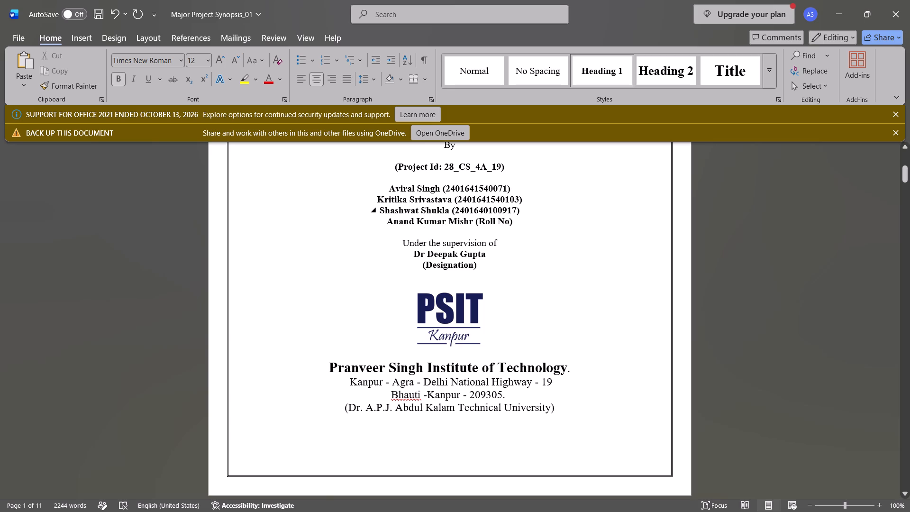
Replace the "Roll No" placeholder inside the brackets with the fourth team member's roll number.
left_click(508, 223)
key("BackSpace")
key("BackSpace")
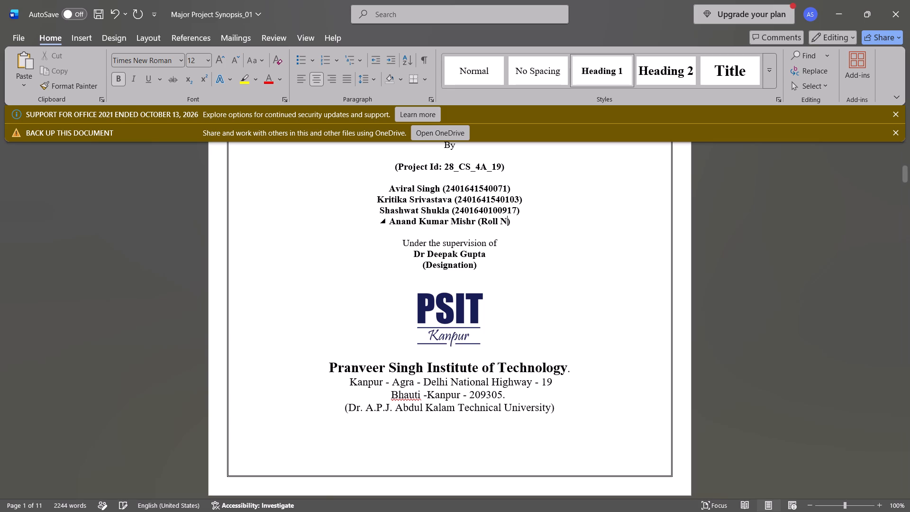
key("BackSpace")
key("BackSpace")
key("BackSpace")
key("BackSpace")
key("BackSpace")
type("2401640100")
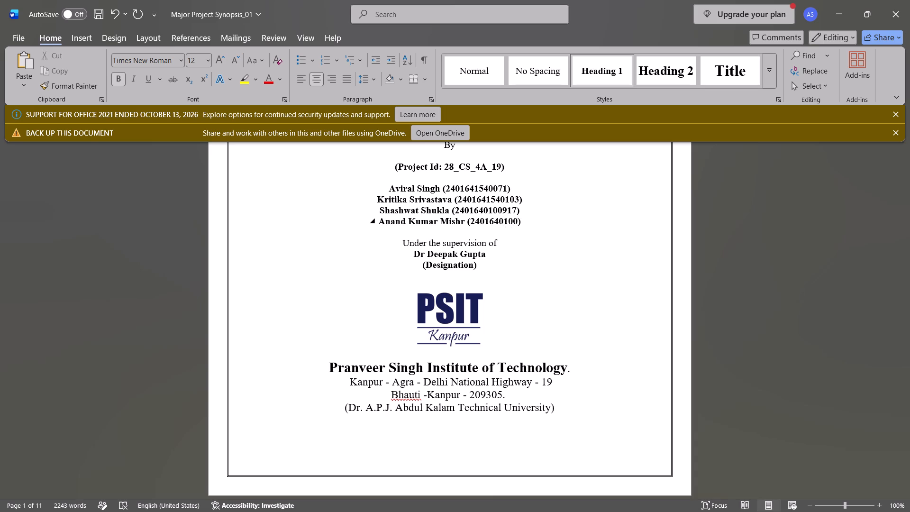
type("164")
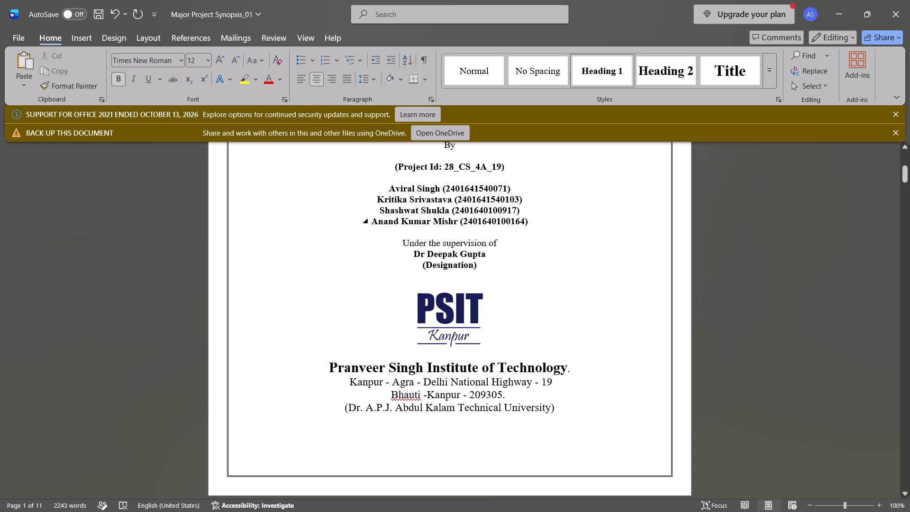
Review the whole synopsis from the Introduction to the References, checking page layout, headings, the Gantt chart and the architecture diagram.
scroll(531, 272, "down", 2)
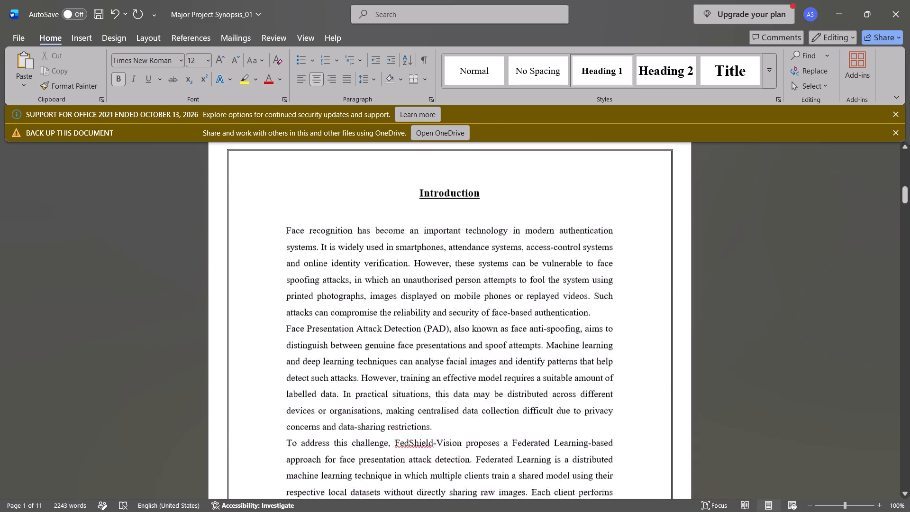
scroll(531, 272, "down", 6)
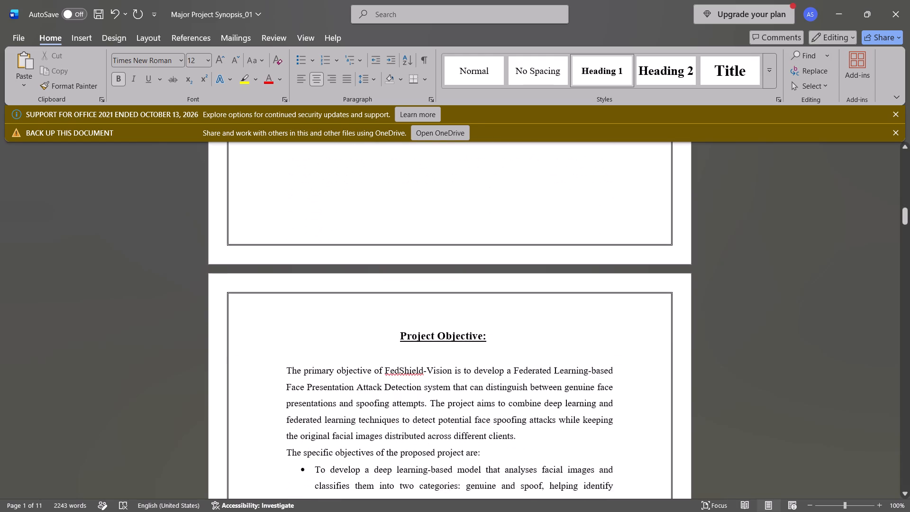
scroll(531, 272, "down", 6)
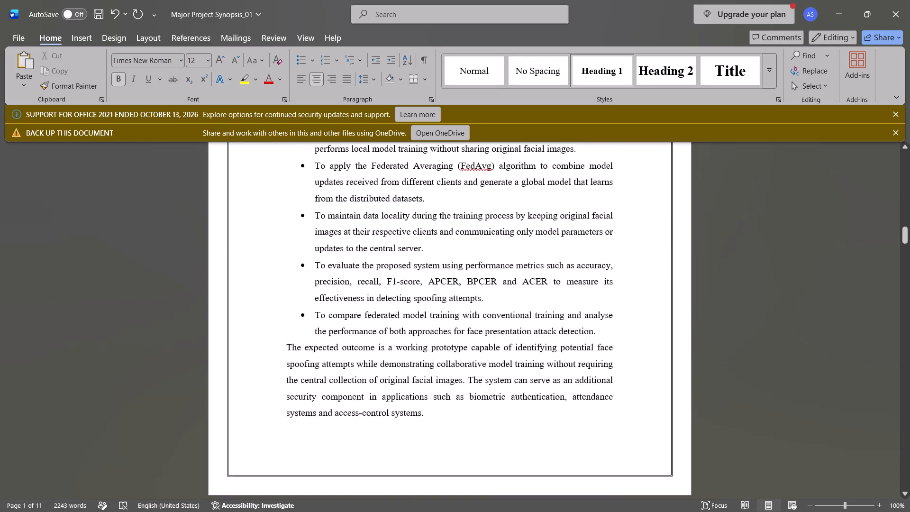
scroll(531, 272, "down", 6)
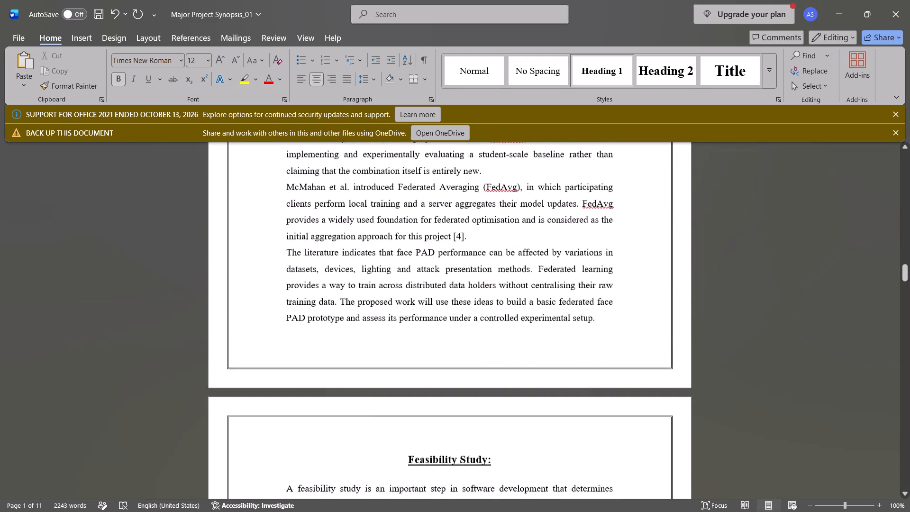
scroll(531, 272, "down", 4)
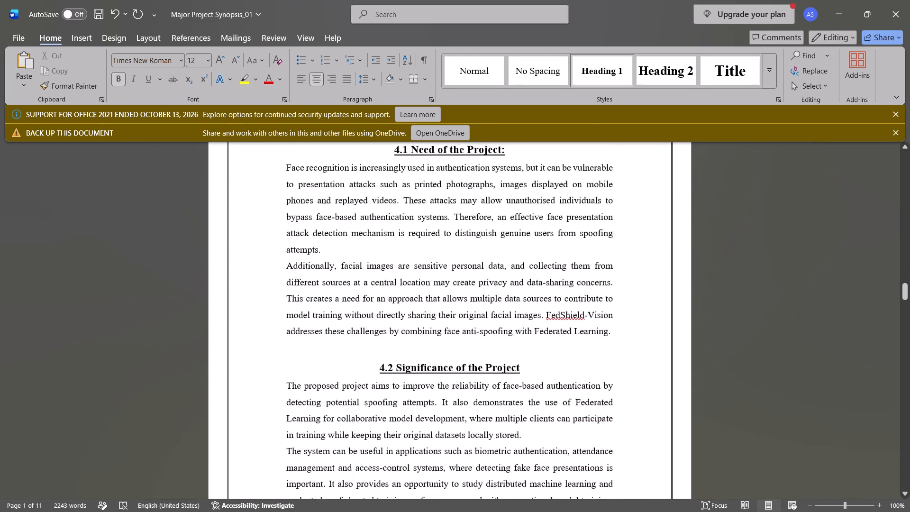
scroll(531, 272, "down", 3)
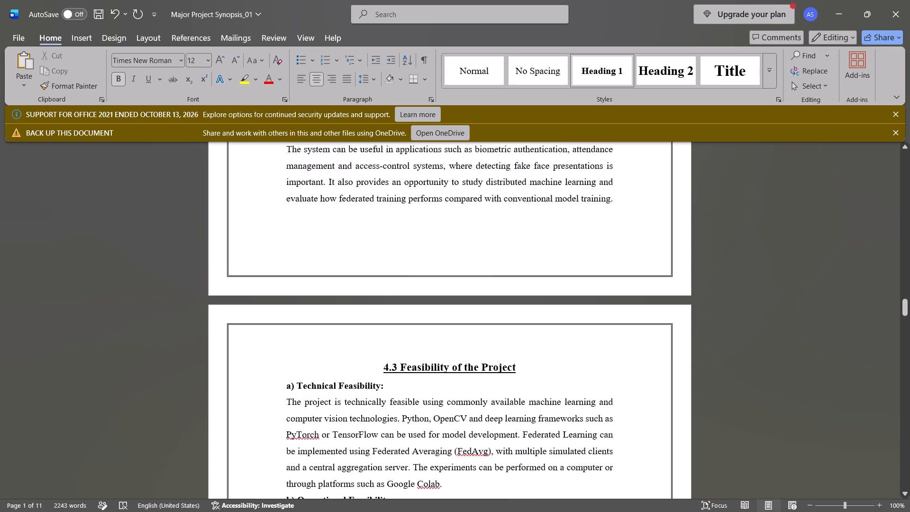
scroll(531, 272, "down", 1)
scroll(531, 272, "up", 3)
scroll(531, 272, "down", 2)
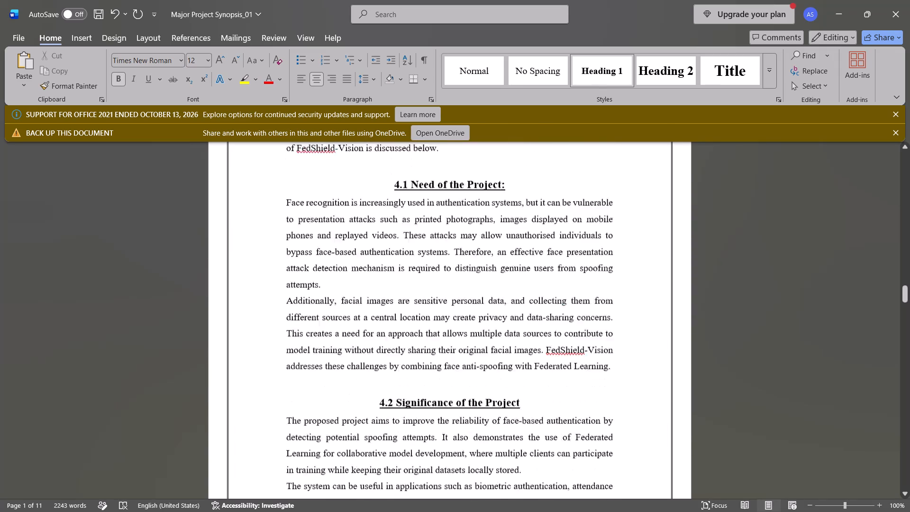
scroll(531, 272, "down", 3)
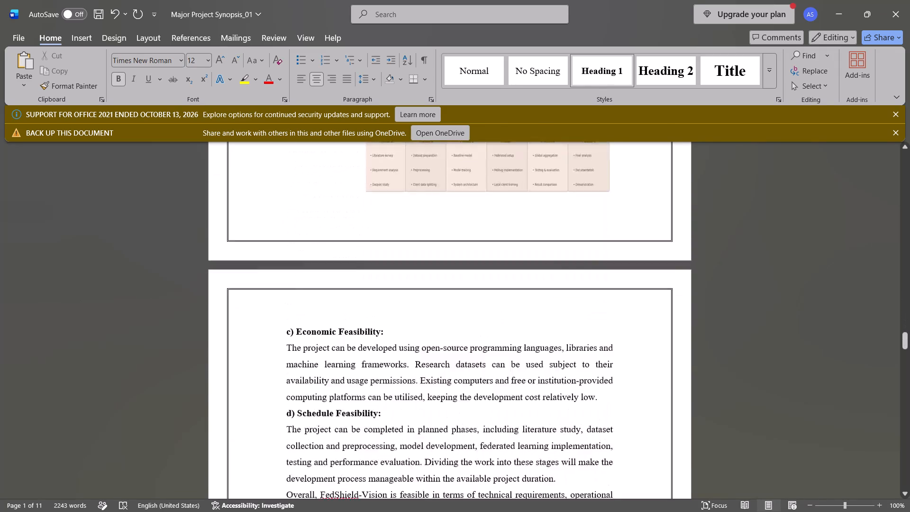
scroll(531, 272, "down", 3)
scroll(531, 272, "up", 2)
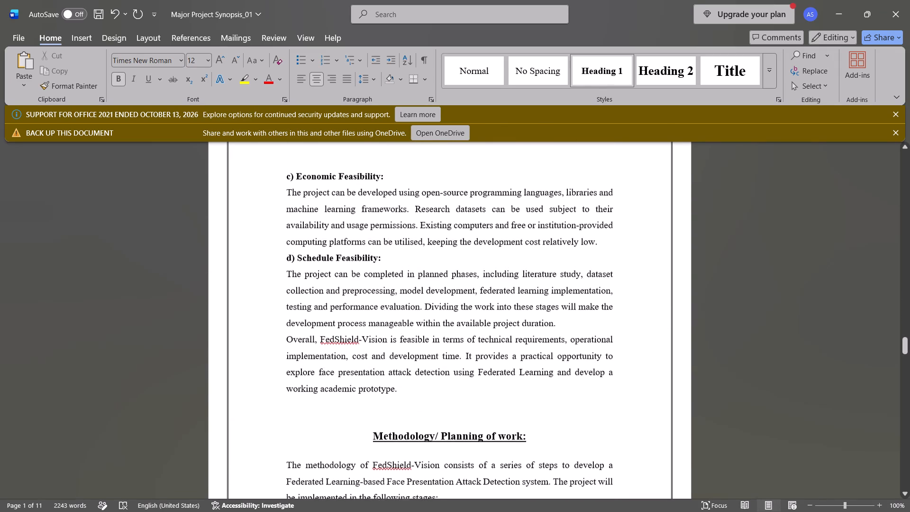
scroll(531, 272, "up", 1)
scroll(463, 377, "up", 1)
scroll(463, 377, "down", 1)
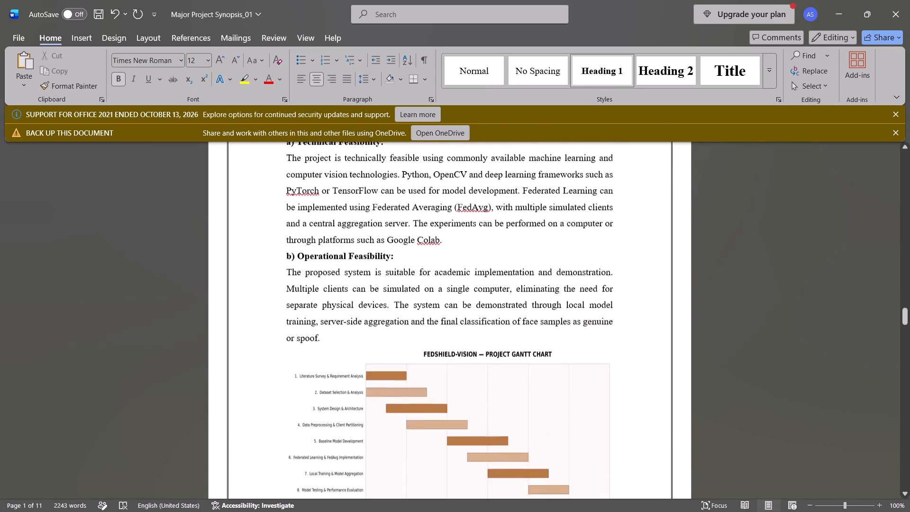
scroll(463, 377, "down", 9)
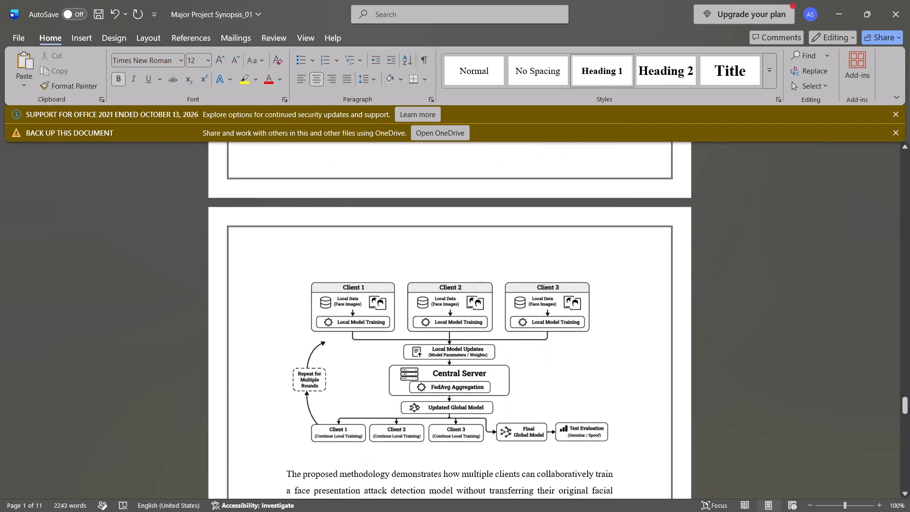
scroll(463, 377, "down", 8)
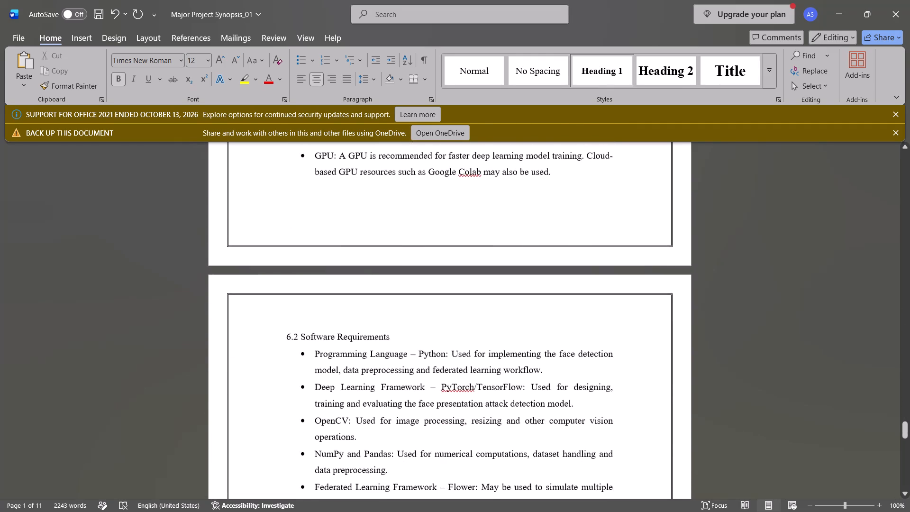
scroll(463, 377, "down", 7)
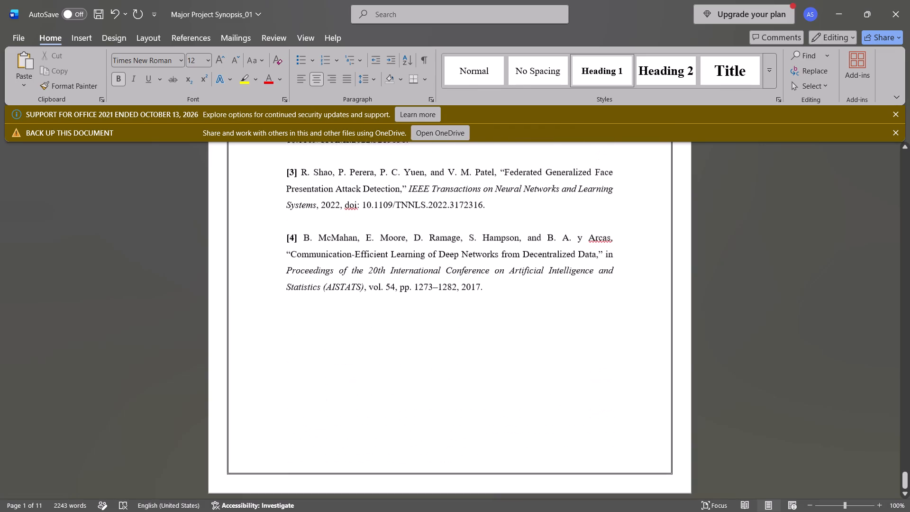
scroll(463, 377, "down", 1)
Save a copy of the synopsis to the Desktop as a PDF named Major Project Synopsis_DS.
left_click(17, 38)
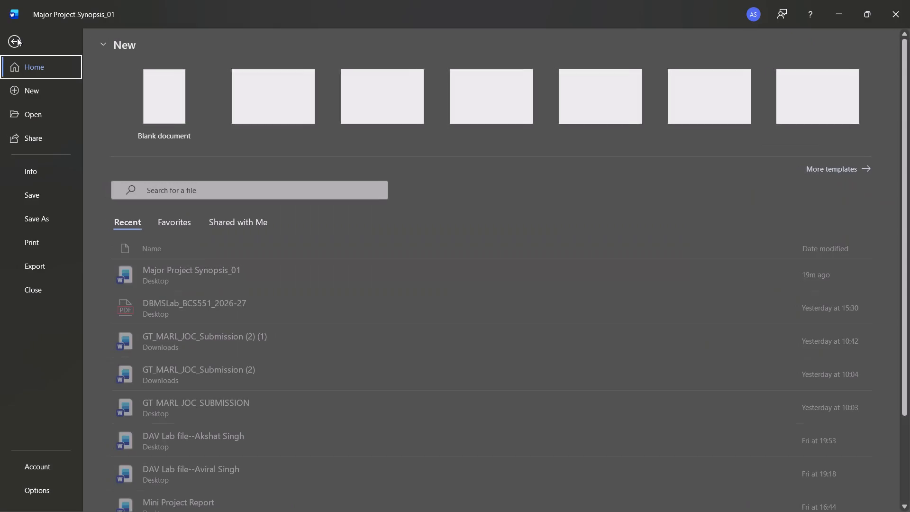
left_click(42, 217)
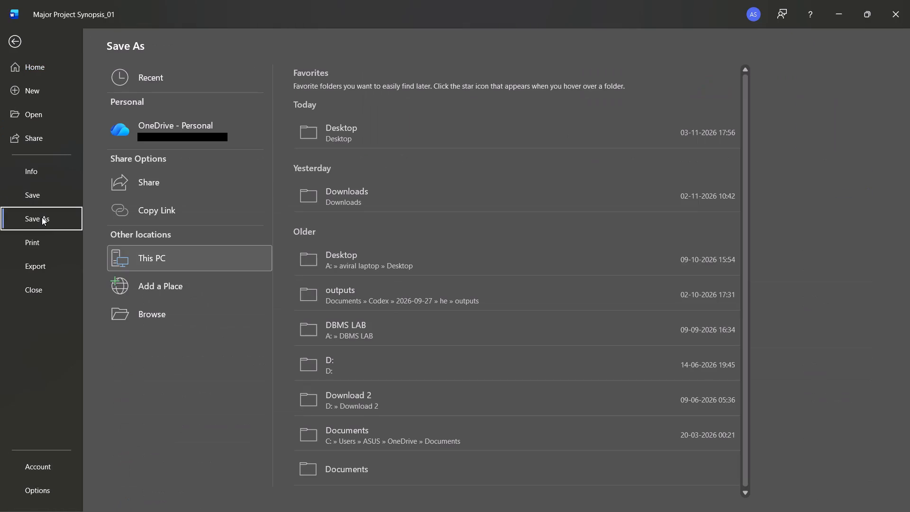
left_click(331, 125)
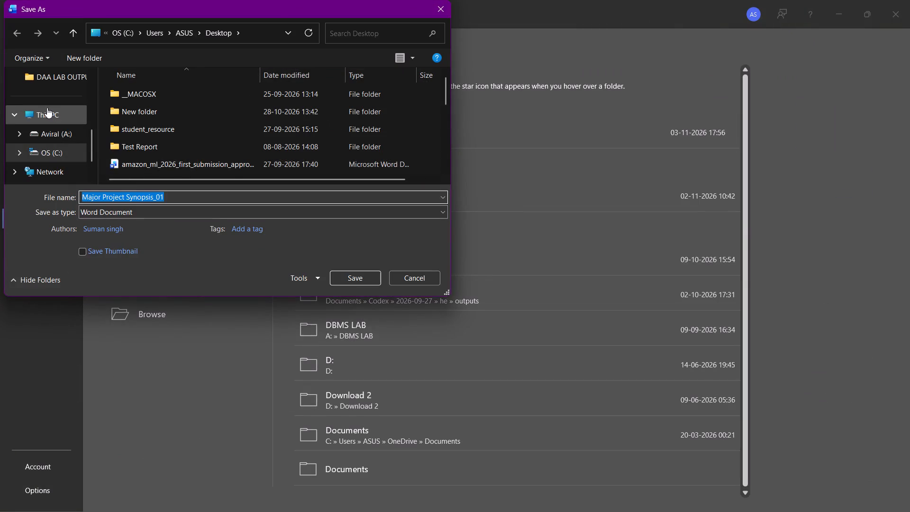
scroll(47, 108, "up", 3)
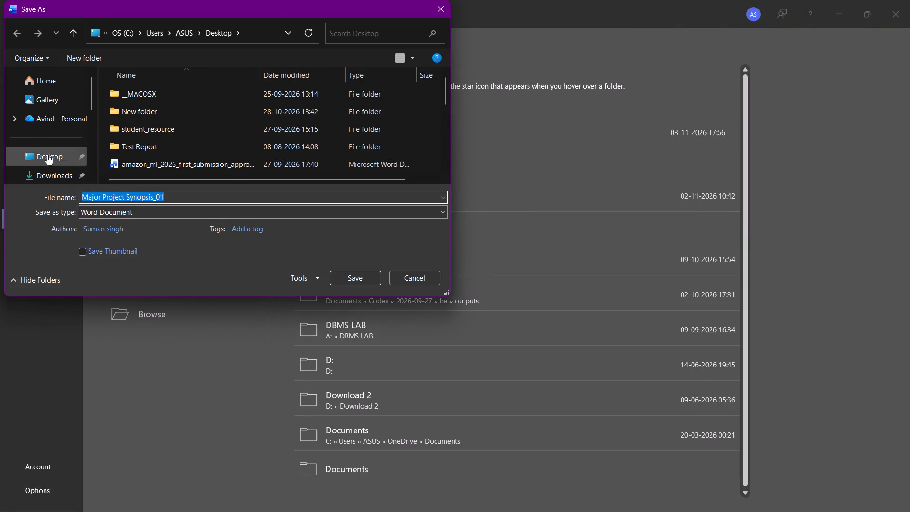
left_click(47, 155)
left_click(170, 196)
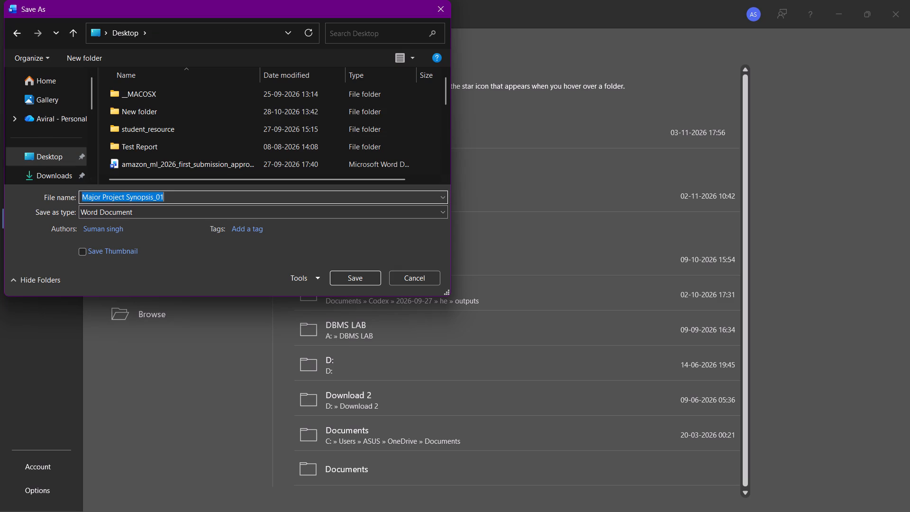
left_click(170, 196)
key("BackSpace")
key("BackSpace")
key("BackSpace")
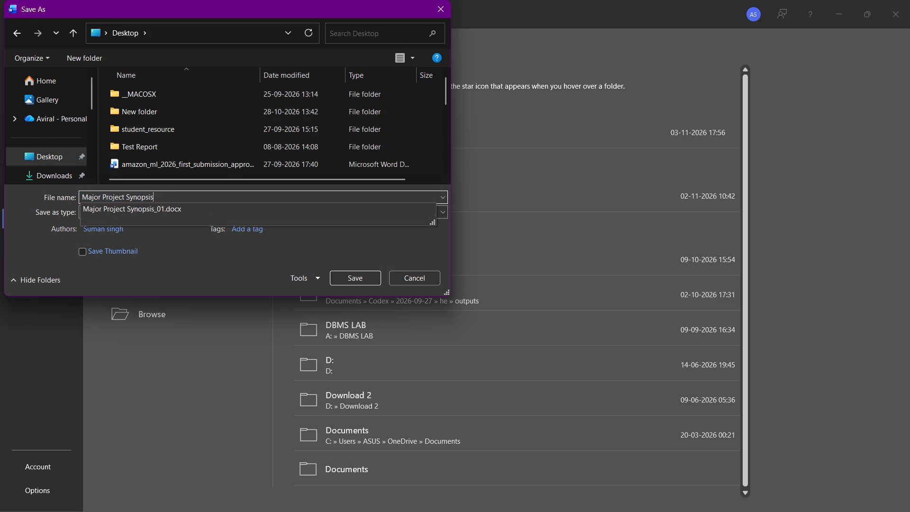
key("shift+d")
key("BackSpace")
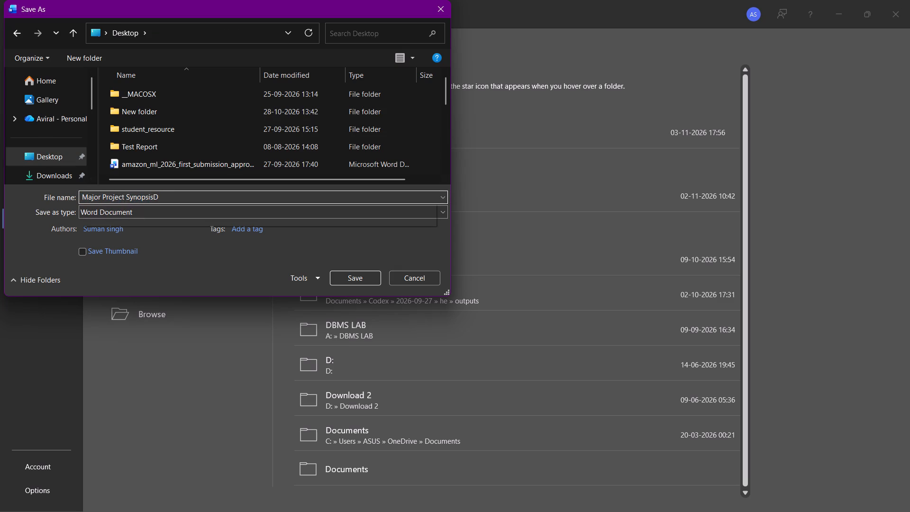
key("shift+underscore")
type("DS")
left_click(149, 211)
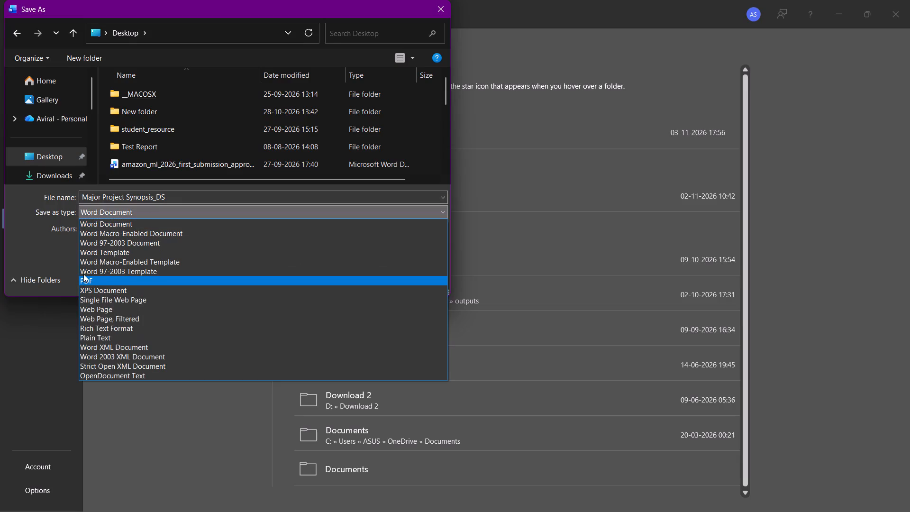
left_click(83, 279)
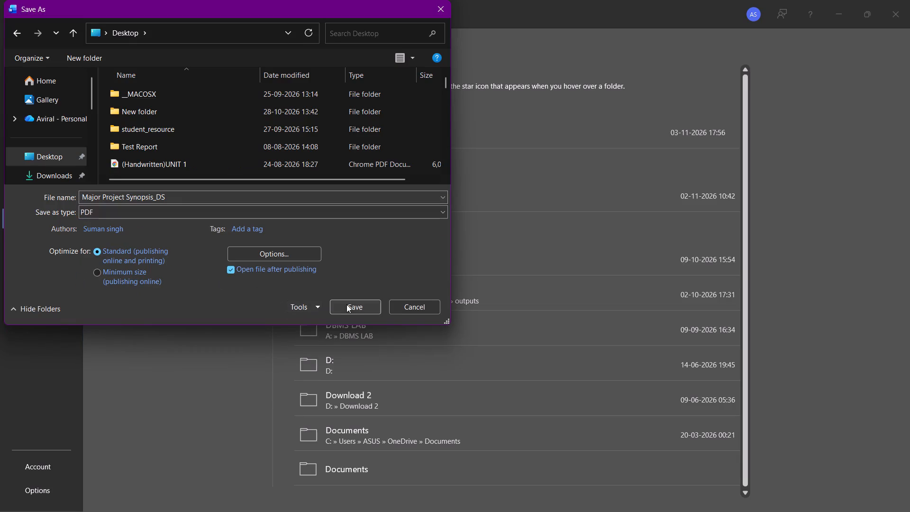
left_click(348, 306)
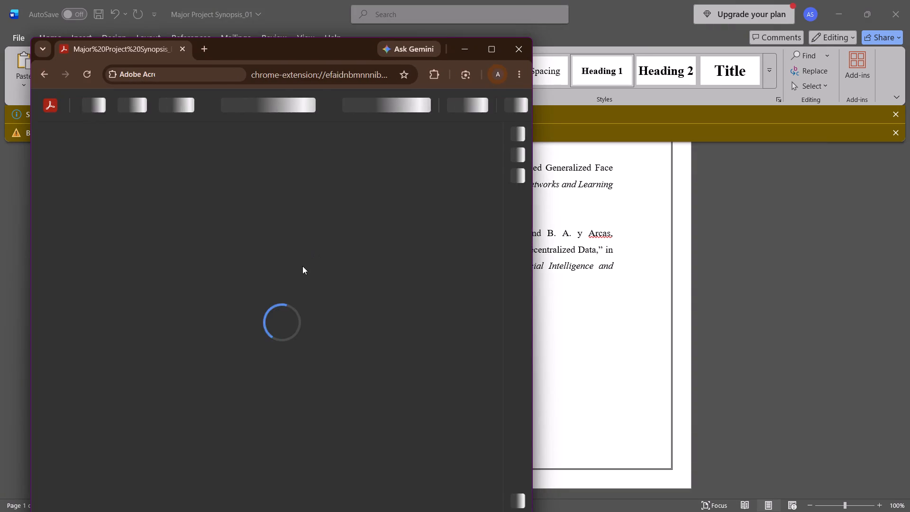
Check the published PDF's pages from the cover page through to the References, and close the viewer.
left_click(490, 45)
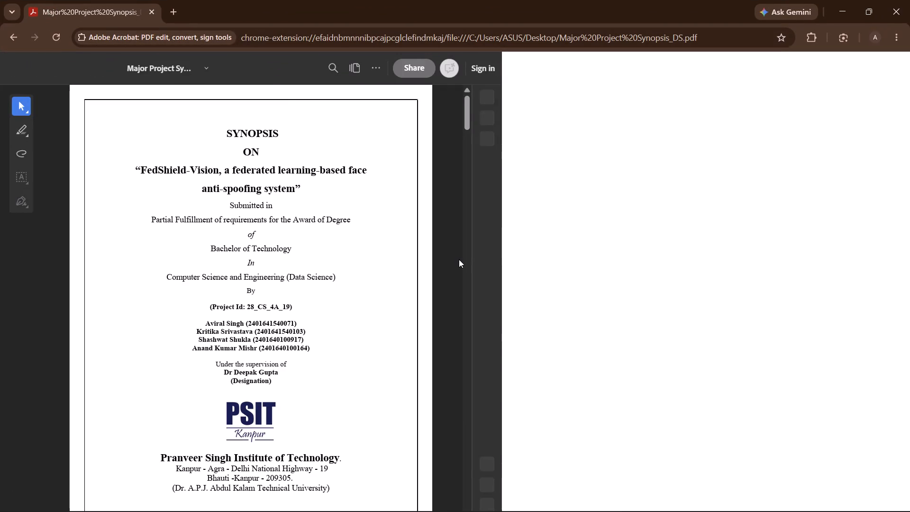
scroll(520, 340, "down", 12)
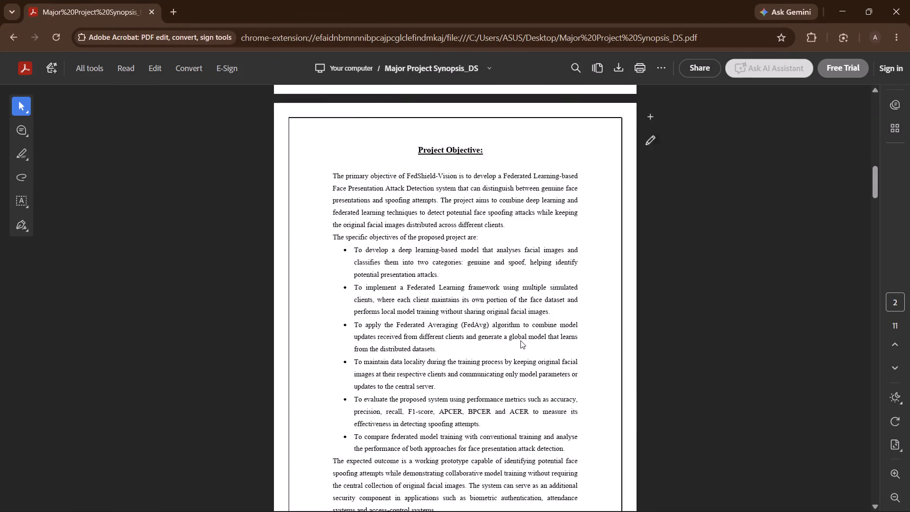
scroll(520, 340, "down", 13)
scroll(520, 340, "up", 4)
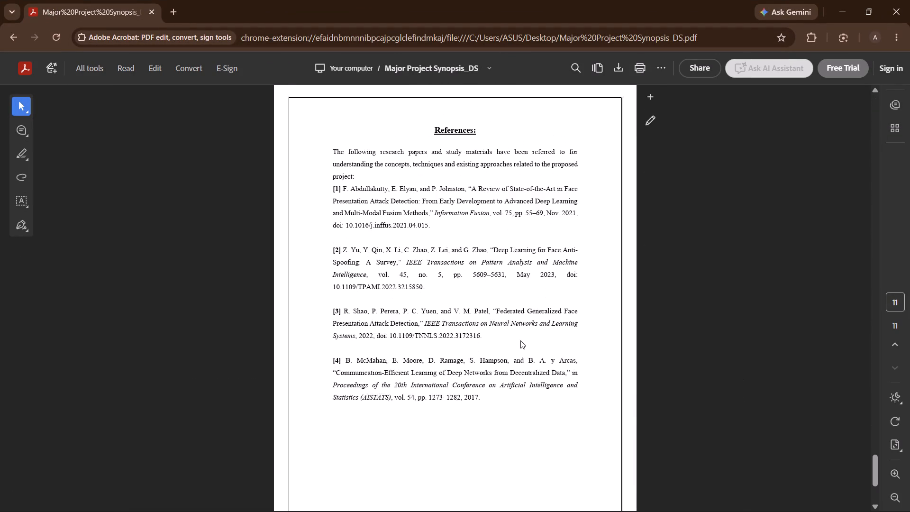
scroll(520, 340, "up", 11)
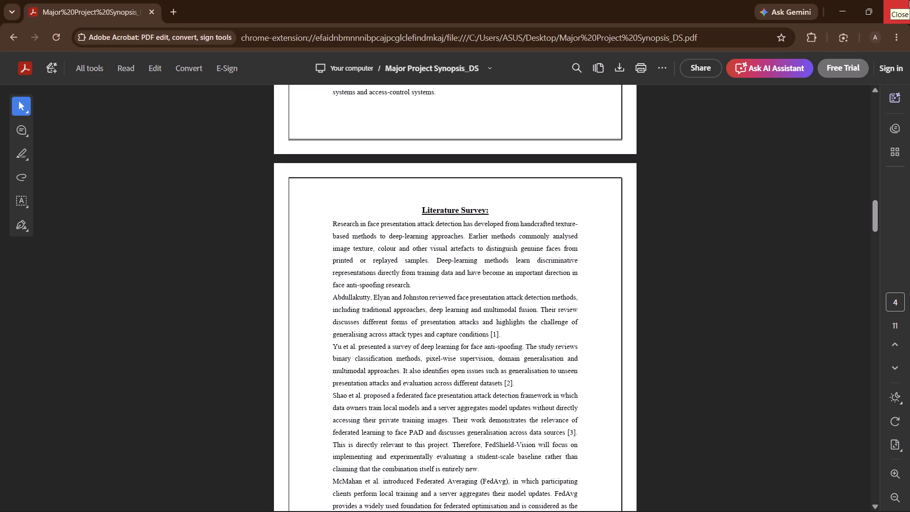
left_click(909, 0)
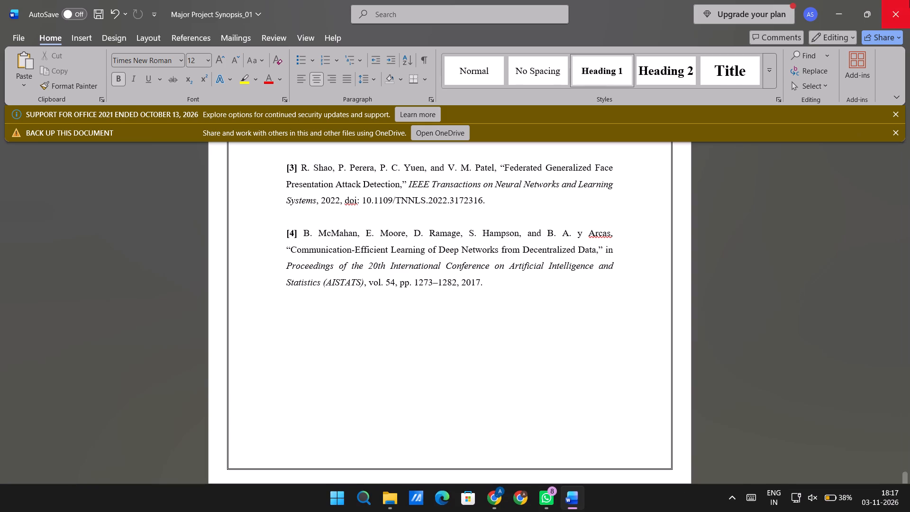
Share the Major Project Synopsis_DS PDF from the Desktop through WhatsApp Beta.
left_click(835, 0)
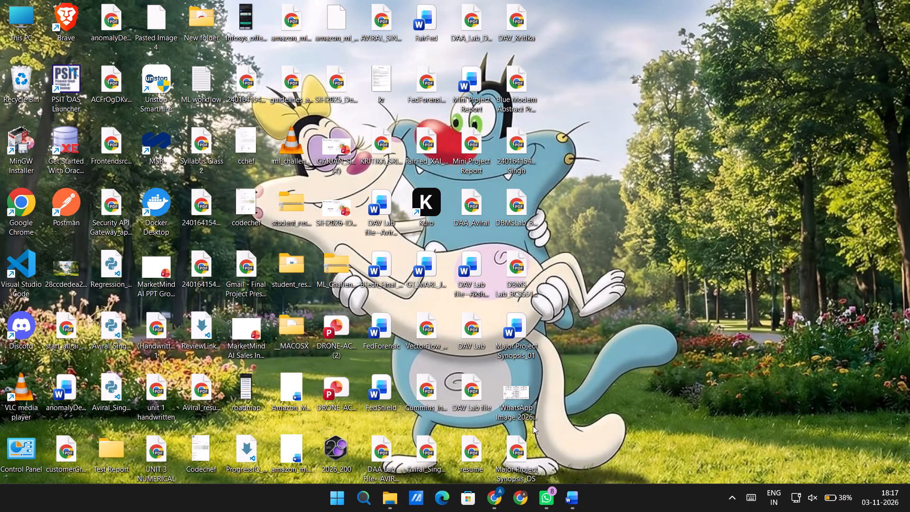
right_click(507, 452)
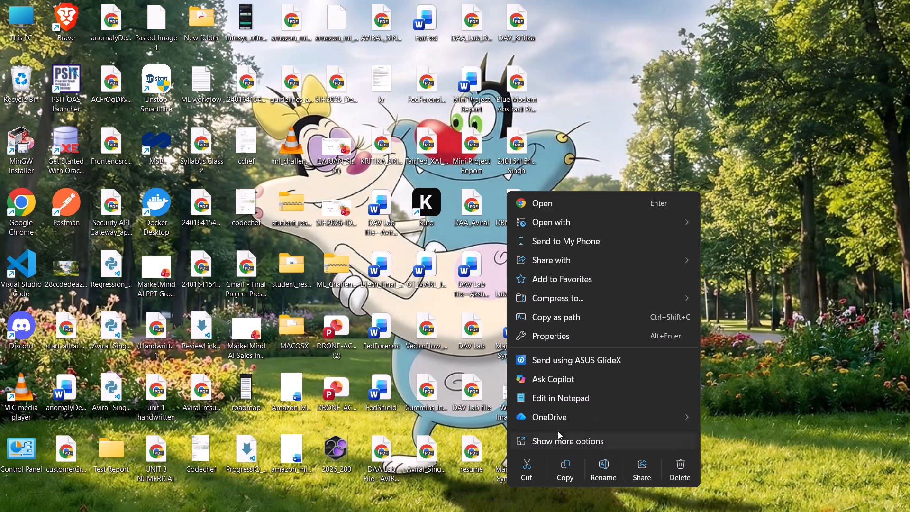
left_click(648, 471)
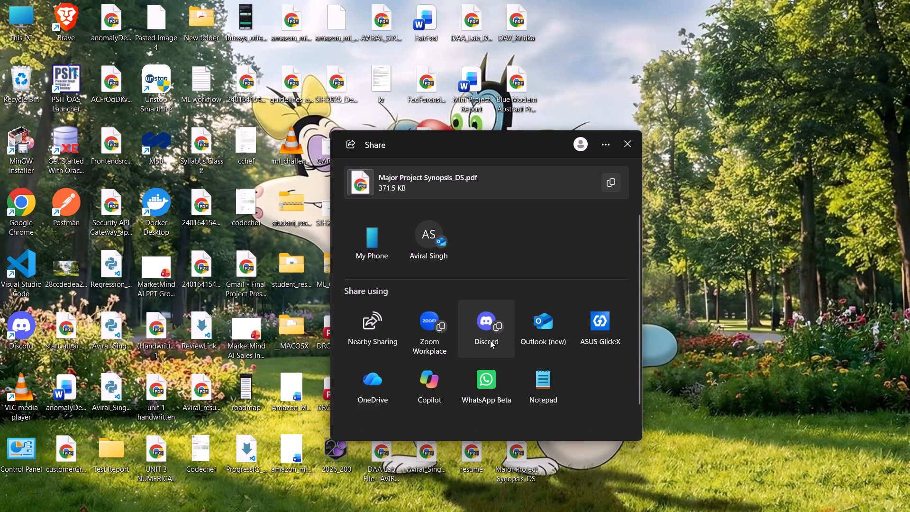
left_click(480, 381)
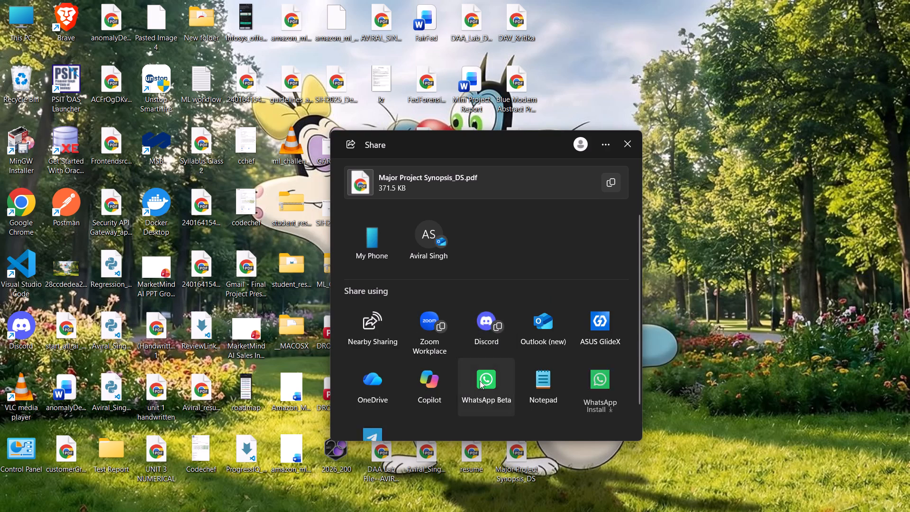
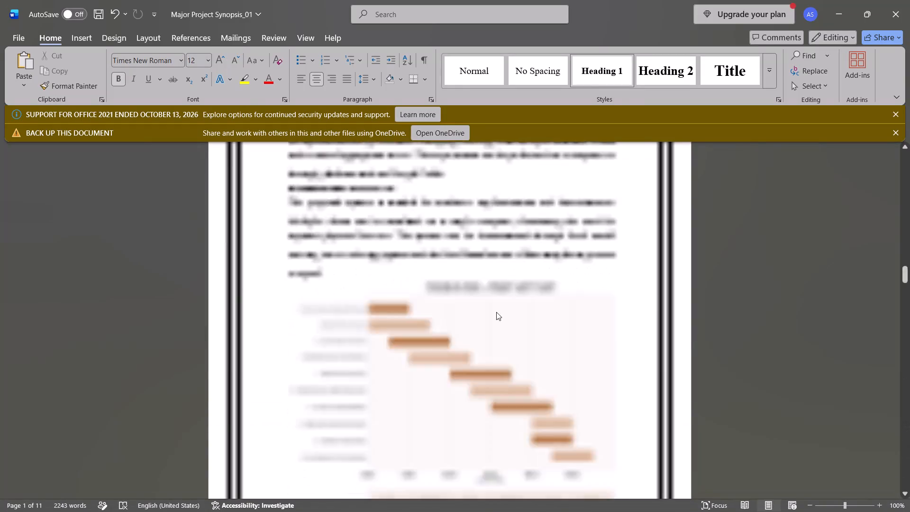
Delete "(Data Science)" from the cover page's department line, leaving "Computer Science and Engineering".
scroll(496, 312, "up", 9)
scroll(496, 312, "down", 1)
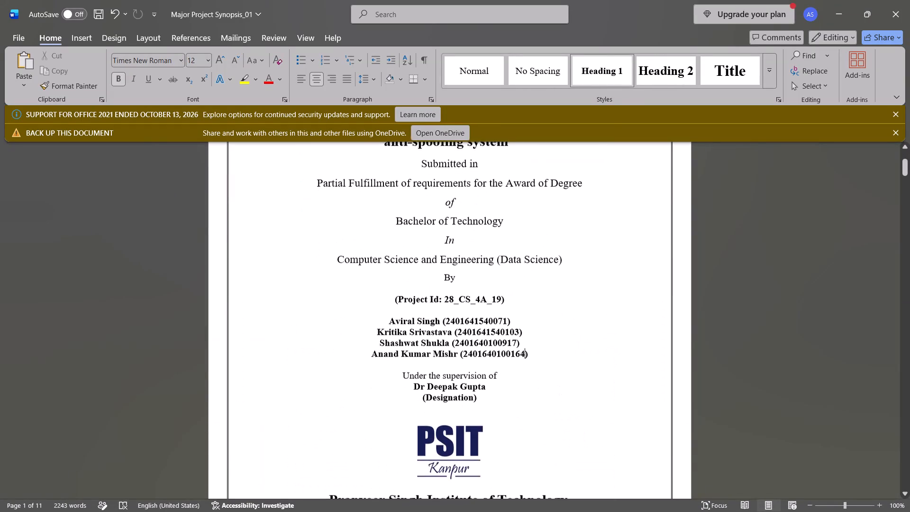
left_click(567, 252)
key("BackSpace")
key("BackSpace")
key("BackSpace")
key("BackSpace")
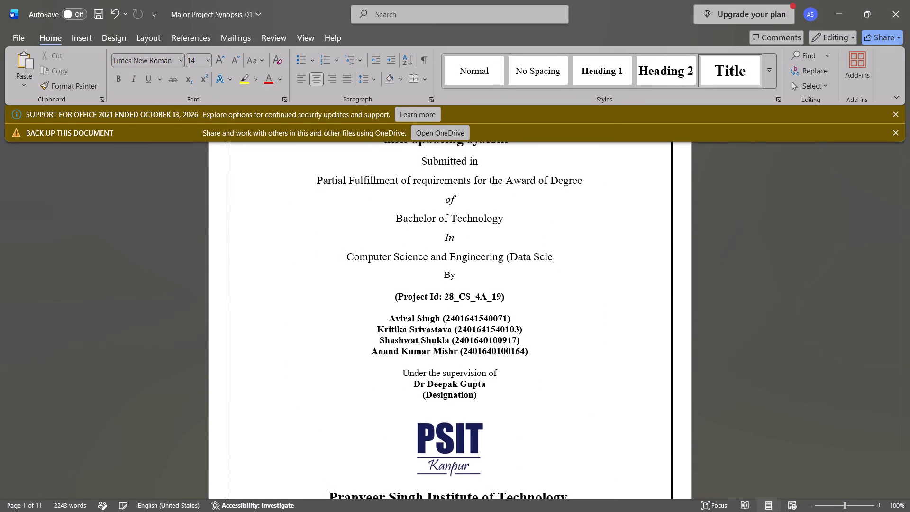
key("BackSpace")
key("BackSpace")
key("BackSpace")
key("BackSpace")
key("BackSpace")
key("BackSpace")
key("BackSpace")
key("BackSpace")
key("BackSpace")
key("BackSpace")
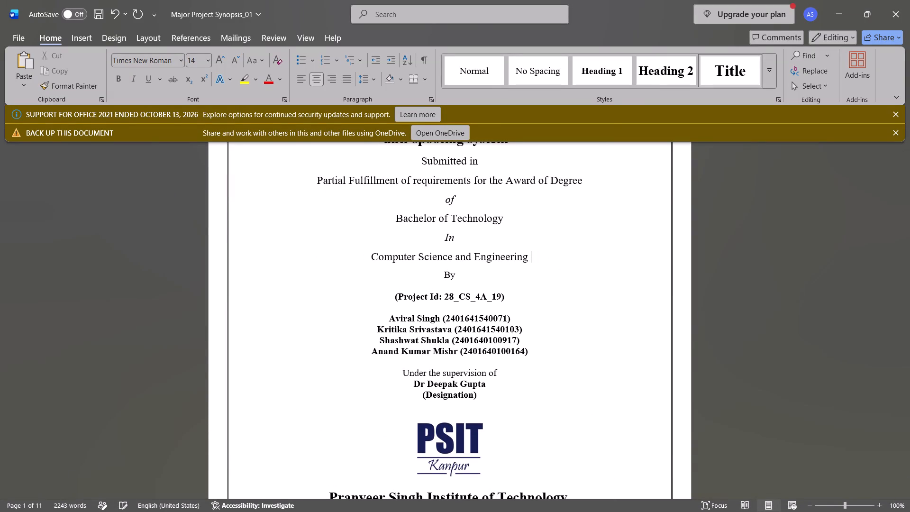
key("BackSpace")
Move the last two student entries on the cover page above the first two entries in the list.
left_click_drag(534, 350, 374, 345)
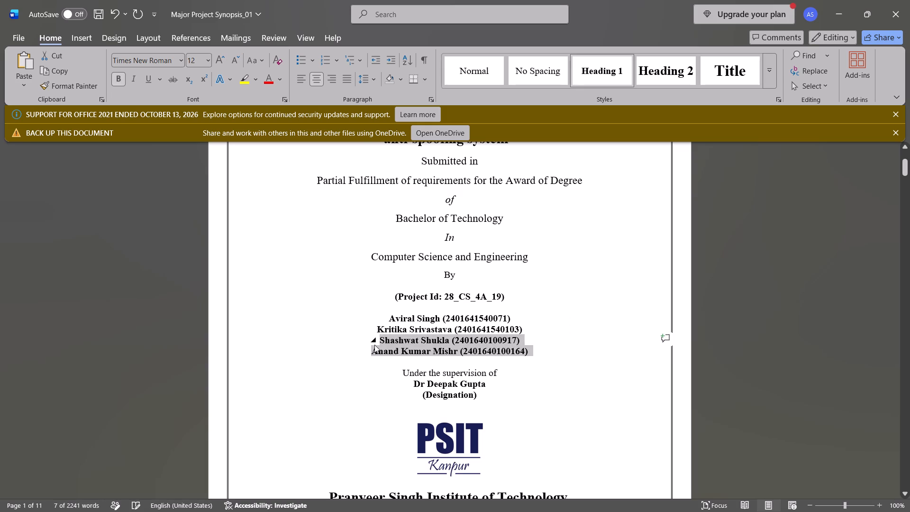
key("ctrl+x")
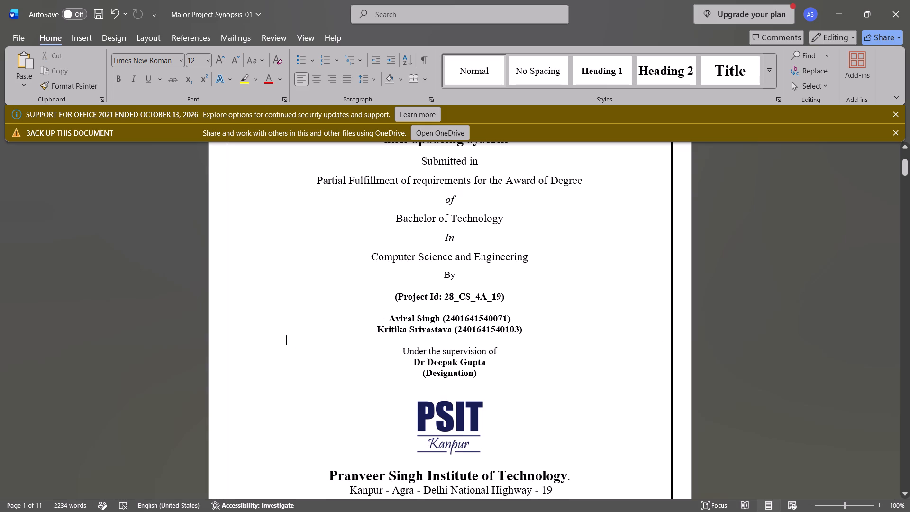
left_click(396, 312)
left_click(388, 316)
key("ctrl+v")
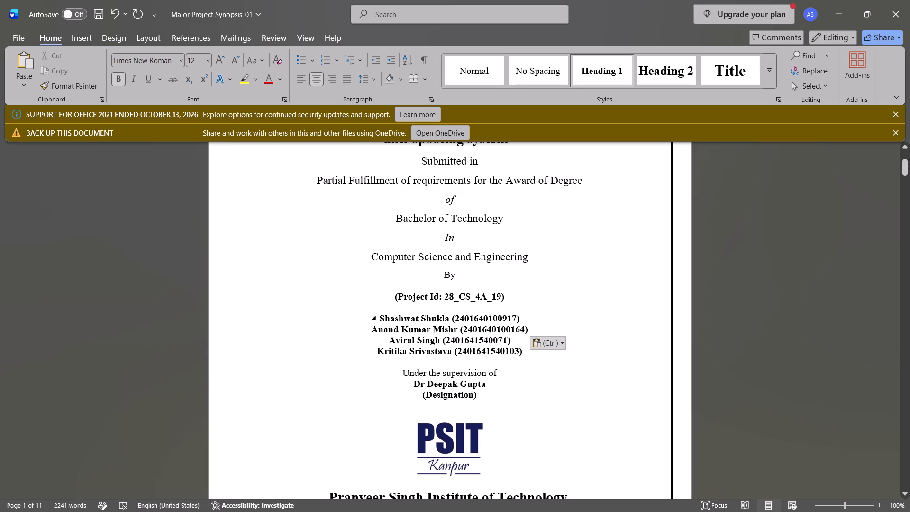
Place the text cursor at the end of the second listed student's surname on the cover page.
left_click(536, 318)
left_click(458, 330)
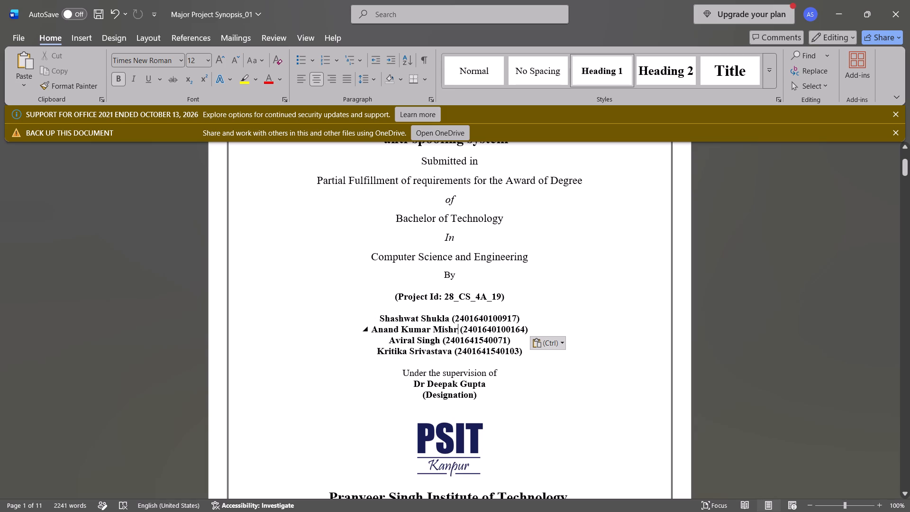
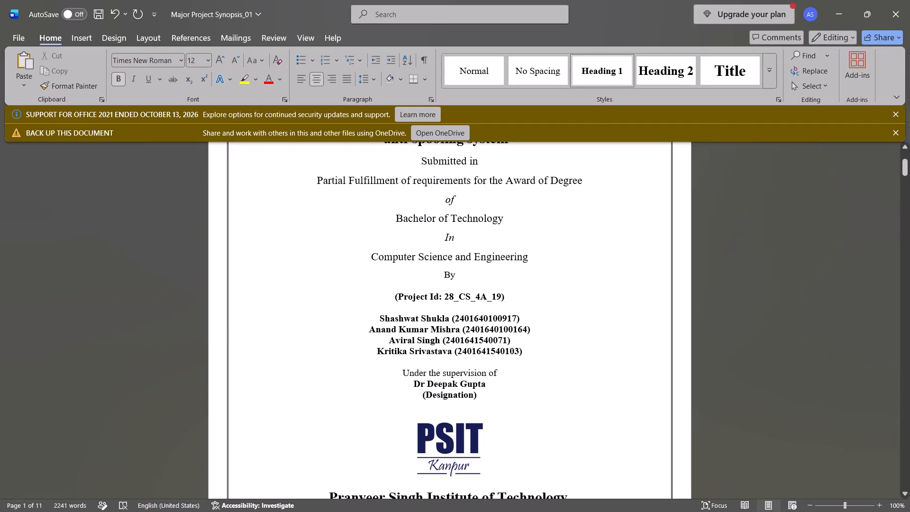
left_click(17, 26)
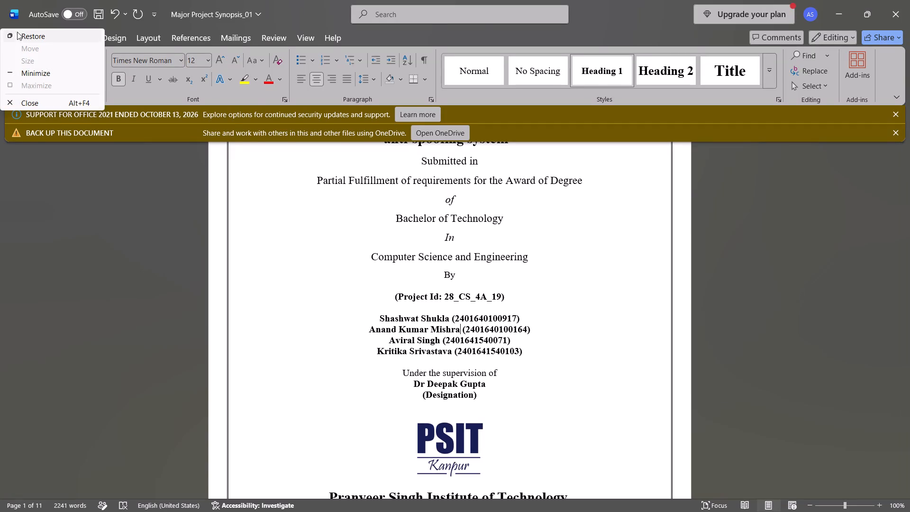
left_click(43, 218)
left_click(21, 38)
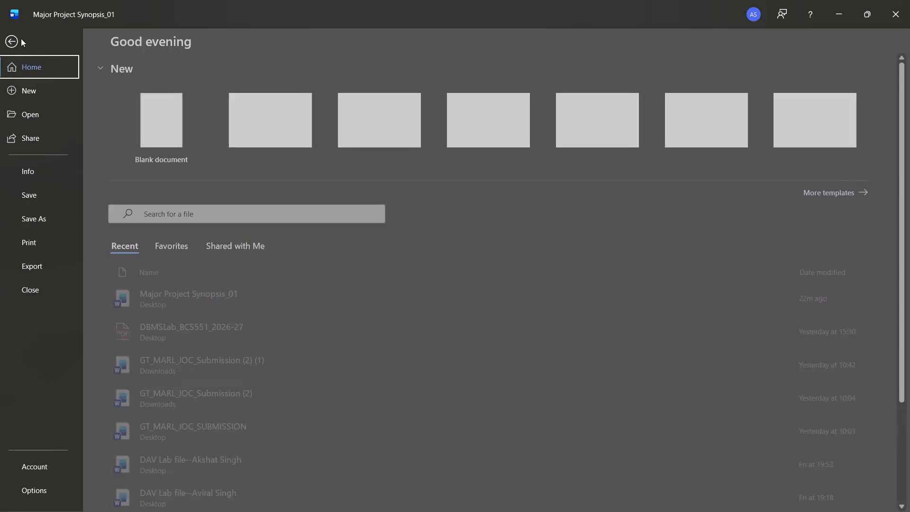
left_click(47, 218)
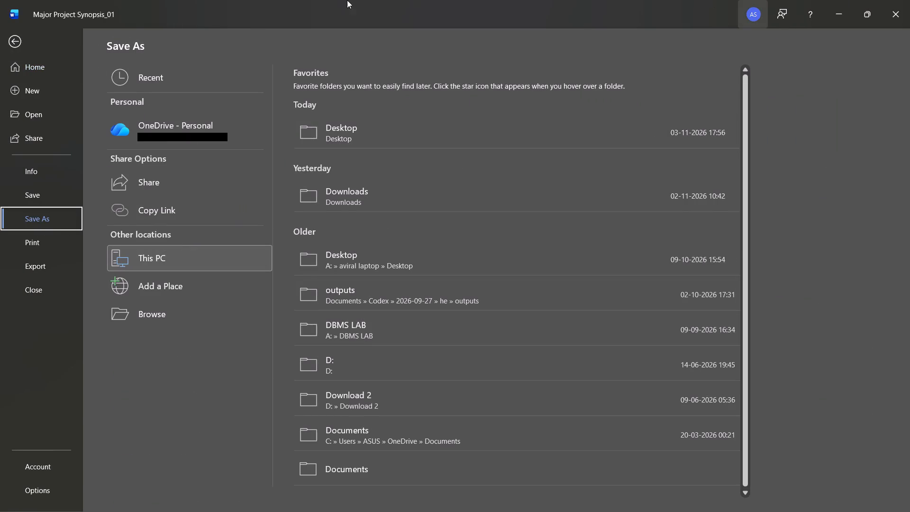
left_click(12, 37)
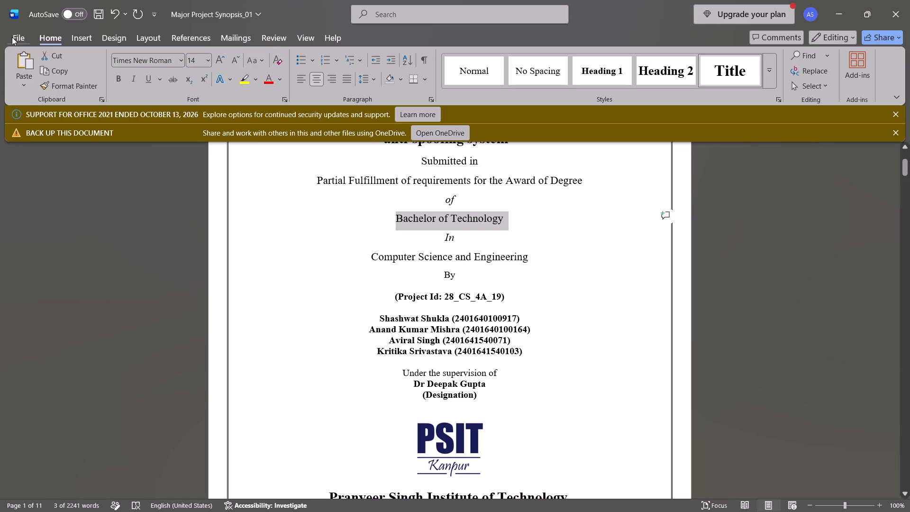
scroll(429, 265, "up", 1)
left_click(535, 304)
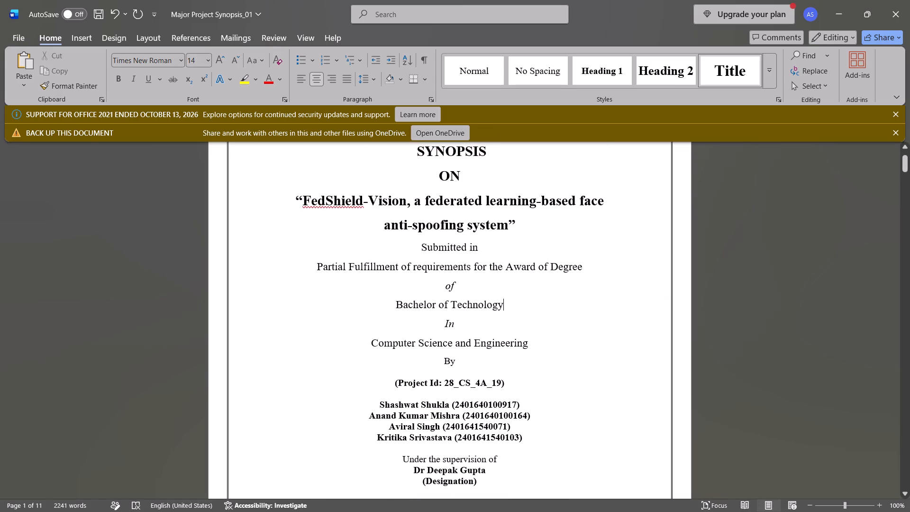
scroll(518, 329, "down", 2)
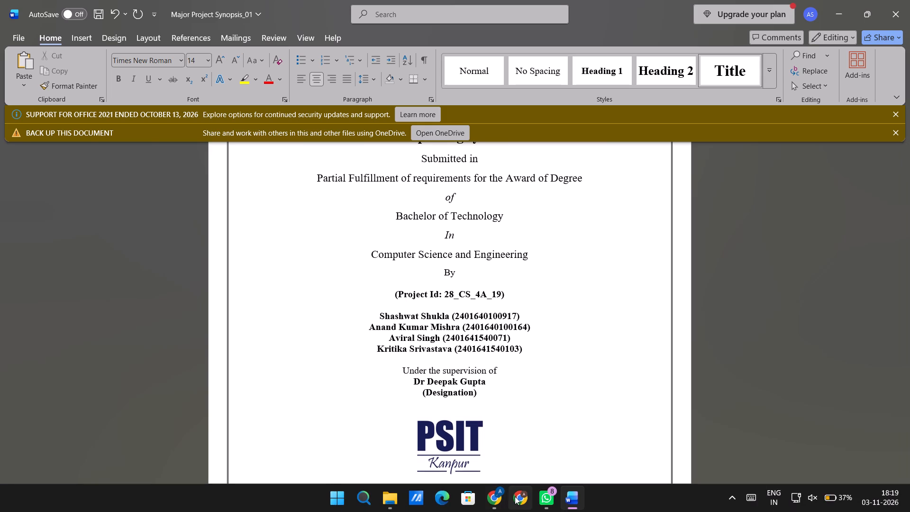
In Chrome, search Google for "psit faculty" and open the institute's Information Technology department result.
left_click(515, 496)
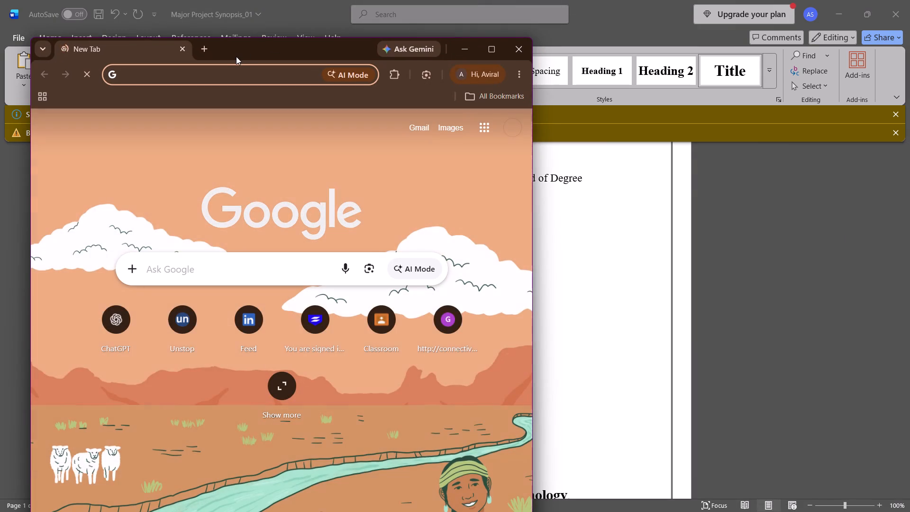
type("psit faculty")
key("Return")
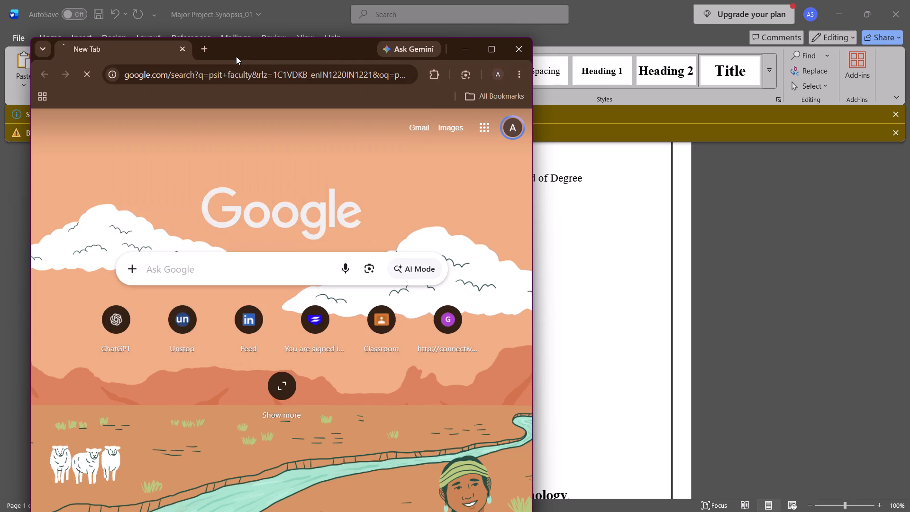
left_click(483, 42)
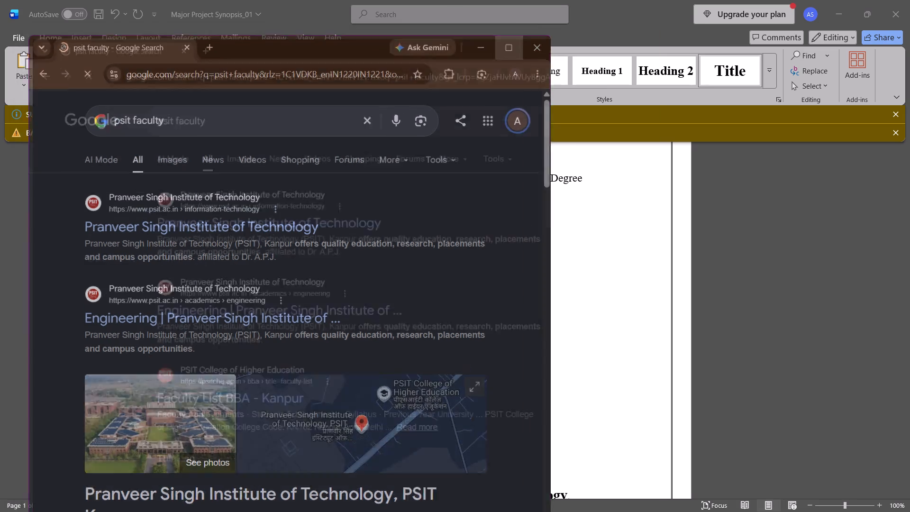
left_click(257, 186)
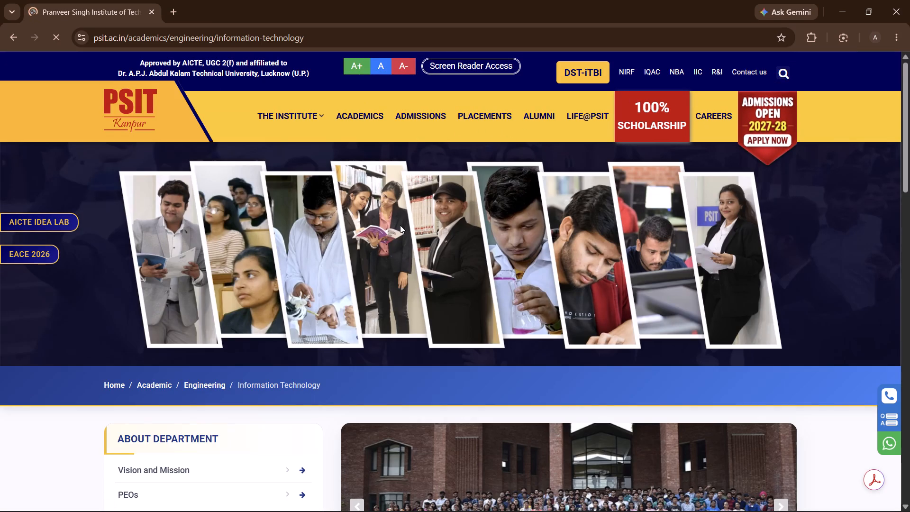
Examine the Information Technology department's faculty list and its Head of Department entry.
scroll(400, 225, "down", 4)
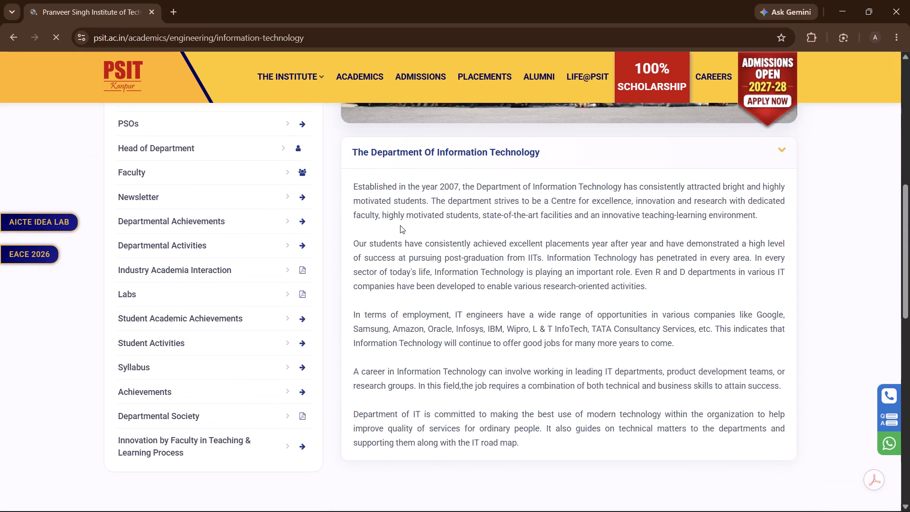
scroll(400, 225, "up", 1)
left_click(176, 197)
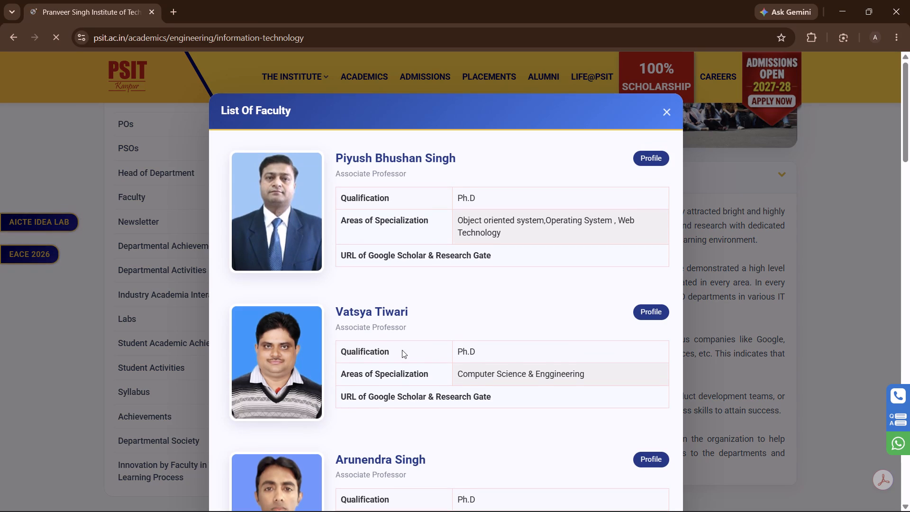
scroll(402, 350, "down", 1)
left_click(866, 339)
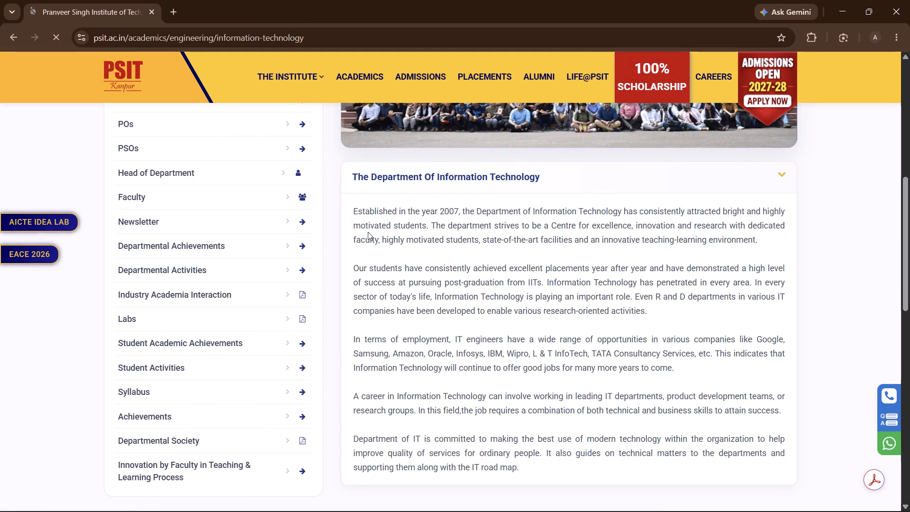
scroll(493, 300, "down", 2)
scroll(493, 300, "up", 4)
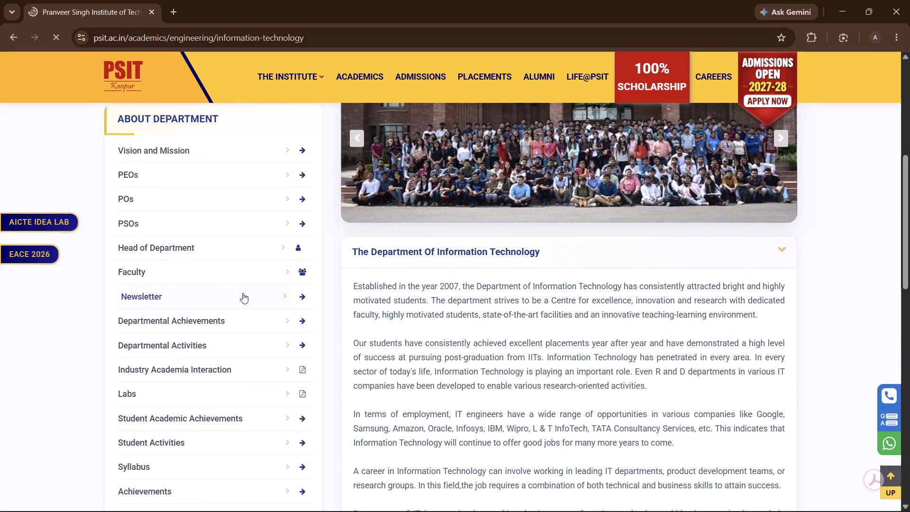
left_click(218, 243)
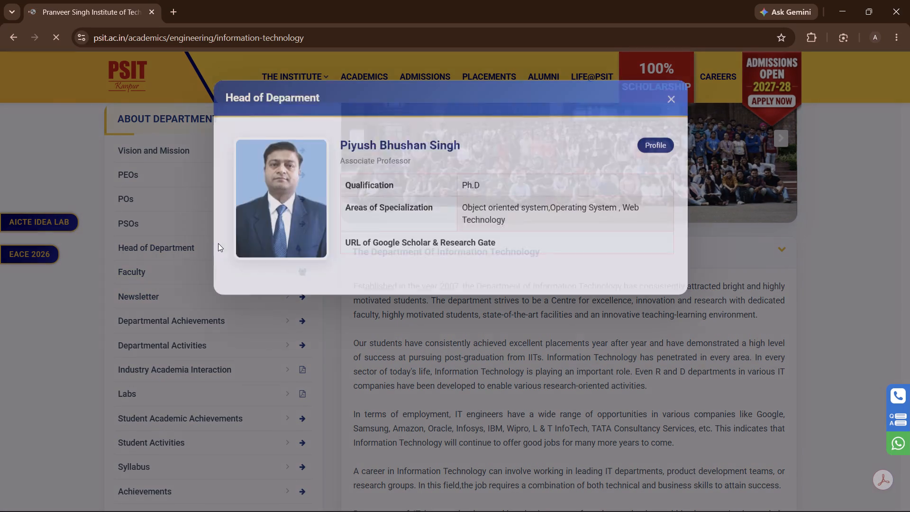
left_click(668, 119)
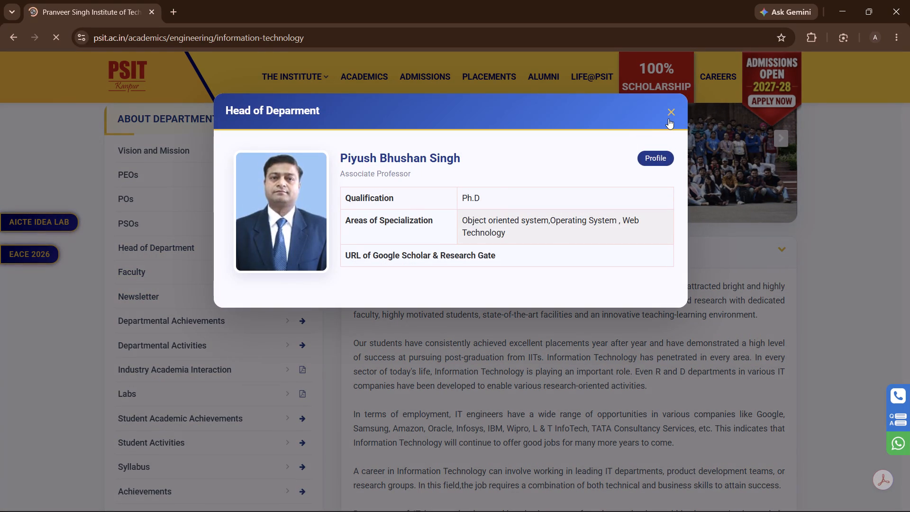
Return to the Google results and change the search to "psit faculty cse".
scroll(515, 174, "up", 8)
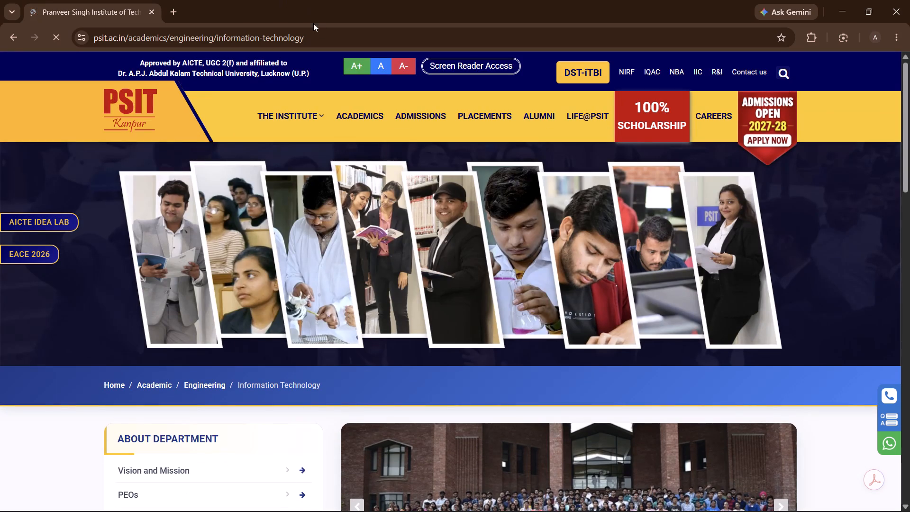
left_click(316, 34)
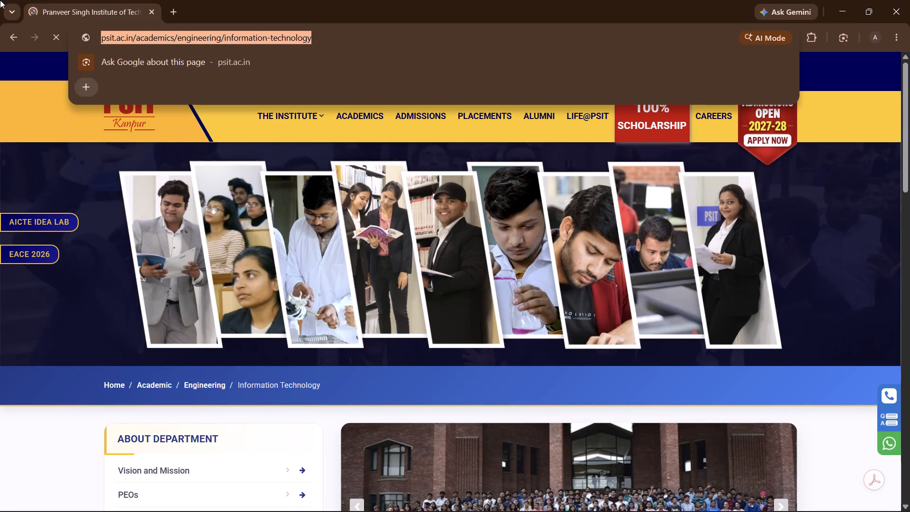
left_click(7, 32)
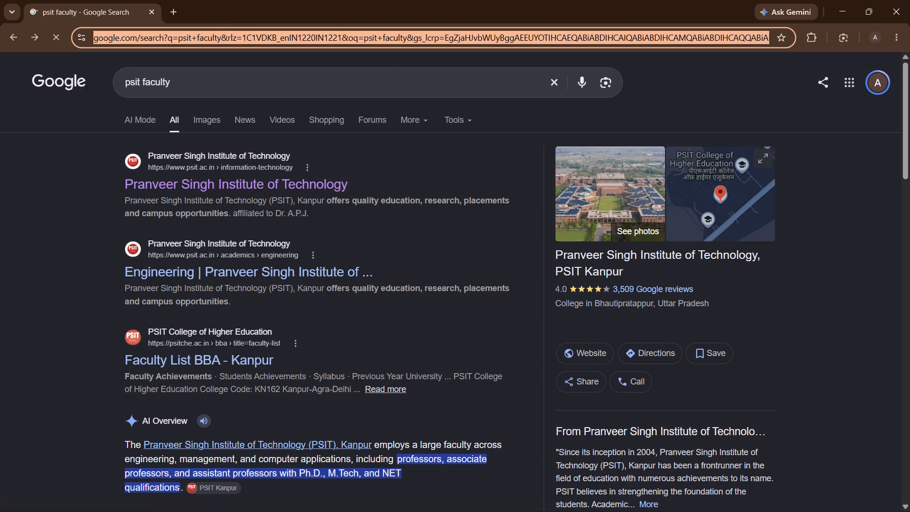
left_click(326, 78)
key("space")
type("cd")
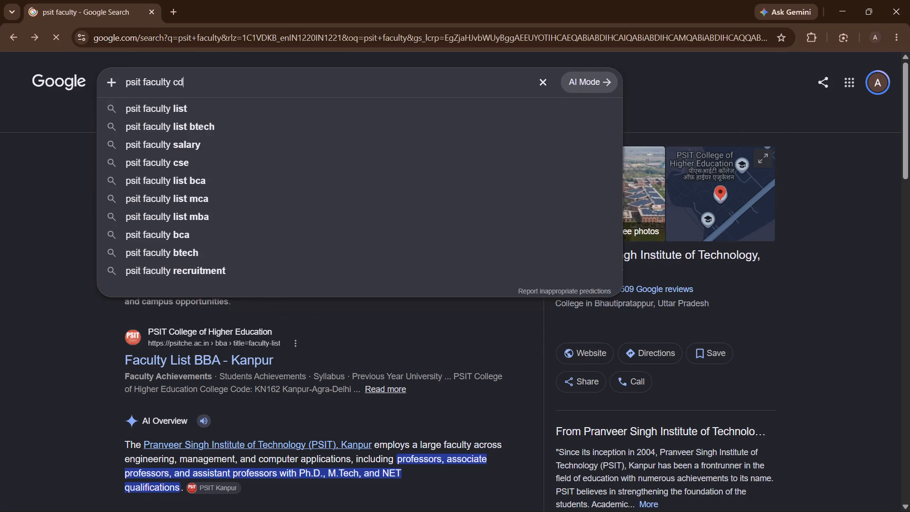
key("BackSpace")
type("se")
key("Return")
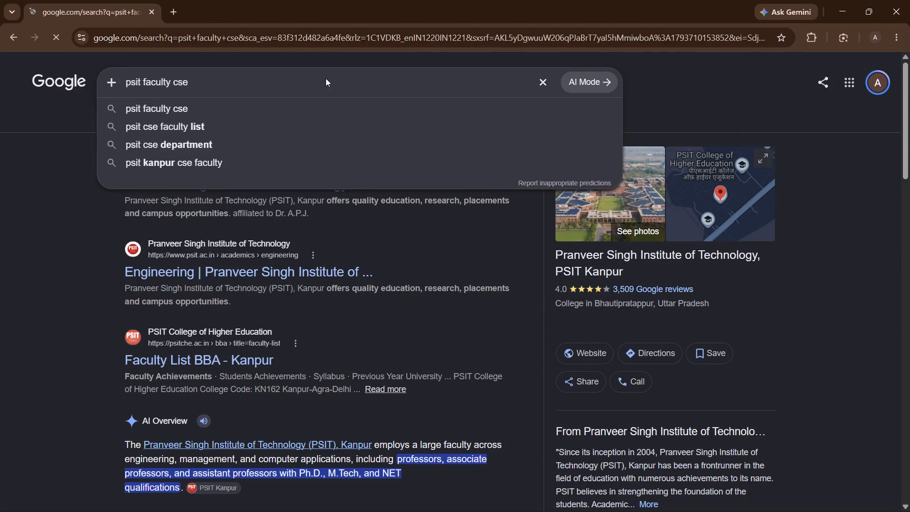
From the institute's search result, go through its Engineering page to the Department of Computer Science & Engineering page.
scroll(246, 260, "down", 4)
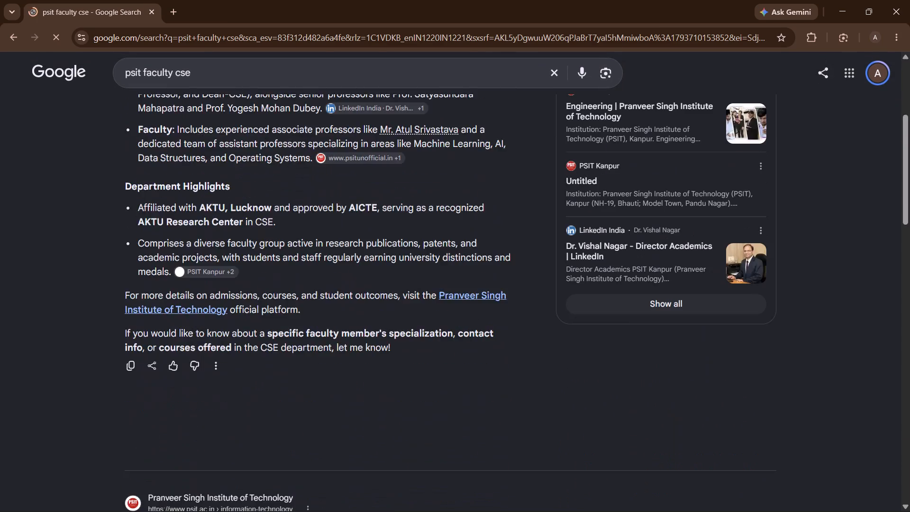
scroll(246, 260, "down", 3)
left_click(215, 391)
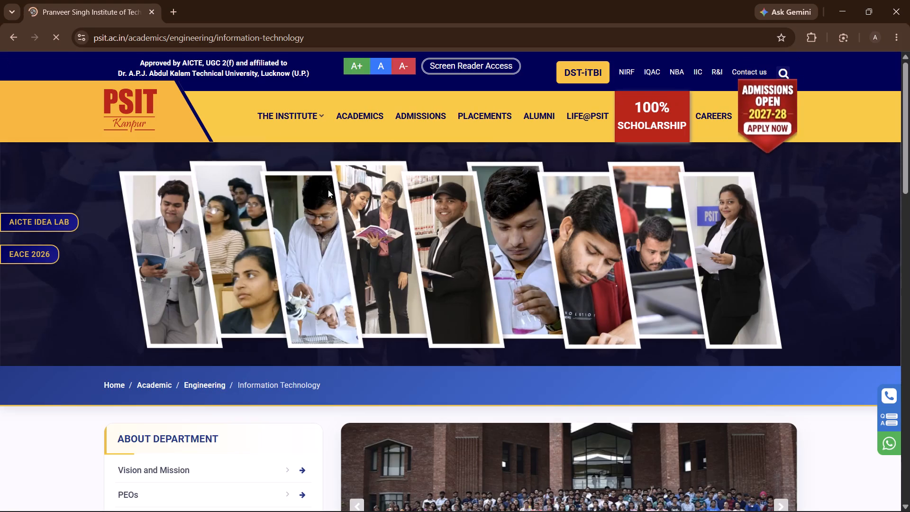
scroll(321, 258, "down", 1)
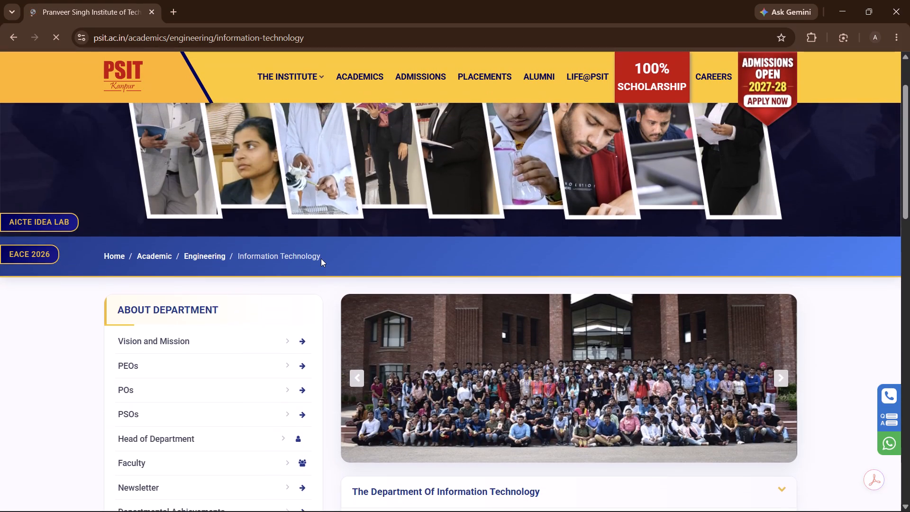
scroll(321, 258, "down", 1)
left_click(196, 264)
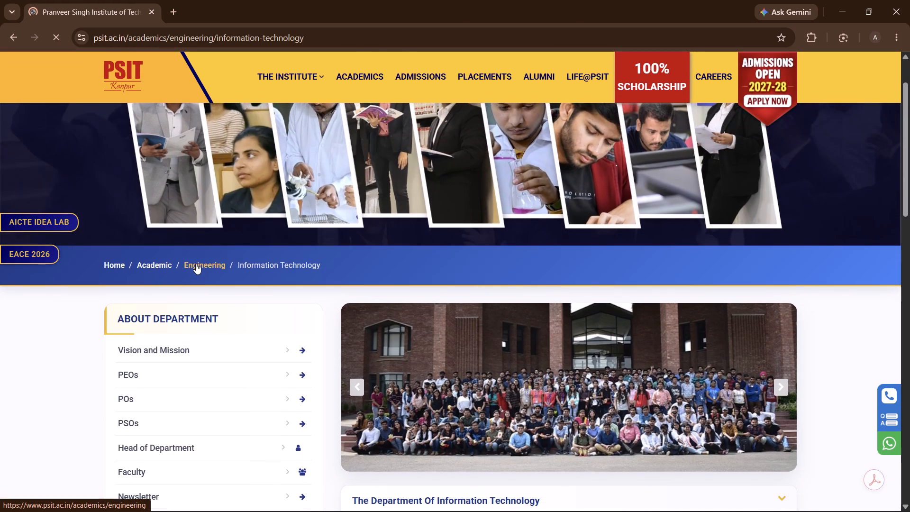
scroll(289, 298, "down", 4)
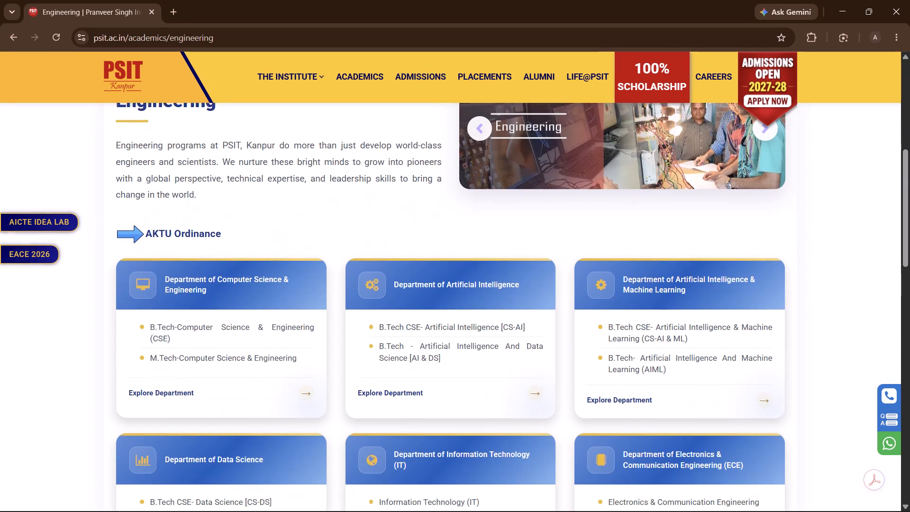
scroll(289, 298, "down", 1)
left_click(220, 267)
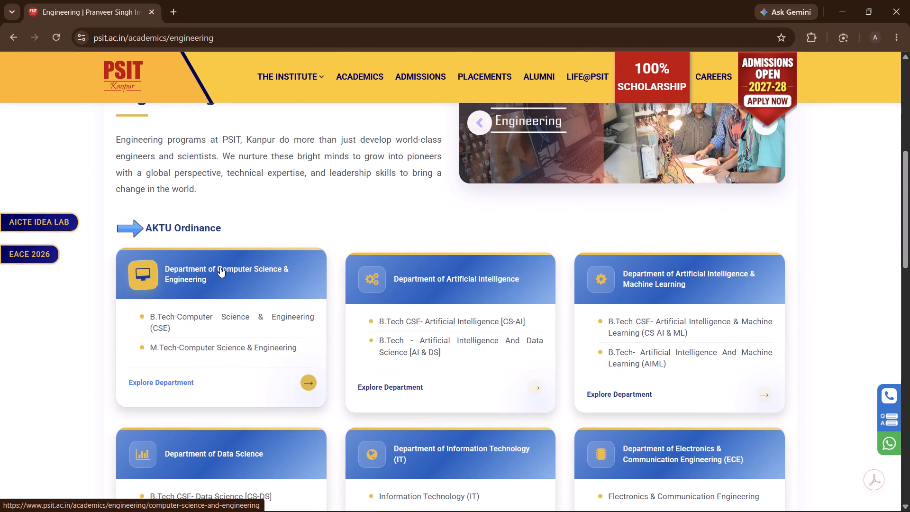
Open the faculty list of the Computer Science and Engineering department on the PSIT page.
scroll(351, 292, "down", 4)
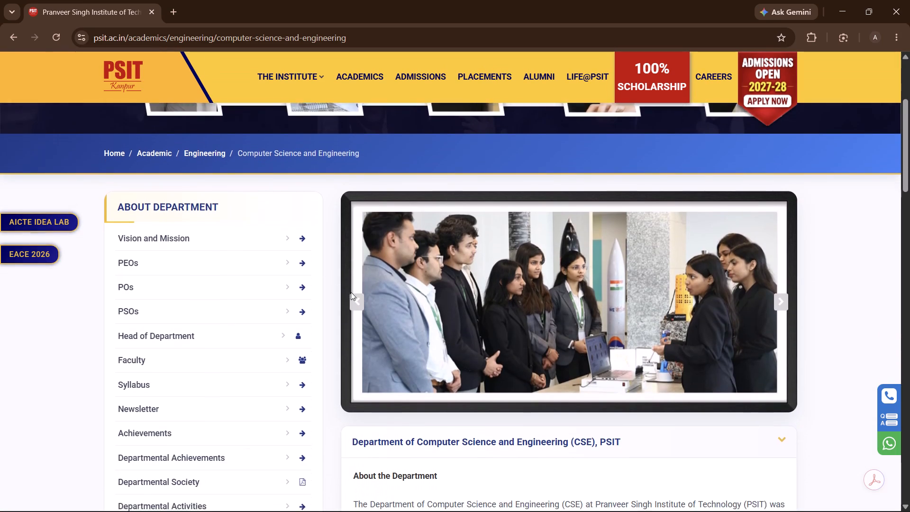
scroll(351, 292, "down", 1)
left_click(250, 326)
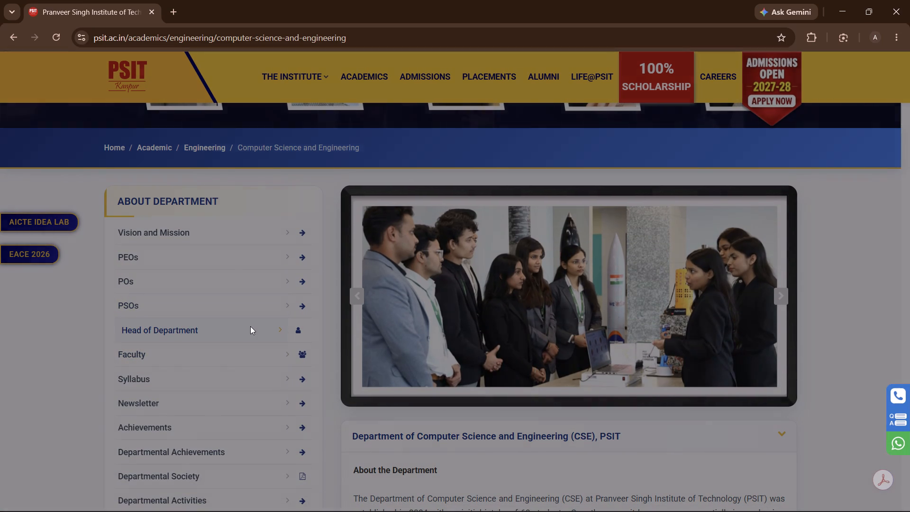
left_click(226, 351)
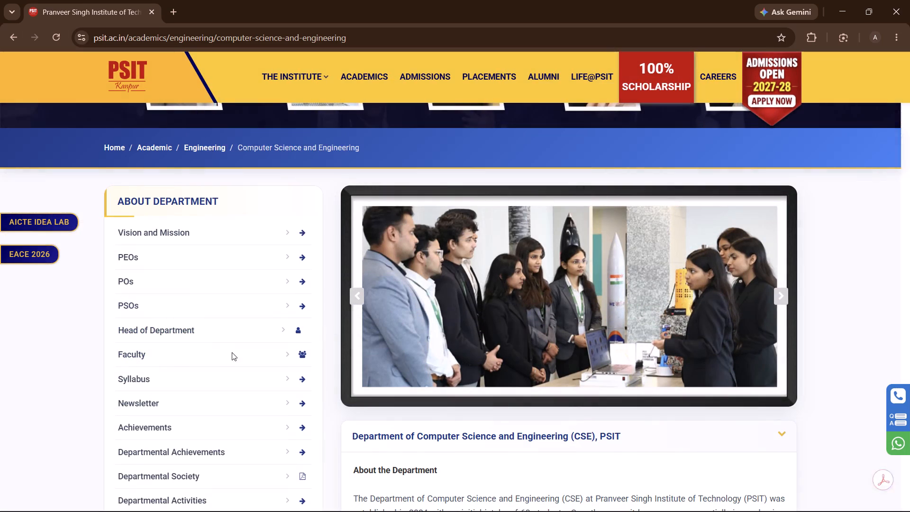
left_click(235, 353)
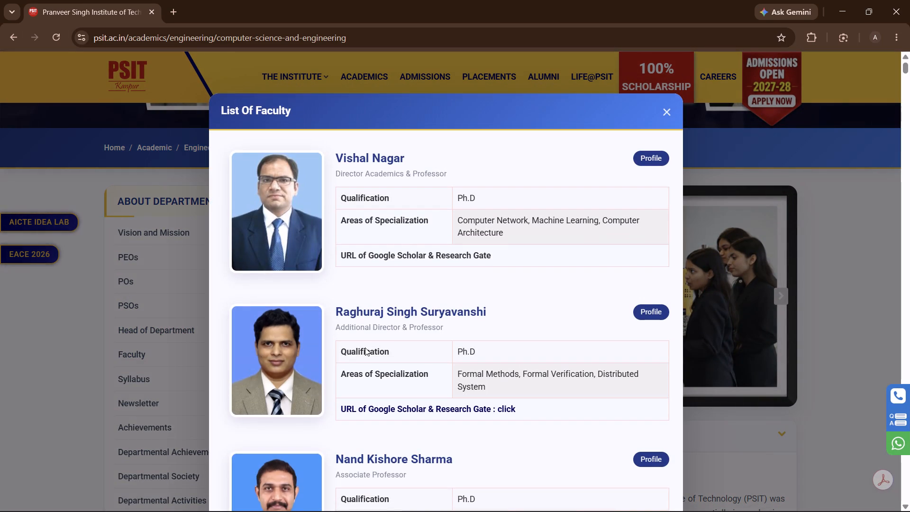
Look through the Computer Science and Engineering faculty list for the project supervisor's entry and designation, and close the list.
scroll(365, 347, "down", 5)
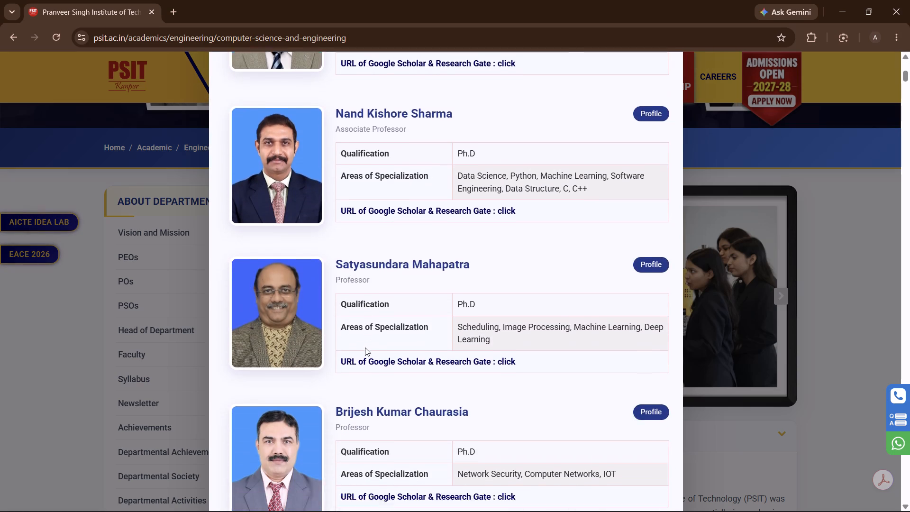
scroll(365, 347, "down", 7)
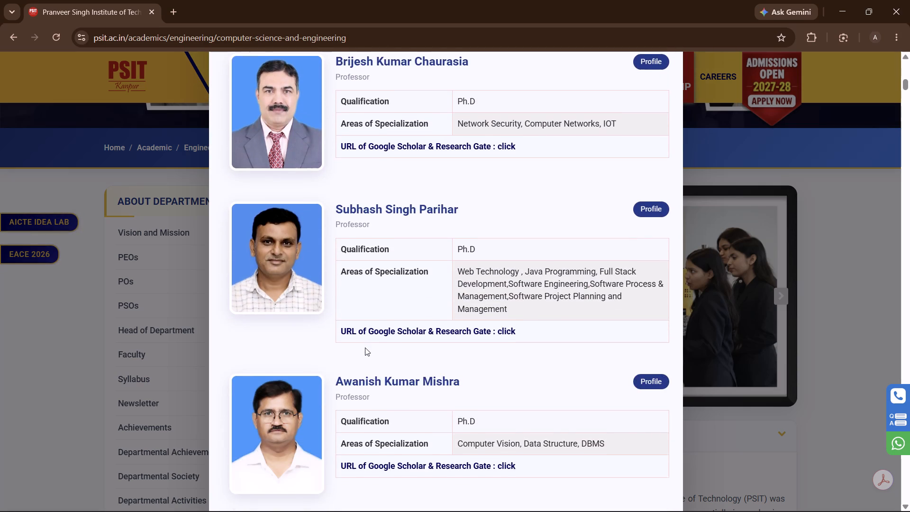
scroll(365, 347, "down", 6)
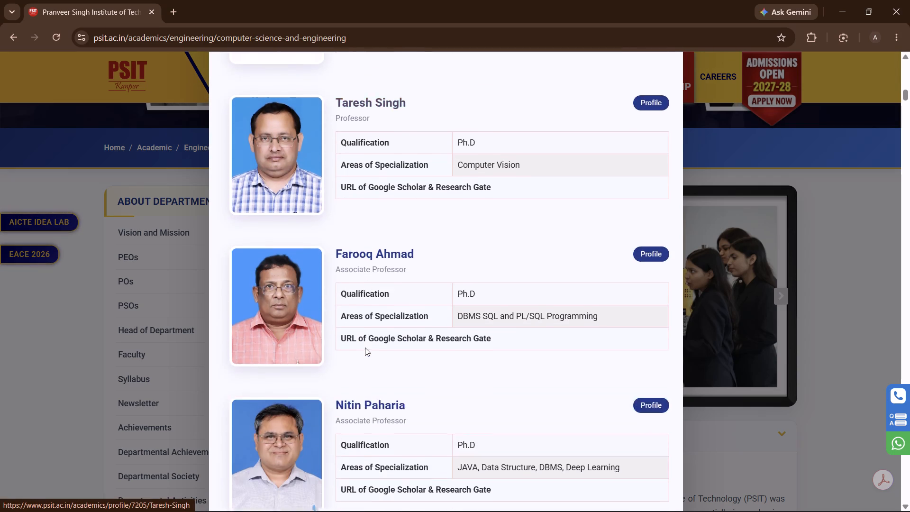
scroll(365, 347, "down", 6)
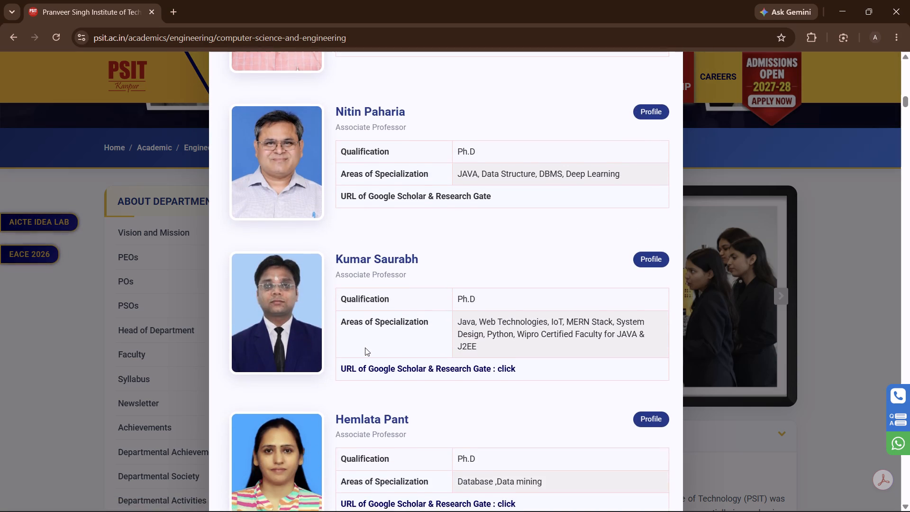
scroll(365, 347, "down", 6)
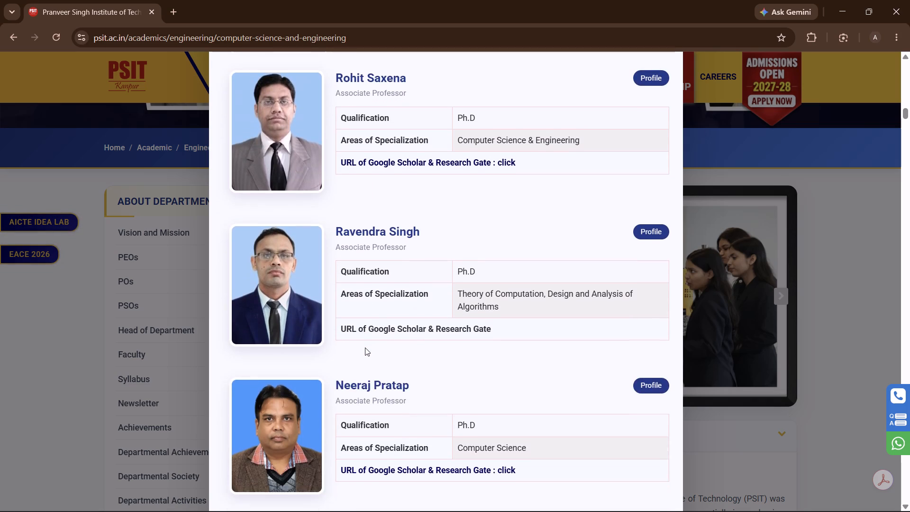
scroll(365, 347, "down", 6)
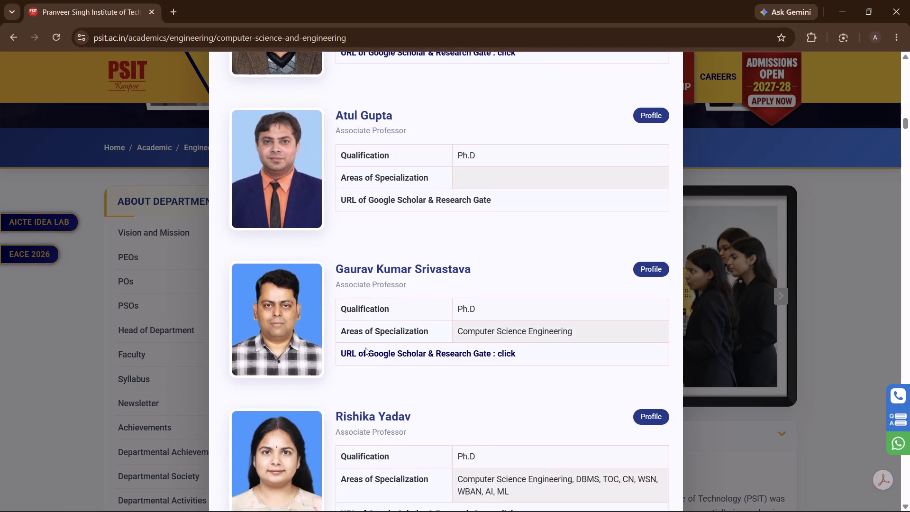
scroll(365, 347, "down", 6)
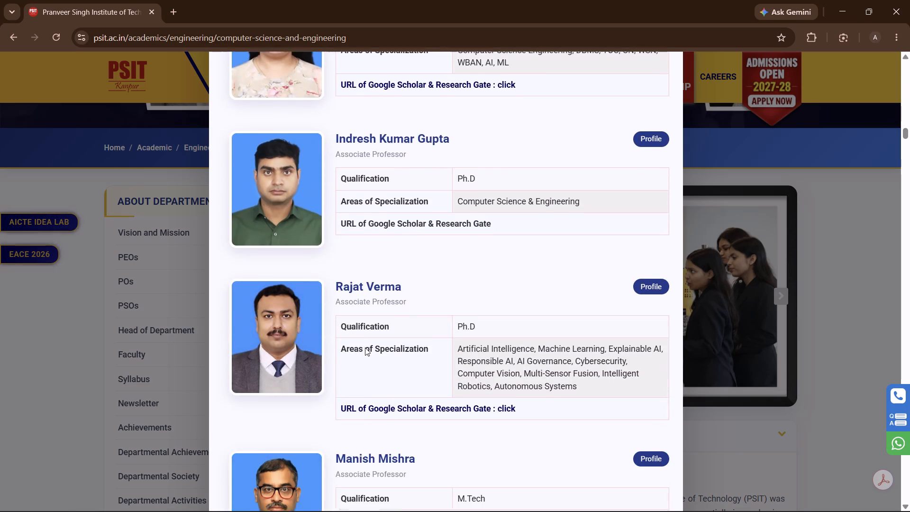
scroll(365, 347, "down", 2)
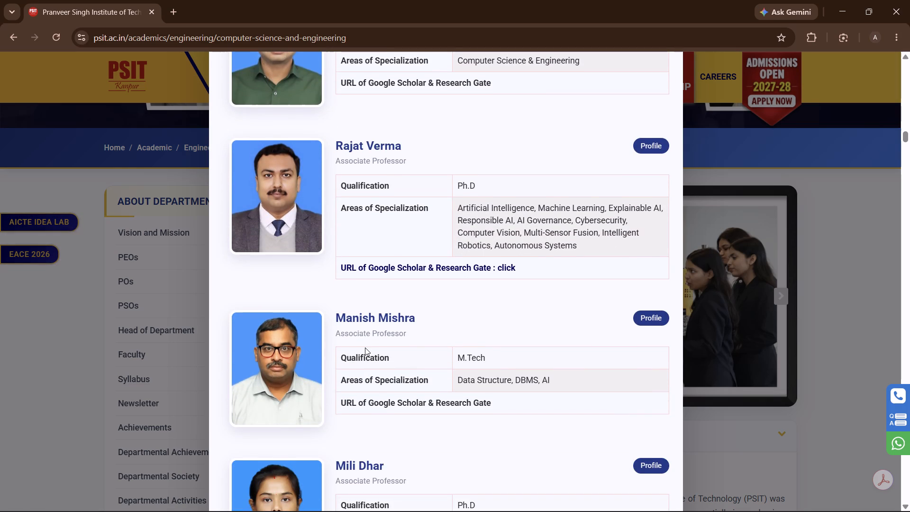
scroll(365, 347, "down", 5)
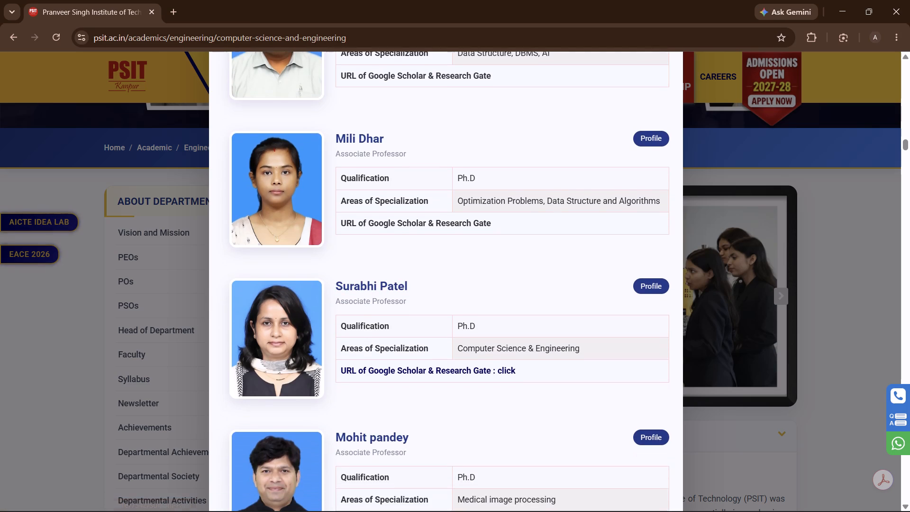
scroll(365, 347, "down", 3)
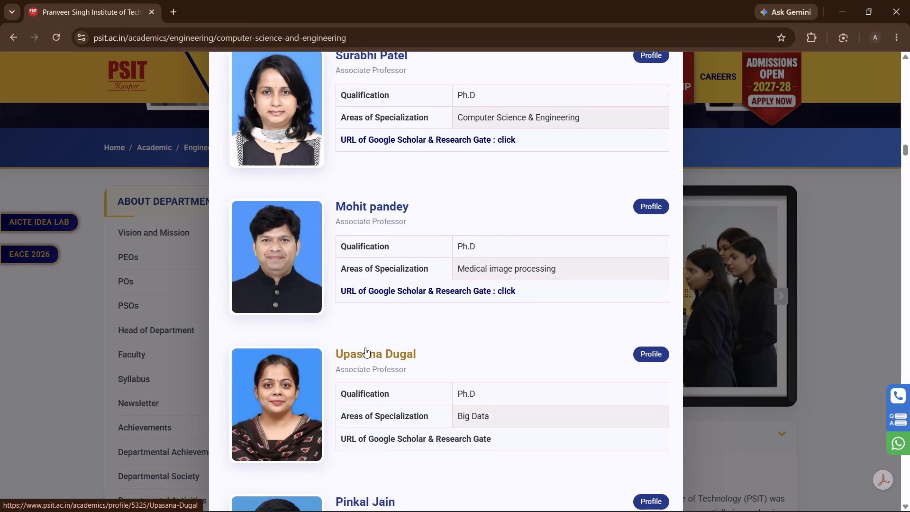
scroll(365, 347, "down", 4)
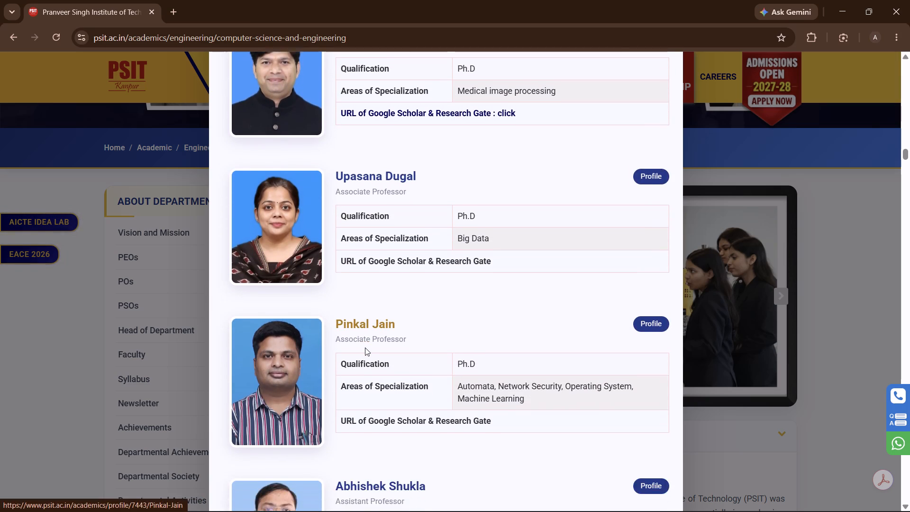
scroll(365, 347, "down", 6)
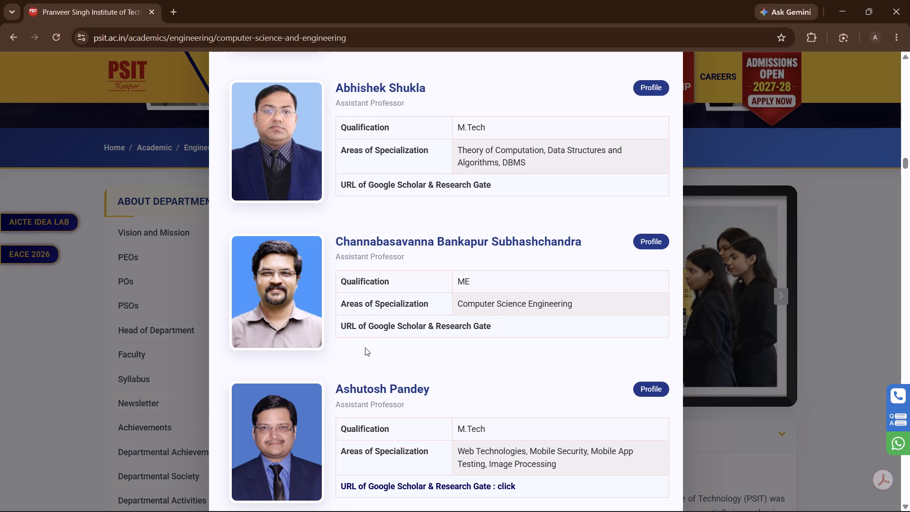
scroll(365, 347, "down", 1)
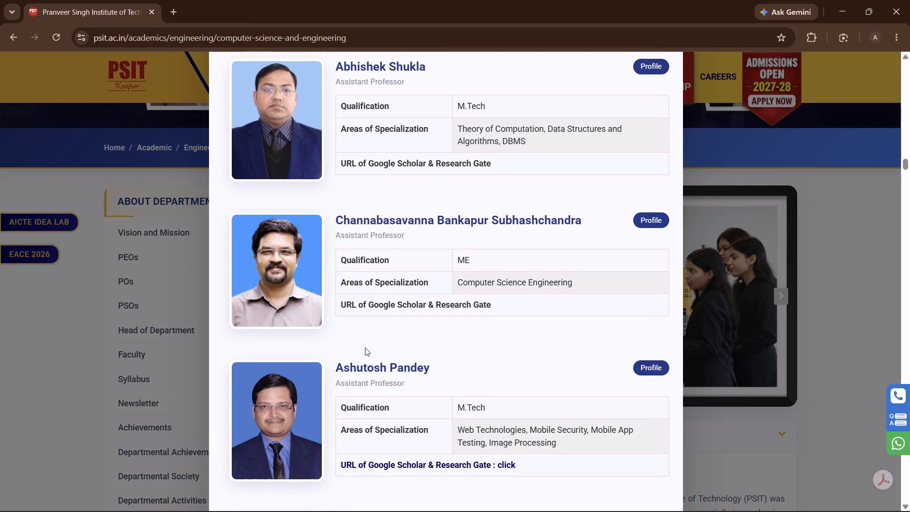
scroll(365, 347, "down", 5)
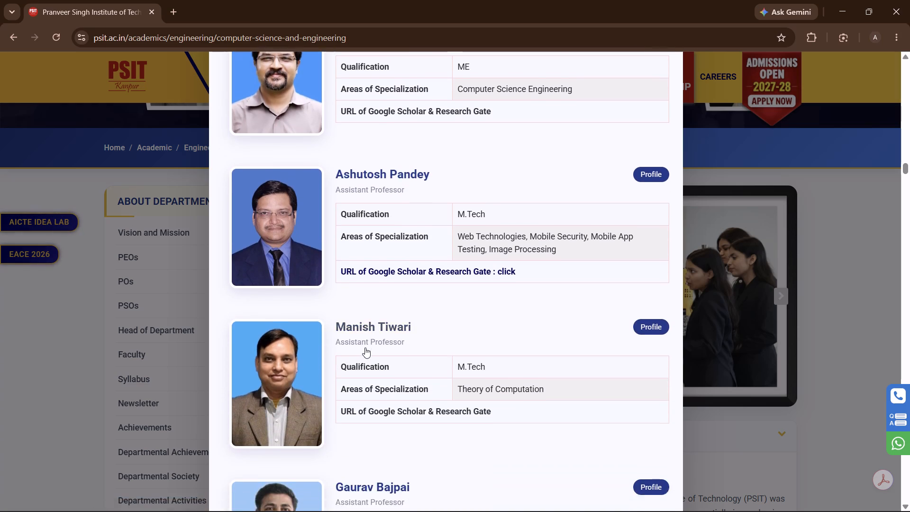
scroll(365, 347, "down", 5)
right_click(365, 347)
left_click(311, 355)
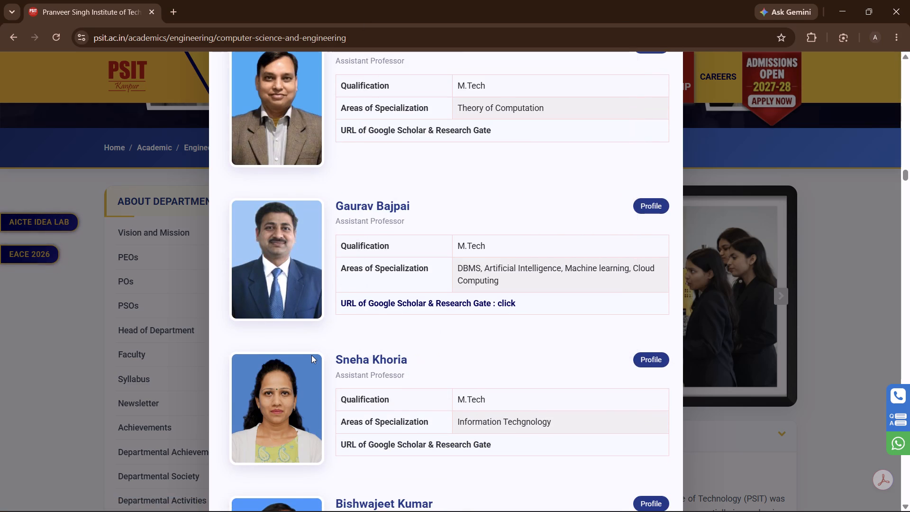
scroll(311, 355, "down", 8)
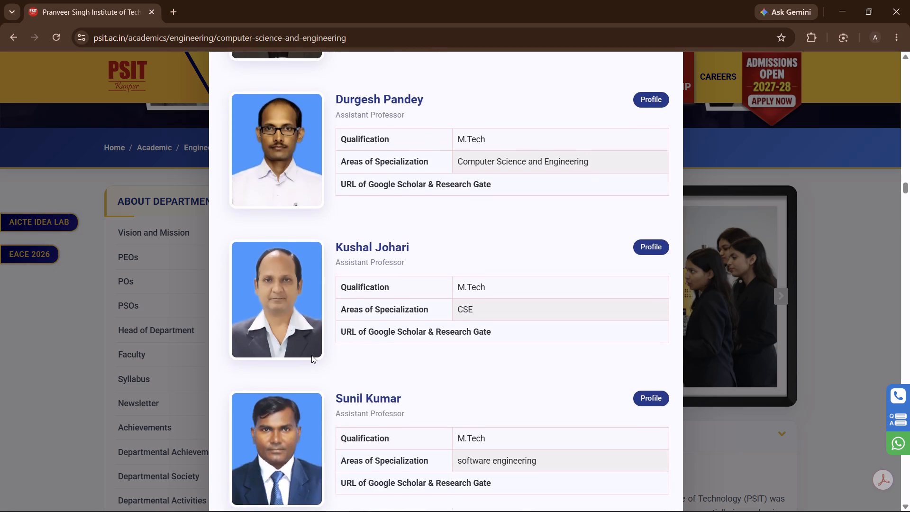
scroll(311, 355, "down", 8)
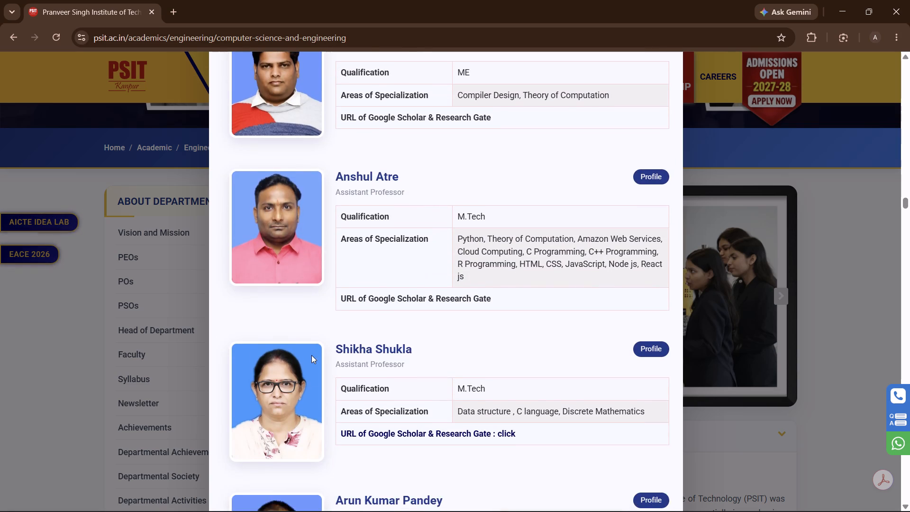
scroll(311, 355, "down", 6)
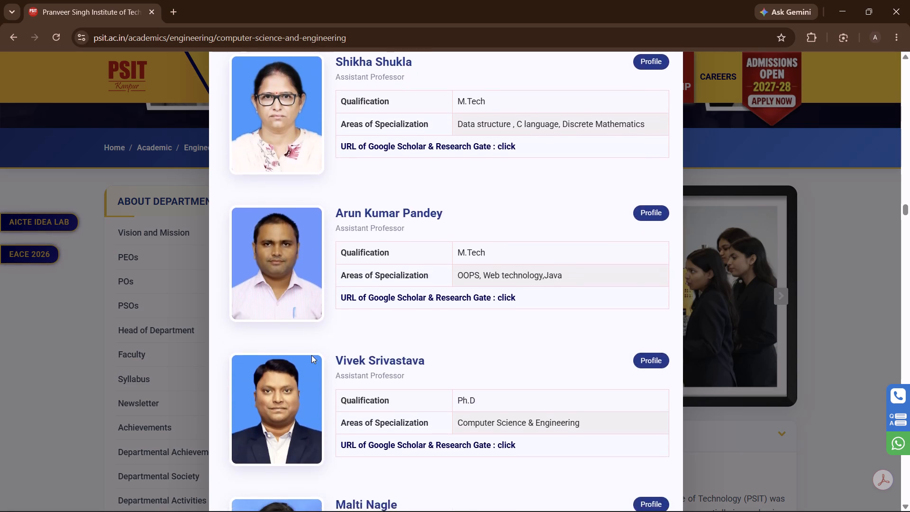
scroll(311, 355, "down", 5)
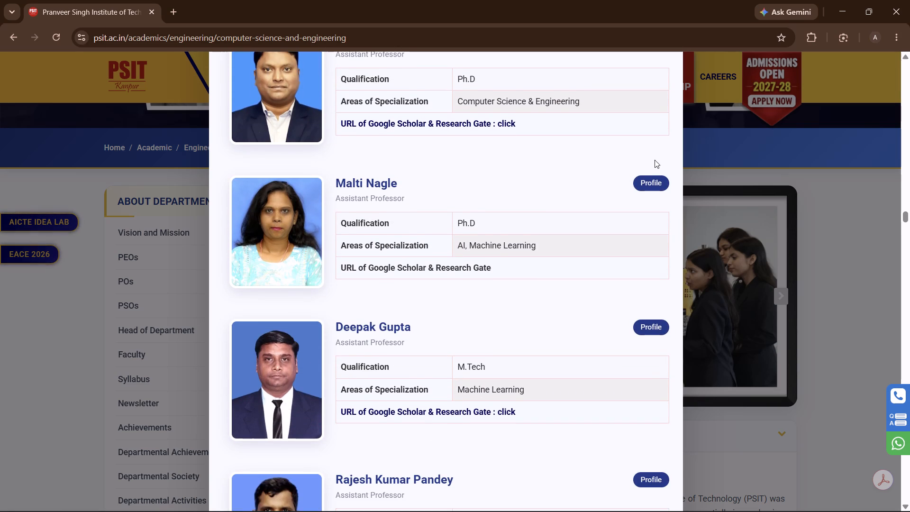
left_click(869, 260)
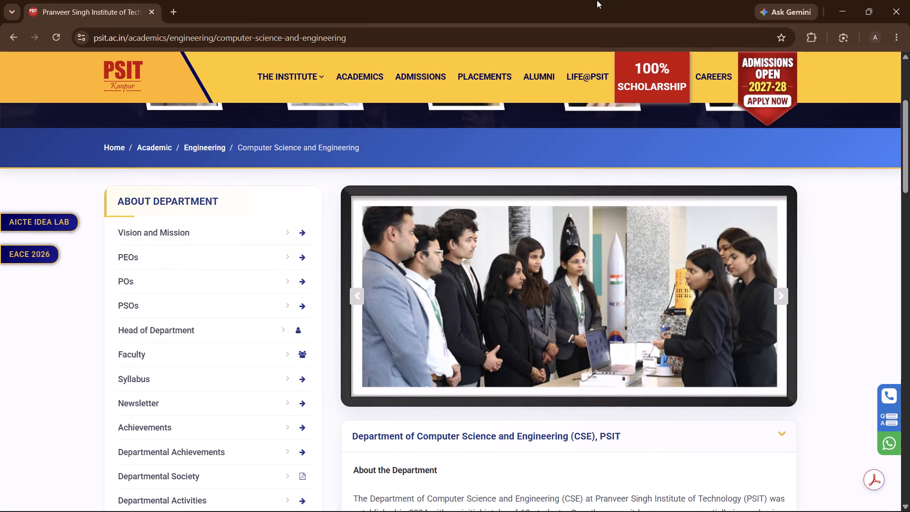
Switch to the synopsis in Word and place the cursor at the end of the "(Designation)" placeholder under the supervisor's name.
left_click(836, 3)
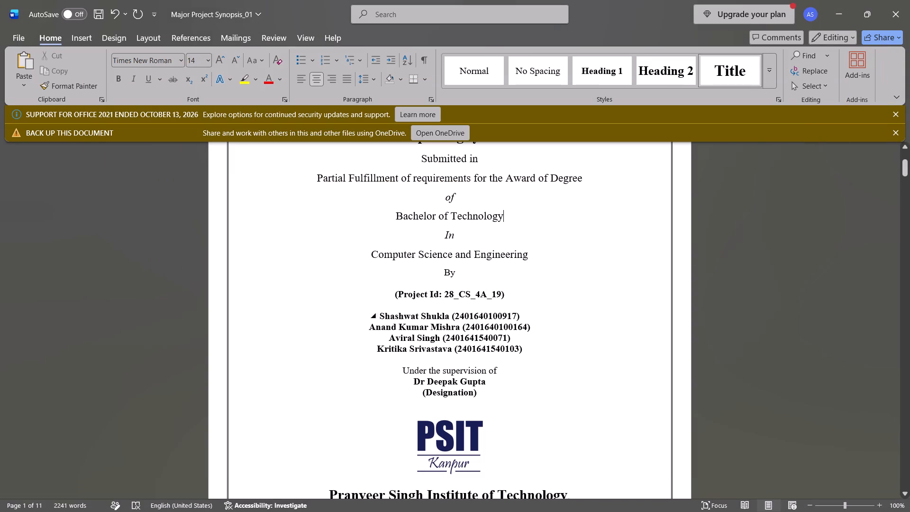
left_click(476, 392)
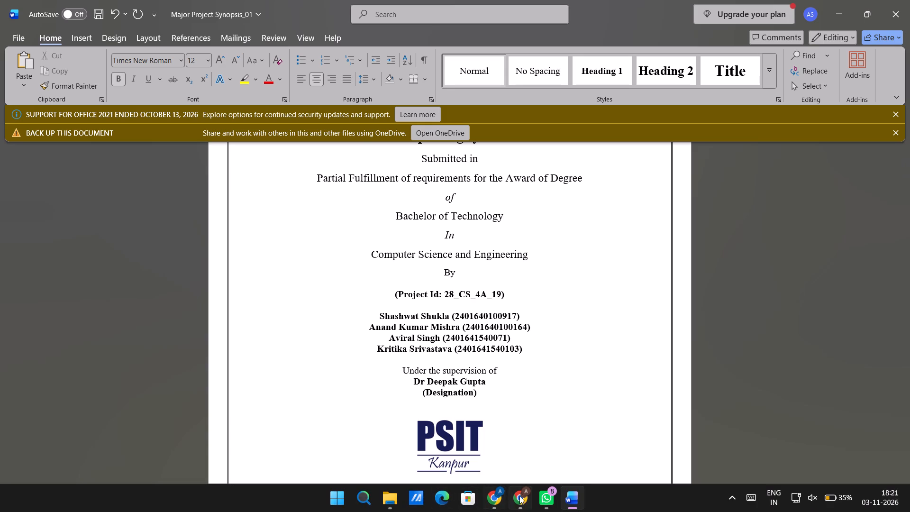
Return to Chrome, reopen the department's faculty list, check the supervisor's entry for the designation, and close the list.
left_click(518, 499)
key("BackSpace")
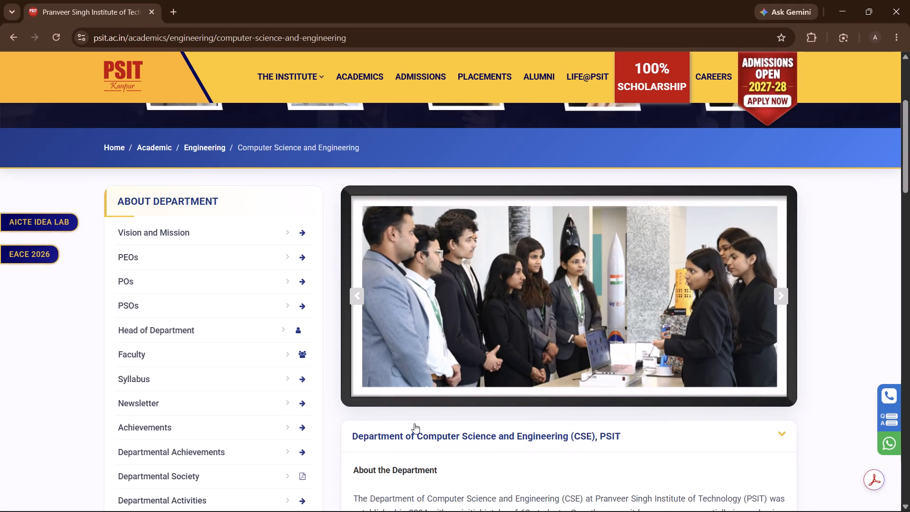
scroll(414, 423, "down", 1)
left_click(144, 275)
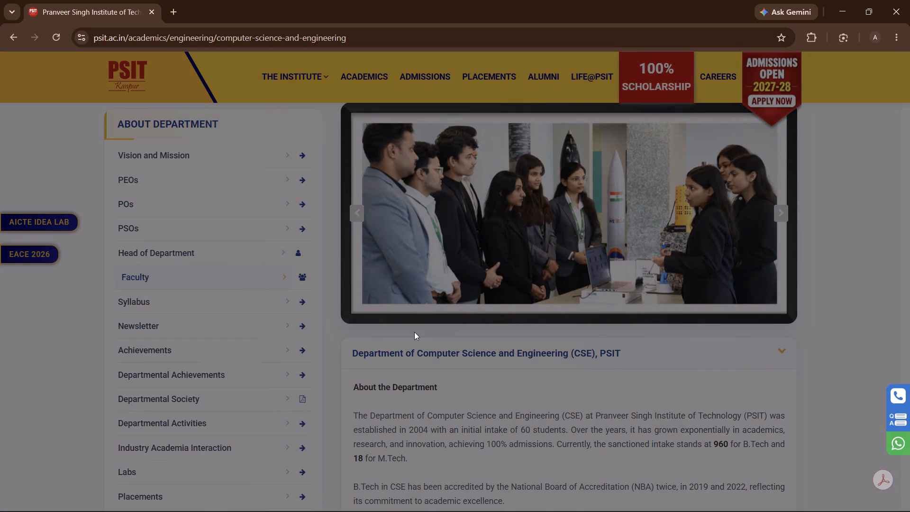
scroll(488, 357, "down", 20)
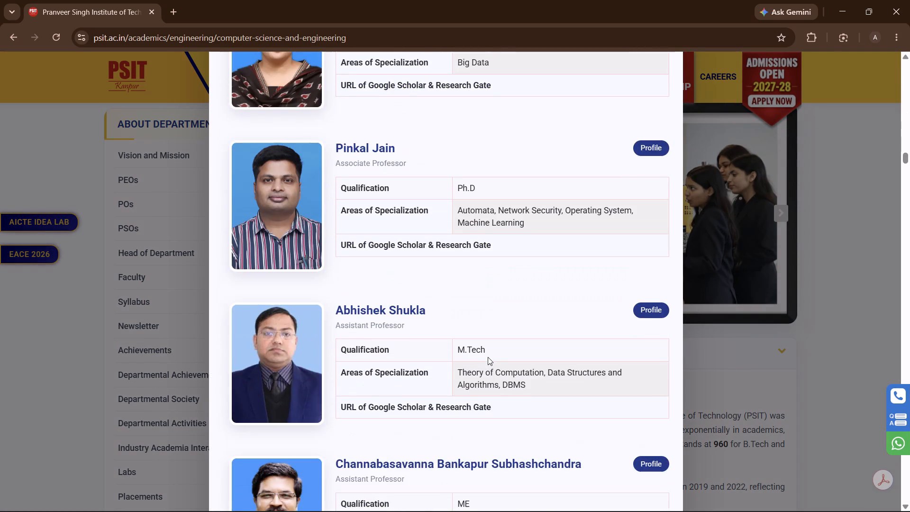
scroll(488, 357, "down", 6)
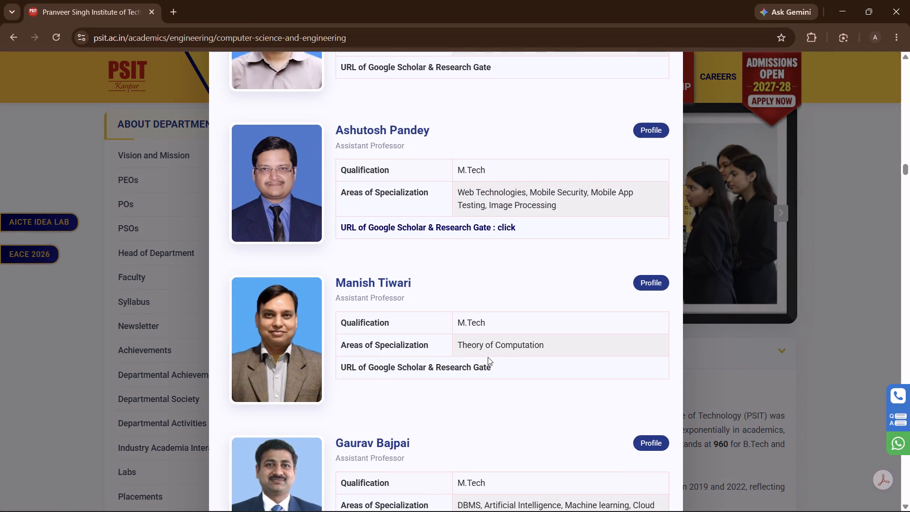
scroll(488, 357, "down", 12)
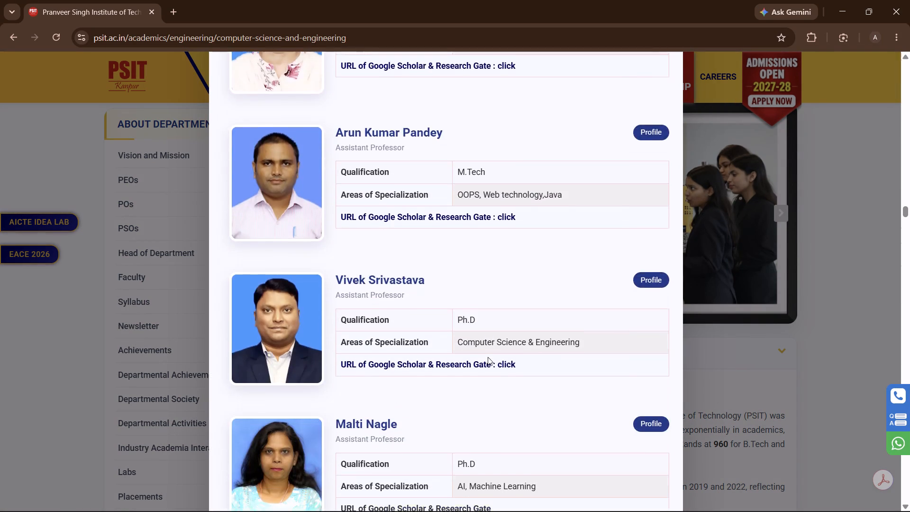
scroll(488, 357, "down", 3)
scroll(488, 357, "up", 1)
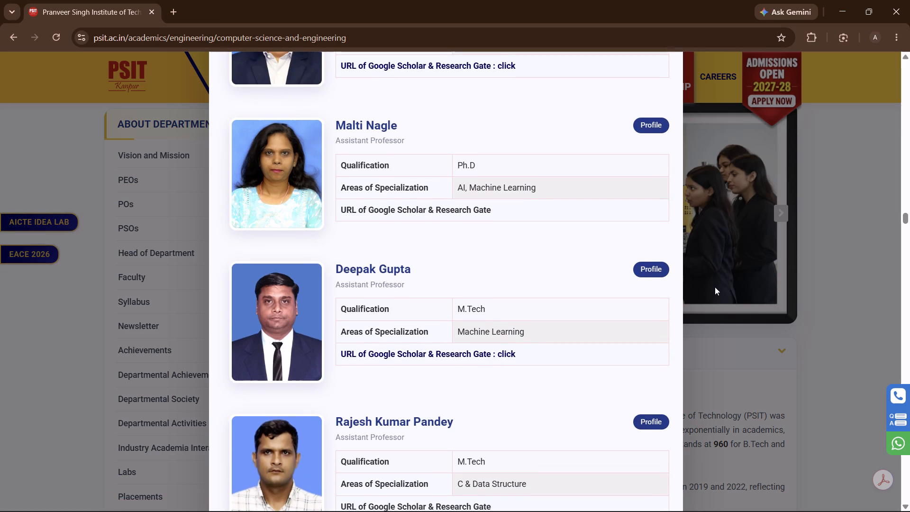
left_click(832, 302)
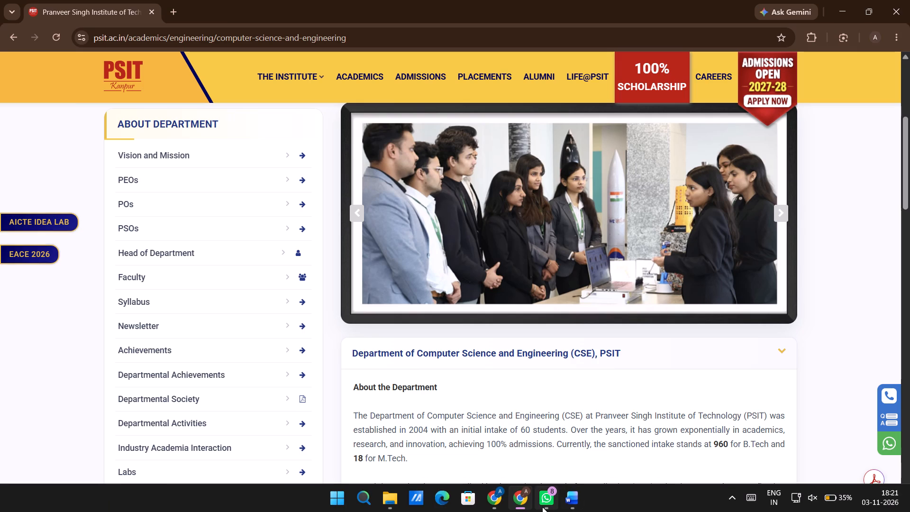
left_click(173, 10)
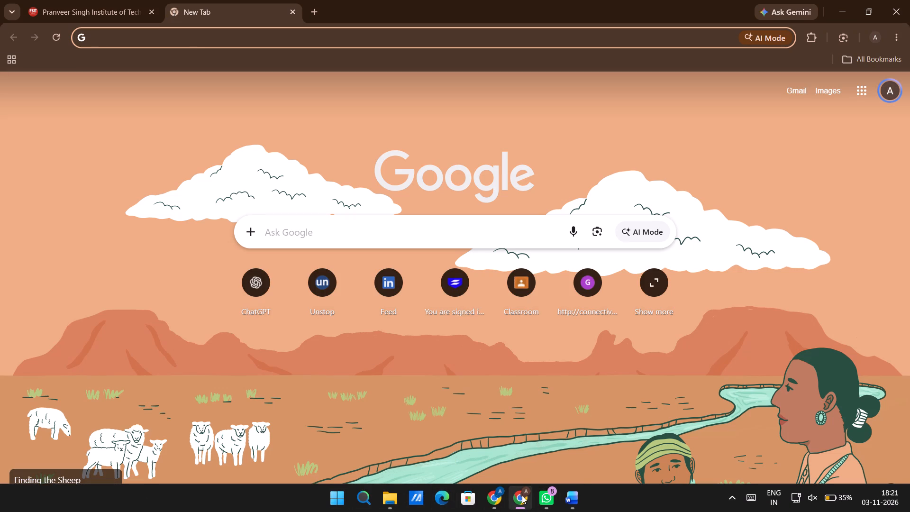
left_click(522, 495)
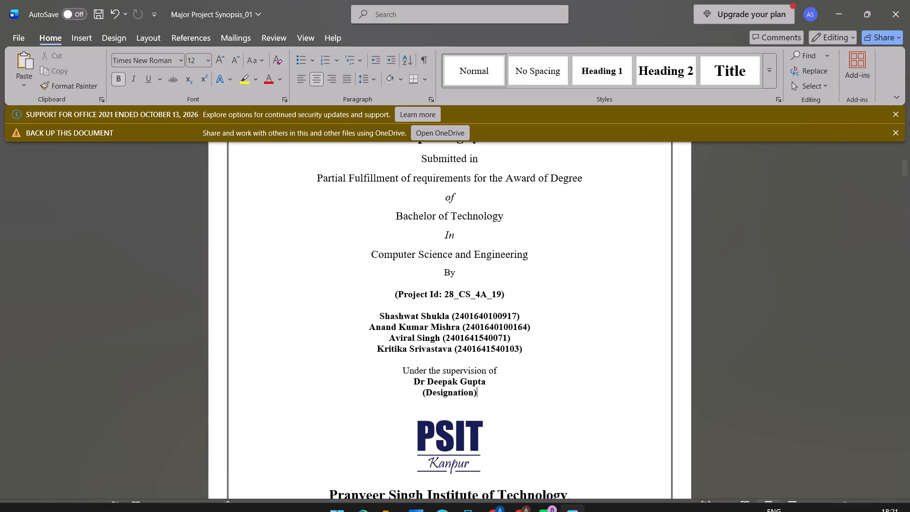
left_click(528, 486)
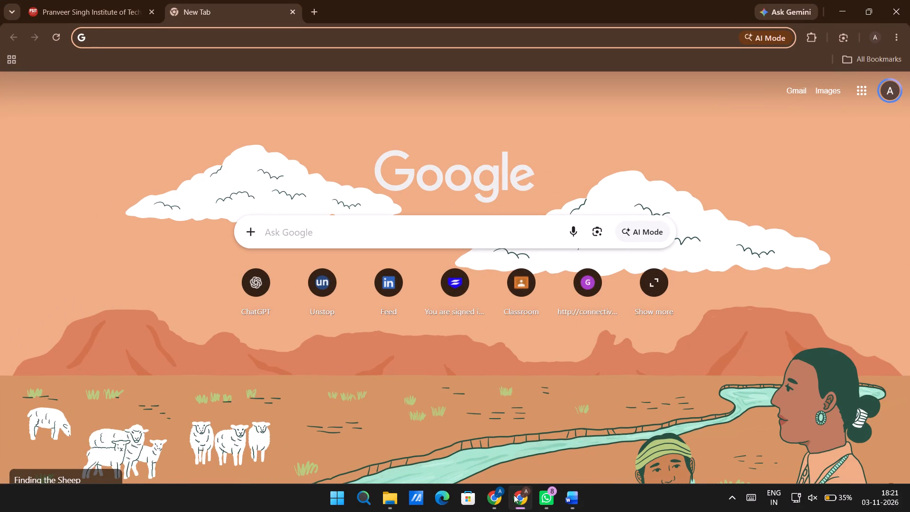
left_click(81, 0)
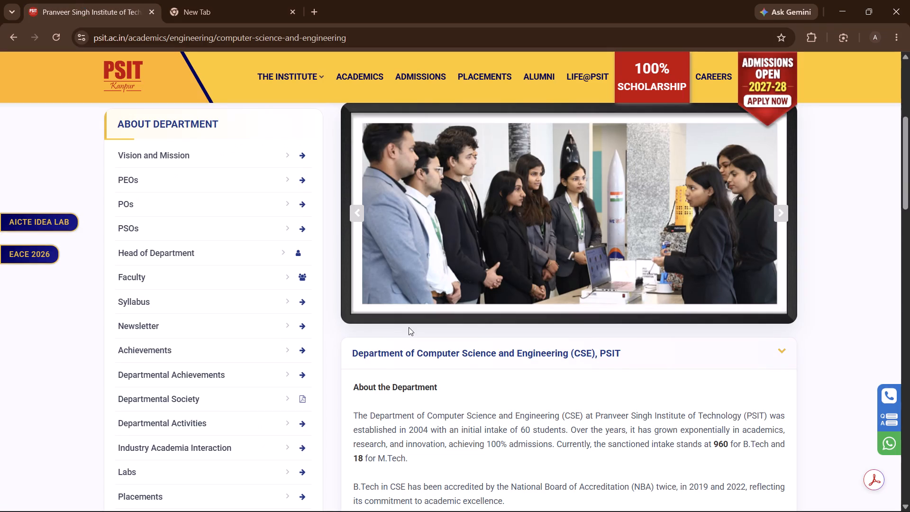
Reopen the Computer Science and Engineering department's faculty list to check the supervisor's entry again.
scroll(409, 327, "up", 3)
scroll(409, 327, "down", 3)
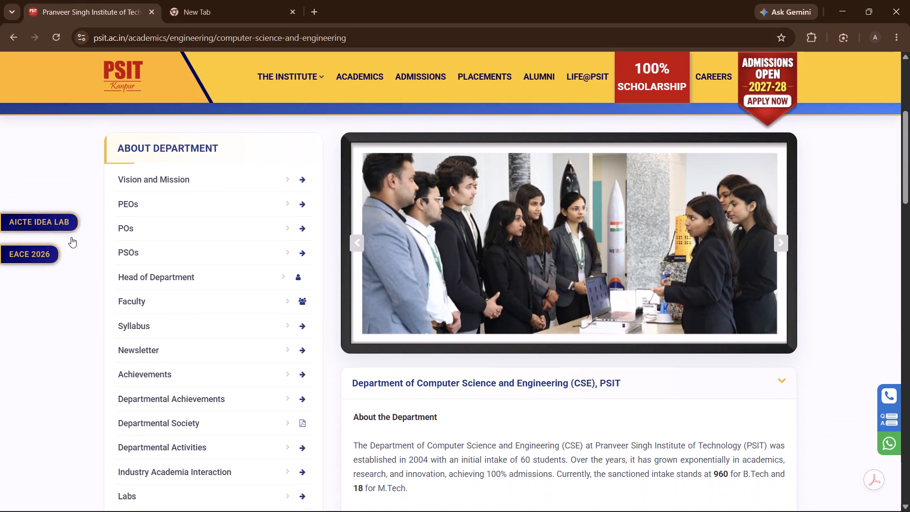
left_click(156, 301)
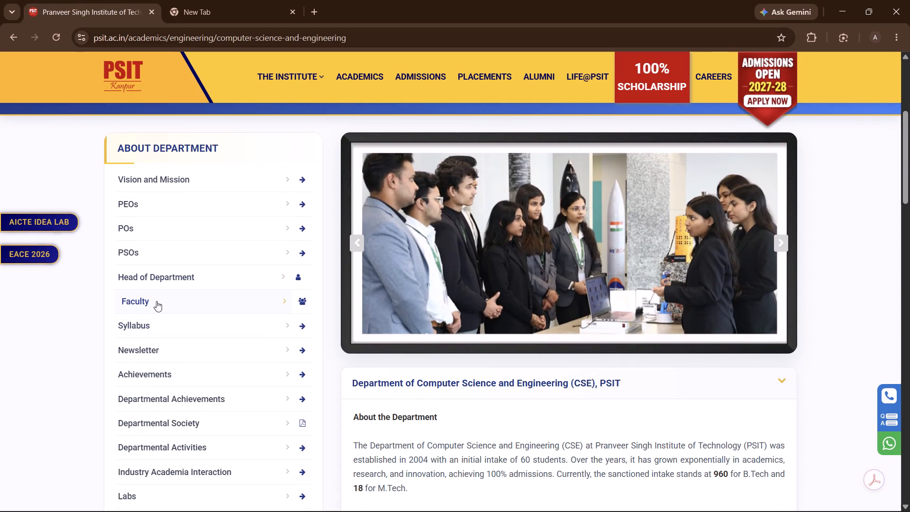
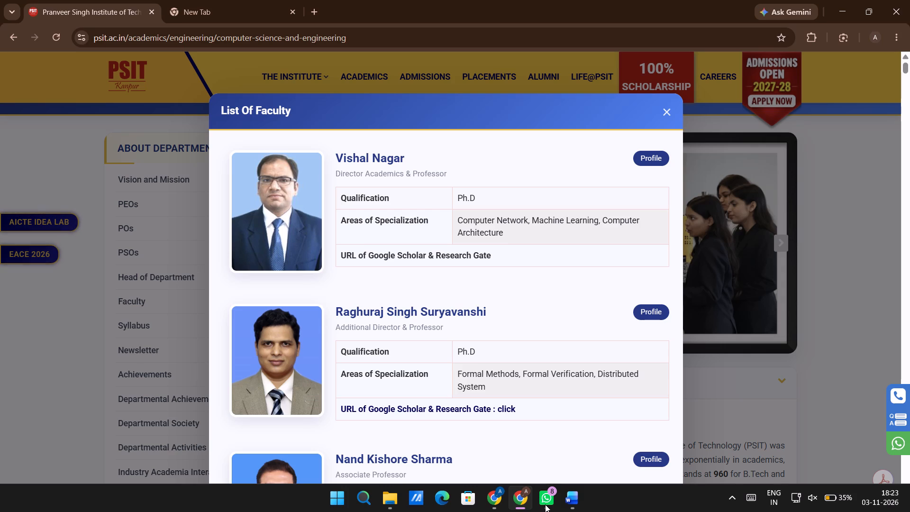
Close the department's faculty list.
left_click(890, 326)
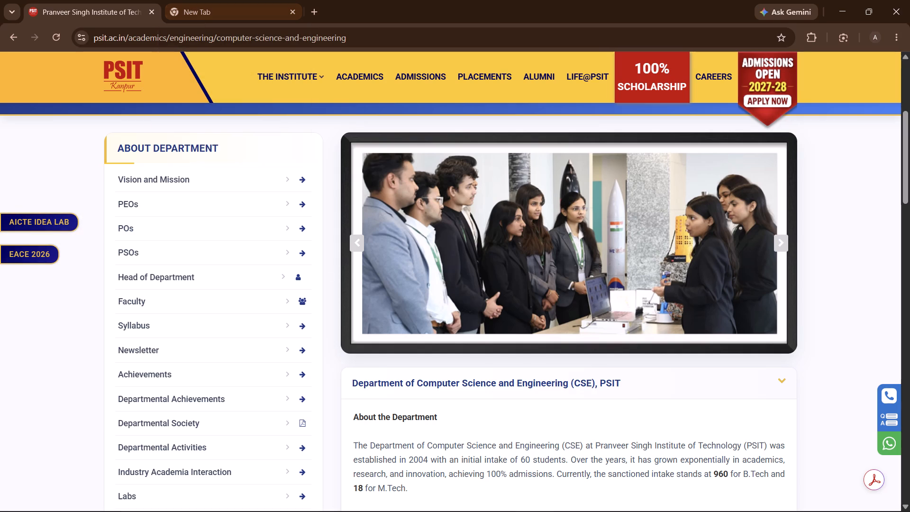
Switch to the synopsis in Word and change the title before the supervisor's name on the cover page to "Mr.".
left_click(577, 503)
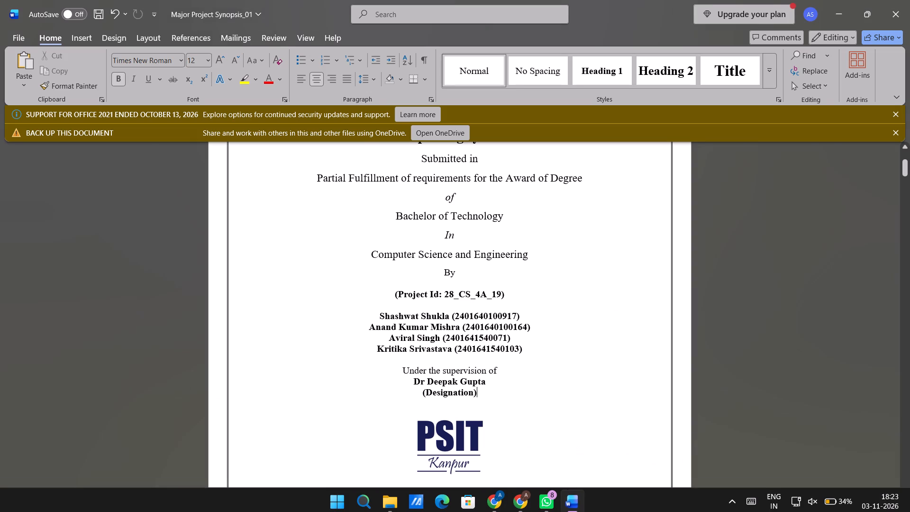
left_click(424, 383)
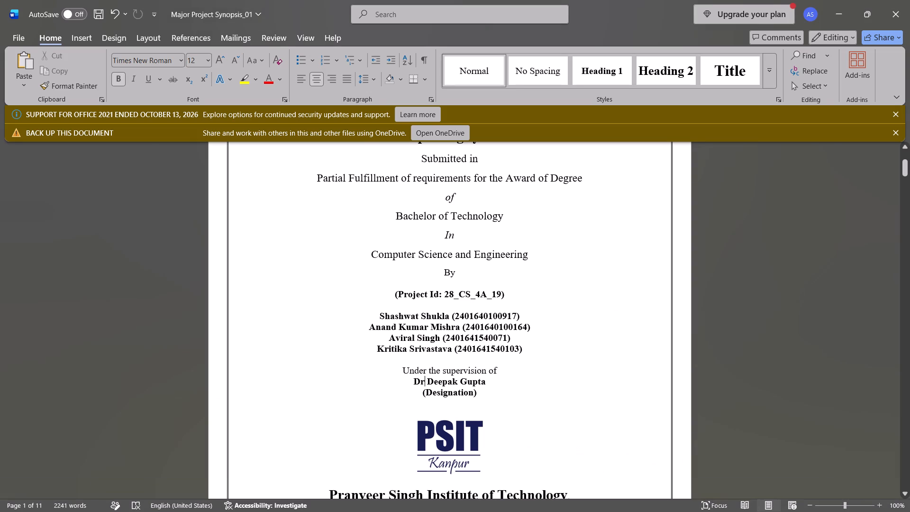
key("BackSpace")
key("BackSpace")
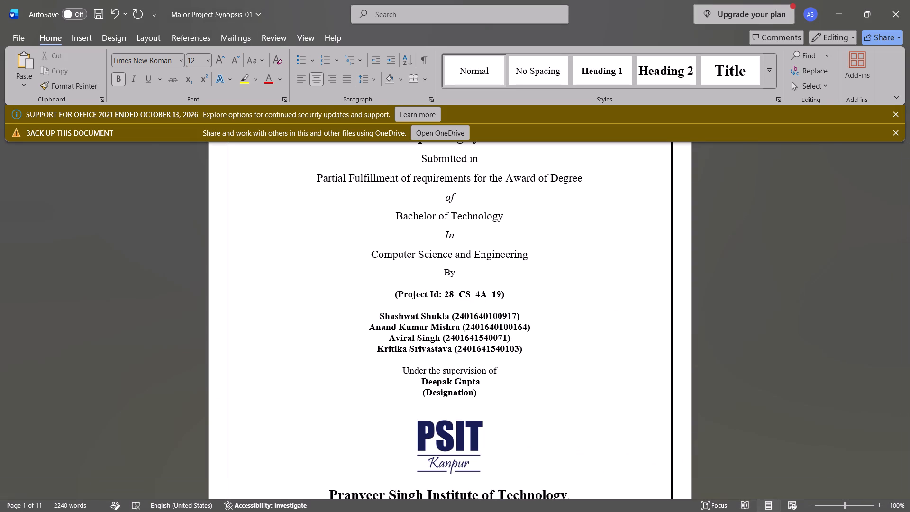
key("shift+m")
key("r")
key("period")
Replace the "(Designation)" placeholder under the supervisor's name with "Assistant Professor".
left_click(482, 393)
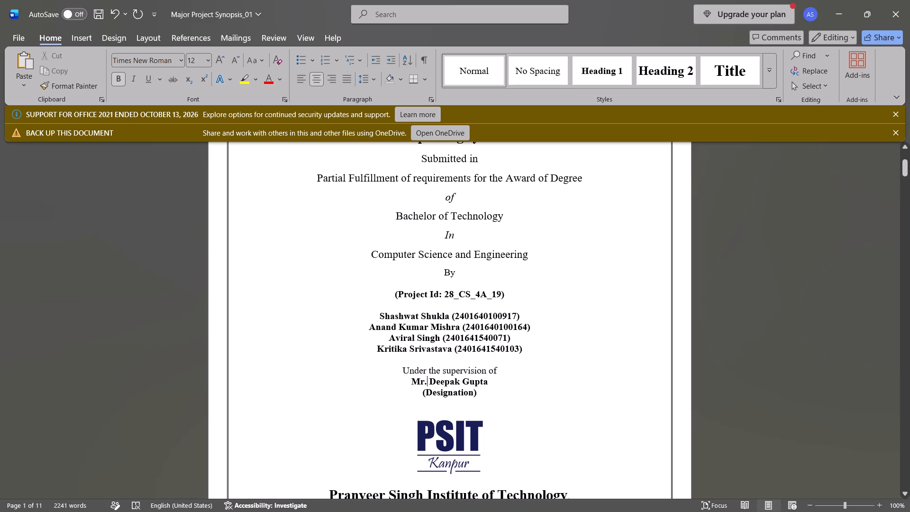
key("BackSpace")
key("BackSpace")
key("BackSpace")
key("BackSpace")
key("BackSpace")
key("BackSpace")
key("BackSpace")
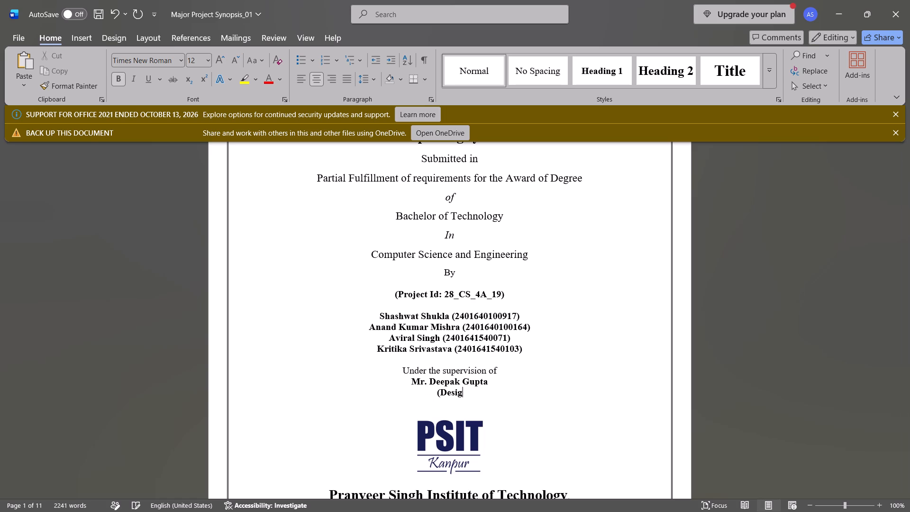
key("BackSpace")
key("BackSpace")
key("BackSpace")
key("BackSpace")
key("BackSpace")
key("BackSpace")
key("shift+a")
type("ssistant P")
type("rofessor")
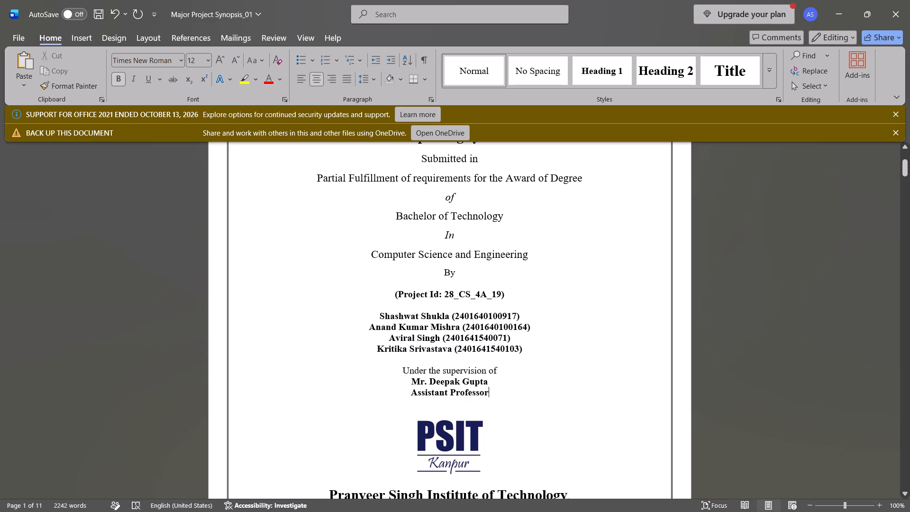
Insert a blank line between the supervisor's designation and the PSIT logo on the cover page.
scroll(517, 437, "down", 1)
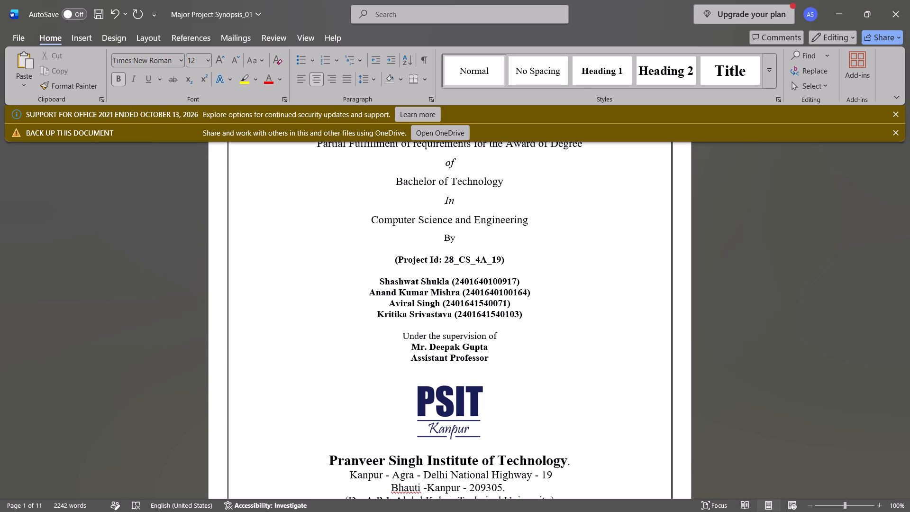
key("Return")
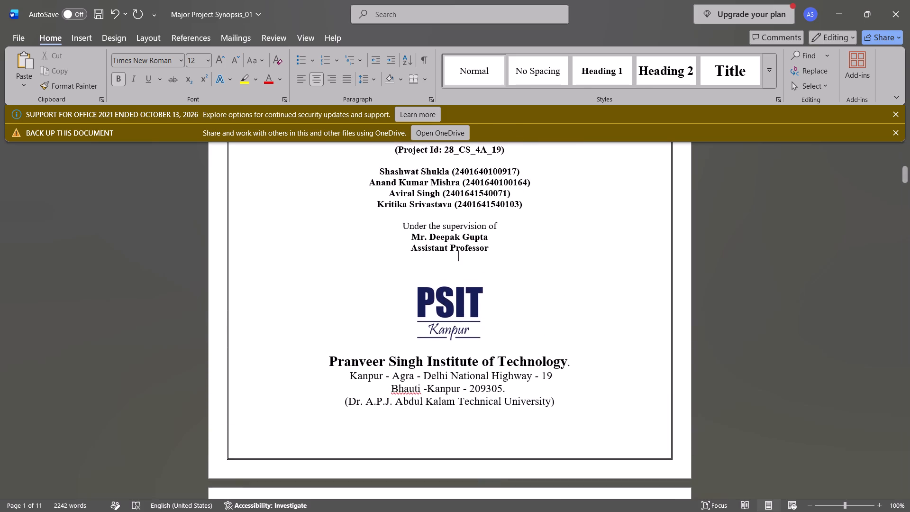
Remove the extra empty space above the "Introduction" heading, keeping the heading at the start of the second page.
scroll(561, 426, "down", 1)
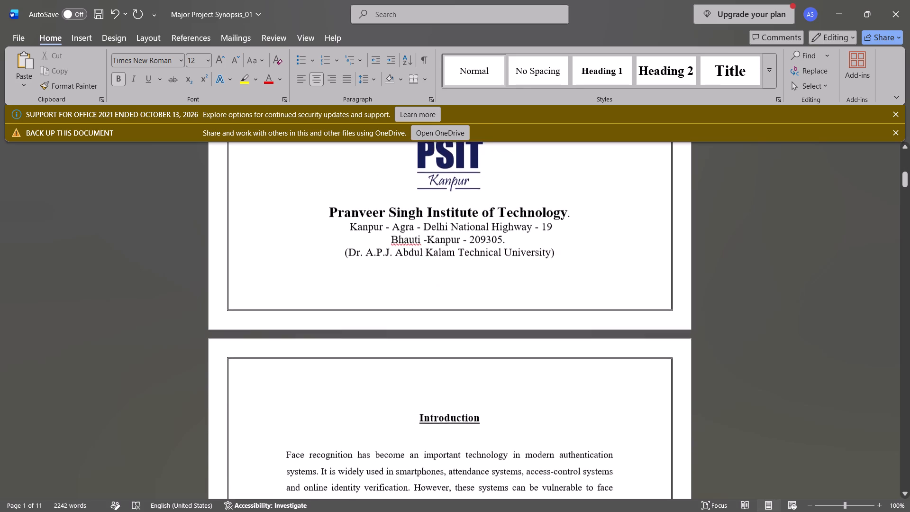
left_click(474, 453)
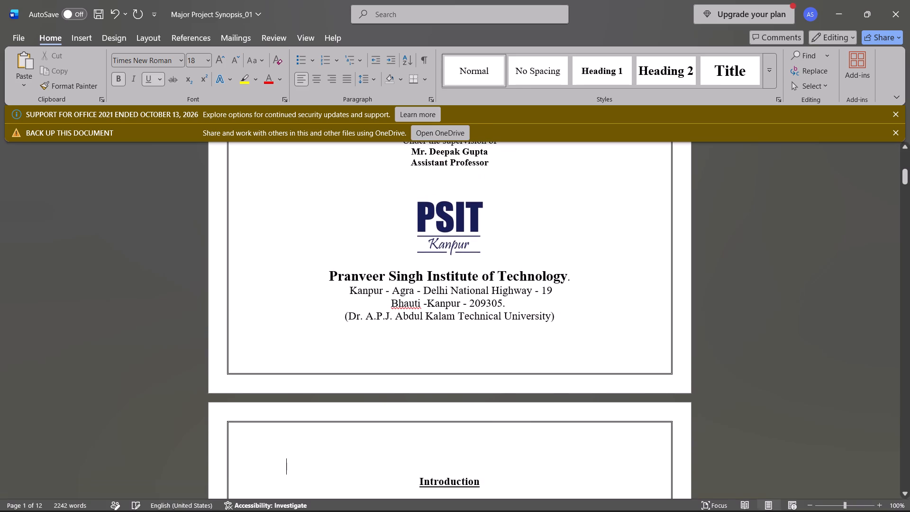
key("BackSpace")
key("BackSpace")
scroll(474, 453, "down", 1)
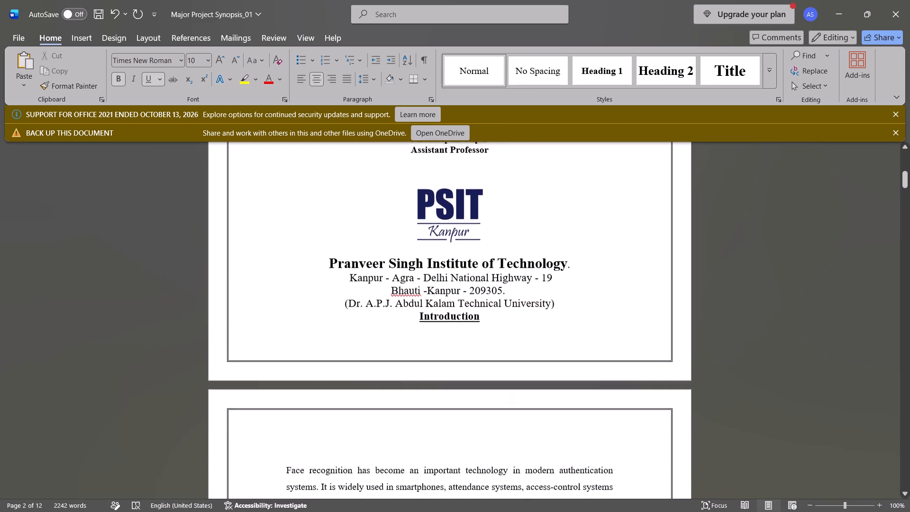
scroll(474, 453, "down", 1)
key("Return")
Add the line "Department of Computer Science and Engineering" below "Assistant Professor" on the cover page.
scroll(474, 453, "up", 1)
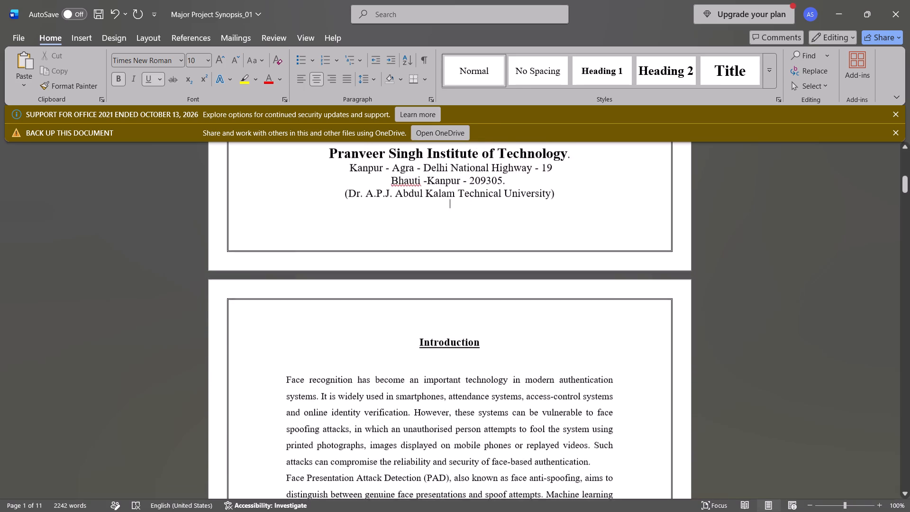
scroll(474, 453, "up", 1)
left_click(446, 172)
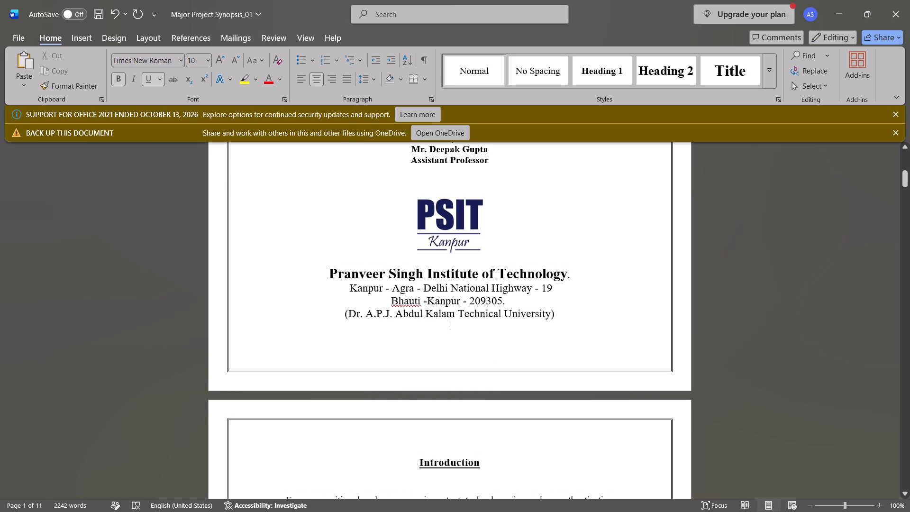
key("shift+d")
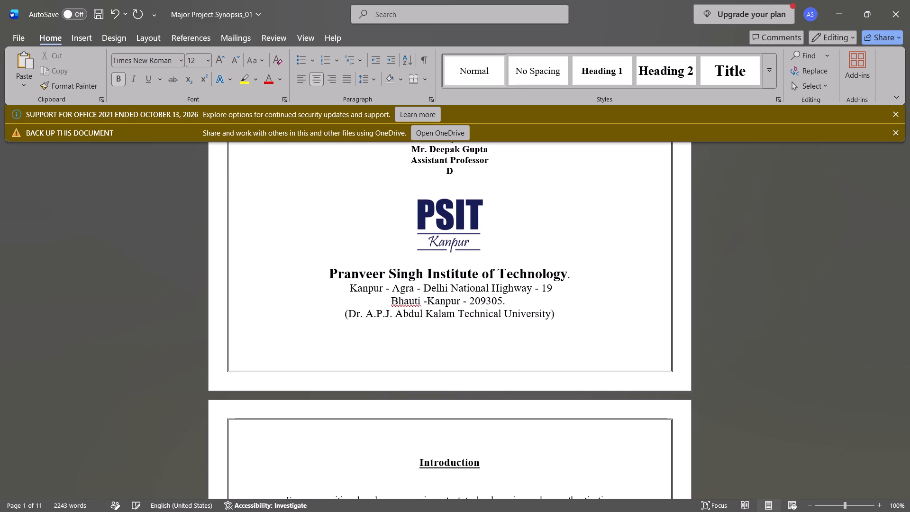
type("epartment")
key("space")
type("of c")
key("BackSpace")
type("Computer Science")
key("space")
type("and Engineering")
Delete the whole department line below "Assistant Professor" on the cover page, including the blank line it occupied.
scroll(446, 172, "up", 2)
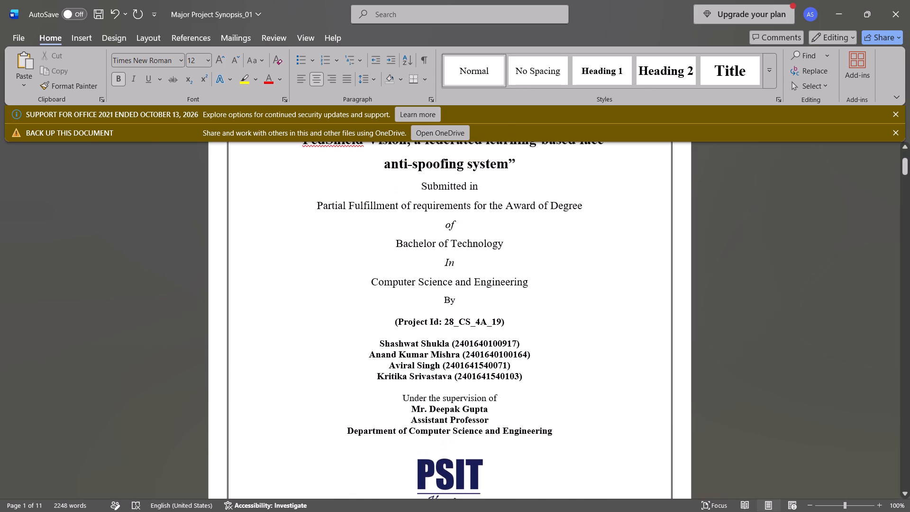
key("BackSpace")
key("BackSpace")
key("BackSpace")
key("BackSpace")
key("BackSpace")
key("BackSpace")
key("BackSpace")
key("BackSpace")
key("BackSpace")
key("BackSpace")
key("BackSpace")
key("BackSpace")
key("BackSpace")
key("BackSpace")
key("BackSpace")
key("BackSpace")
key("BackSpace")
key("BackSpace")
key("BackSpace")
key("BackSpace")
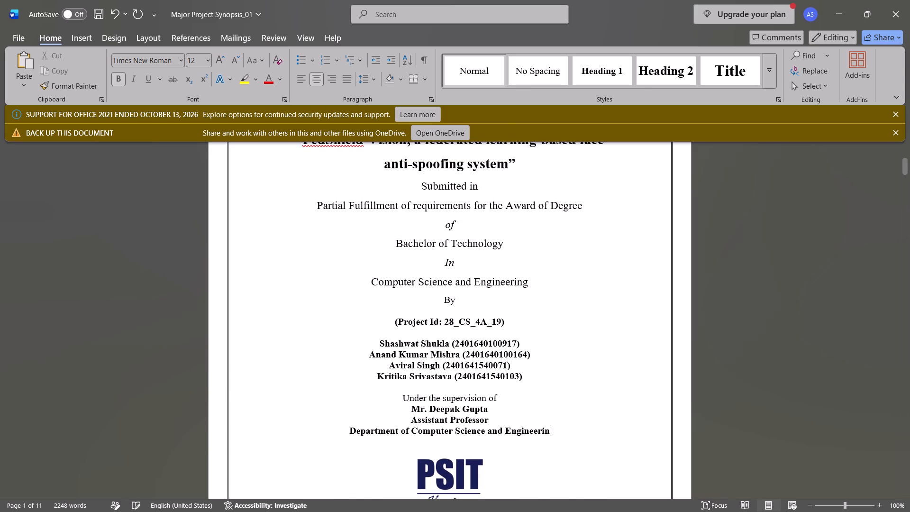
key("BackSpace")
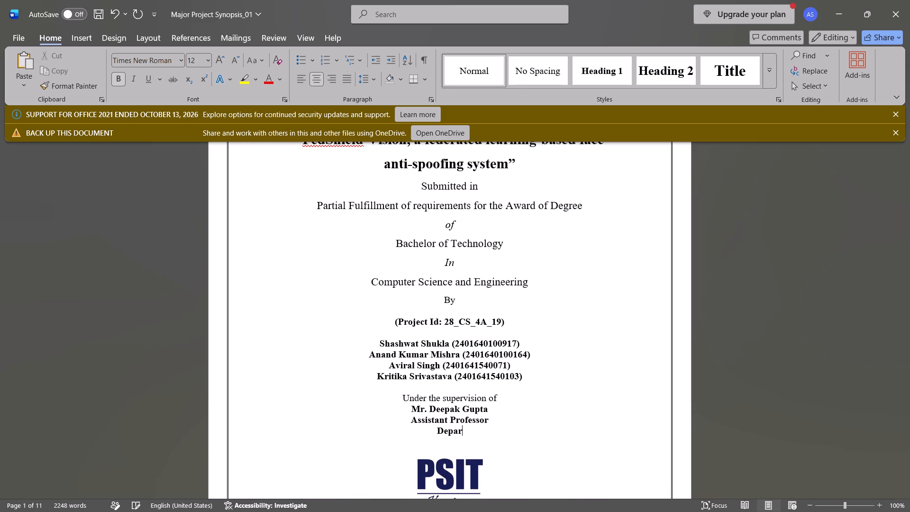
key("BackSpace")
key("BackSpace")
key("BackSpace")
key("BackSpace")
key("BackSpace")
key("BackSpace")
key("BackSpace")
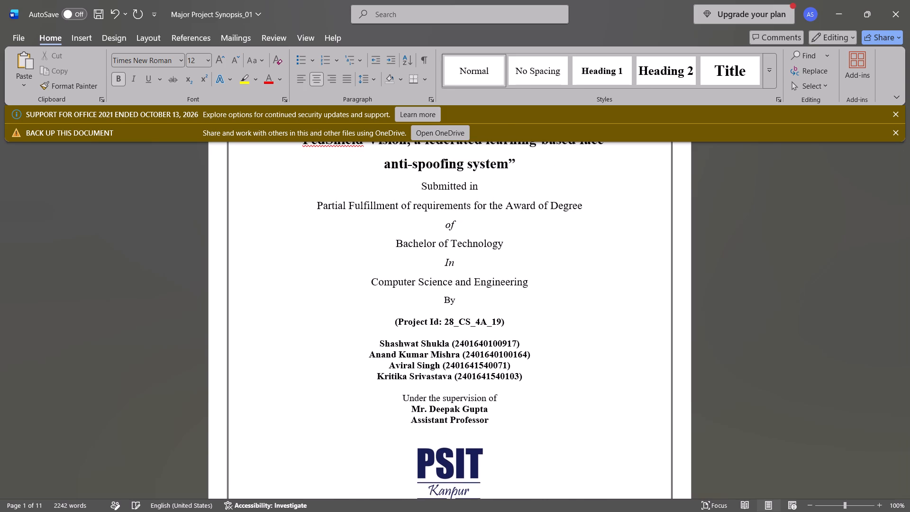
Save a copy of the synopsis to the Desktop as a Word document named "Major Project Synopsis_CS".
scroll(553, 397, "down", 5)
scroll(553, 397, "up", 4)
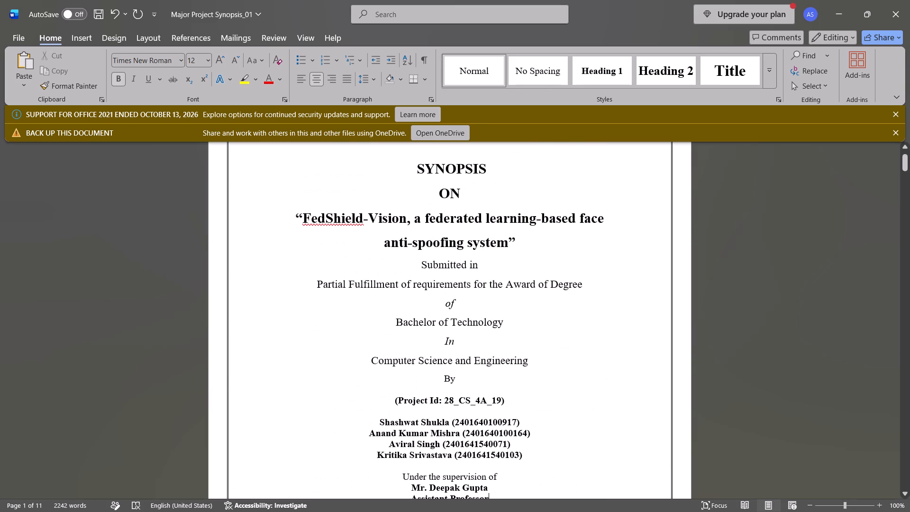
scroll(553, 397, "up", 1)
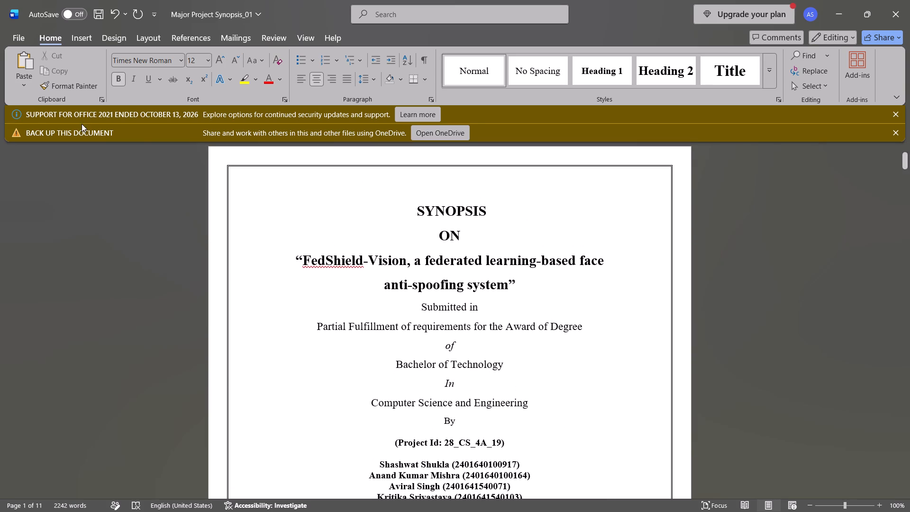
left_click(13, 31)
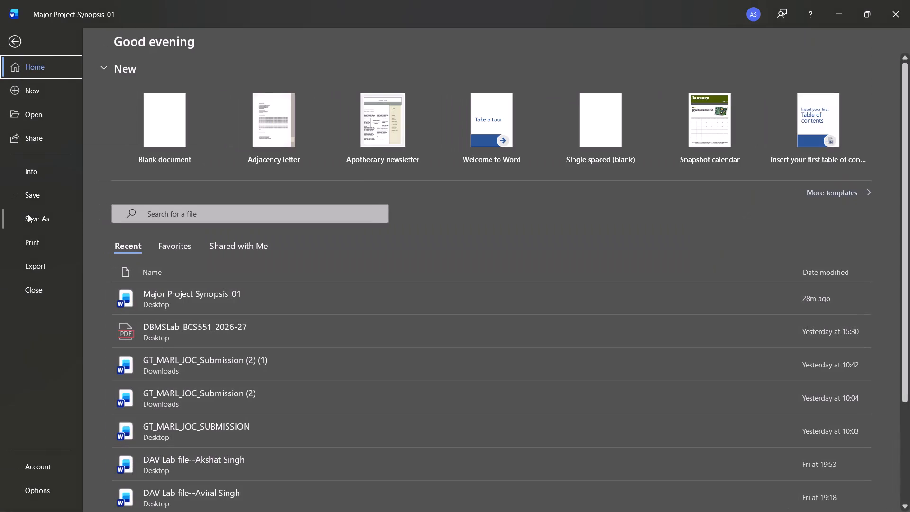
left_click(28, 215)
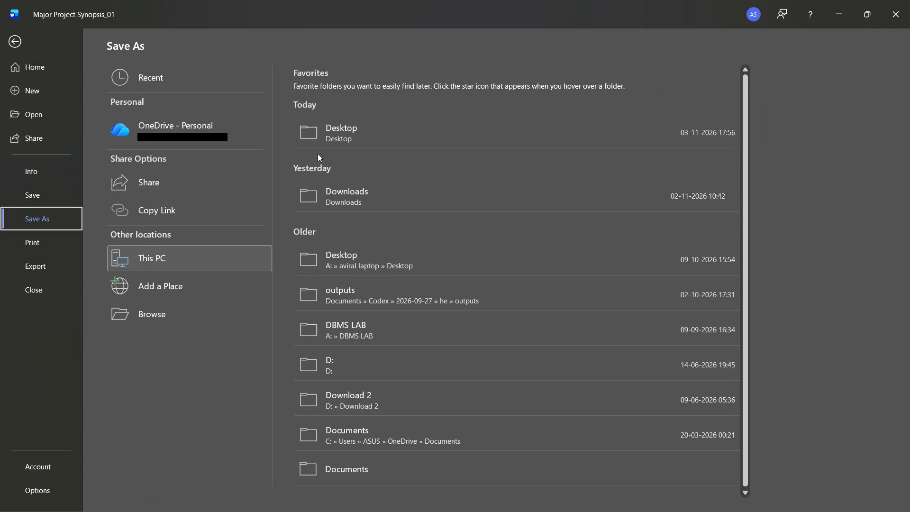
left_click(334, 126)
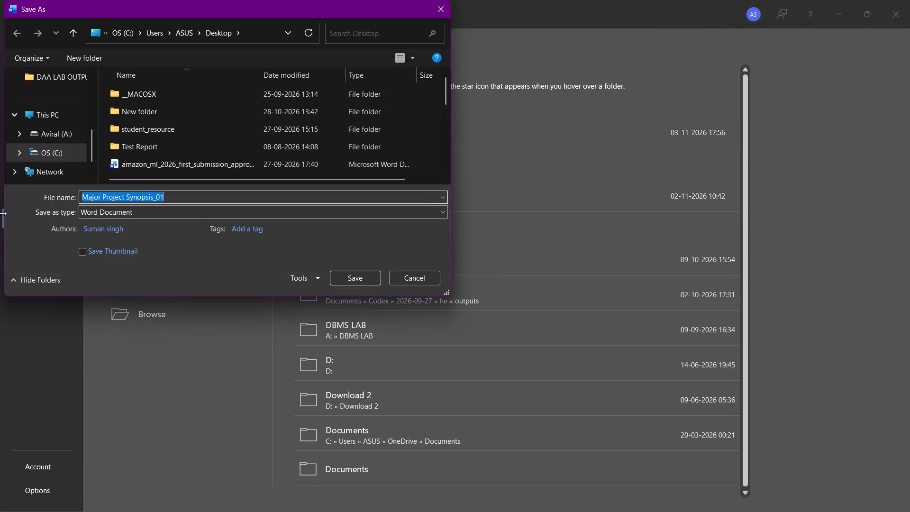
scroll(48, 107, "up", 4)
left_click(40, 158)
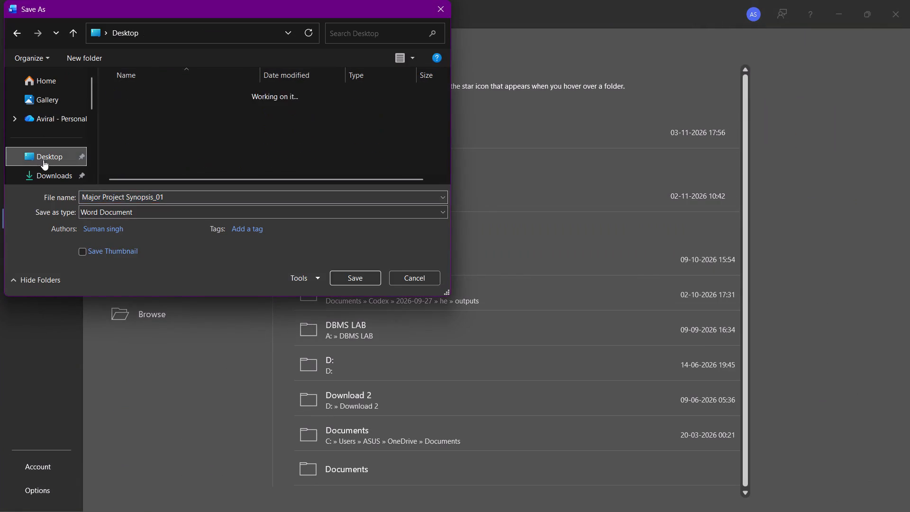
left_click(177, 196)
left_click(177, 196)
key("BackSpace")
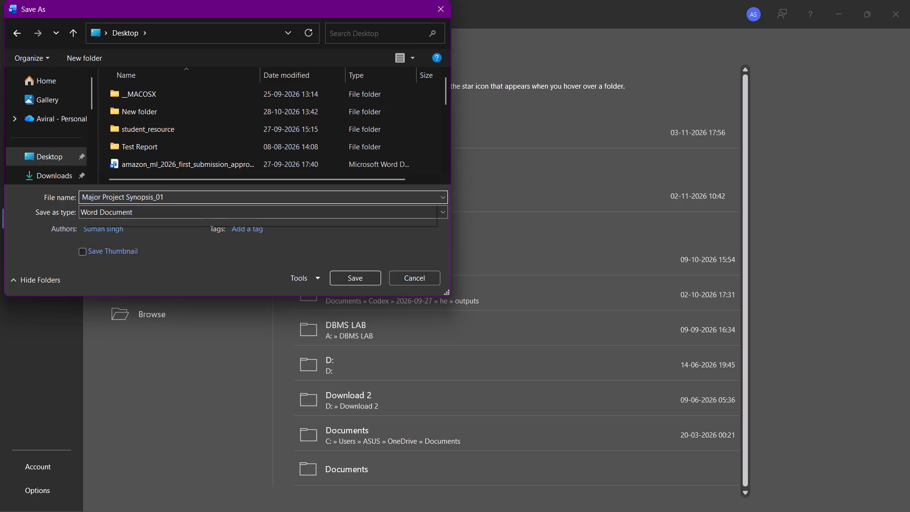
key("BackSpace")
type("CS")
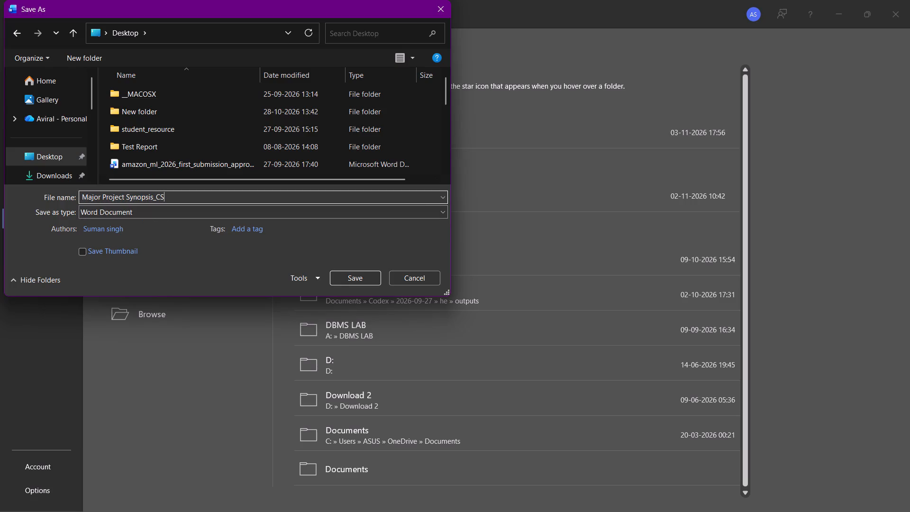
left_click(351, 274)
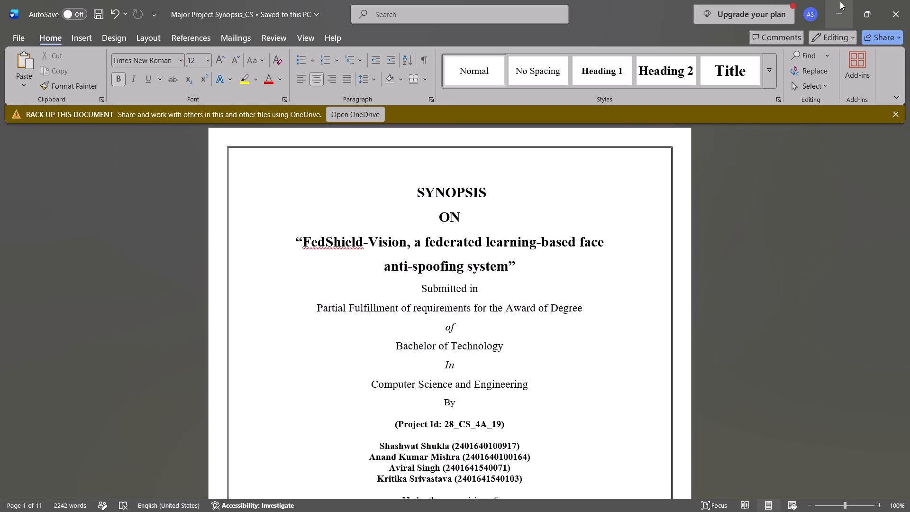
Save the synopsis to the Desktop as a PDF named "Major Project Synopsis_CS", with the file opening after publishing.
left_click(10, 38)
left_click(40, 219)
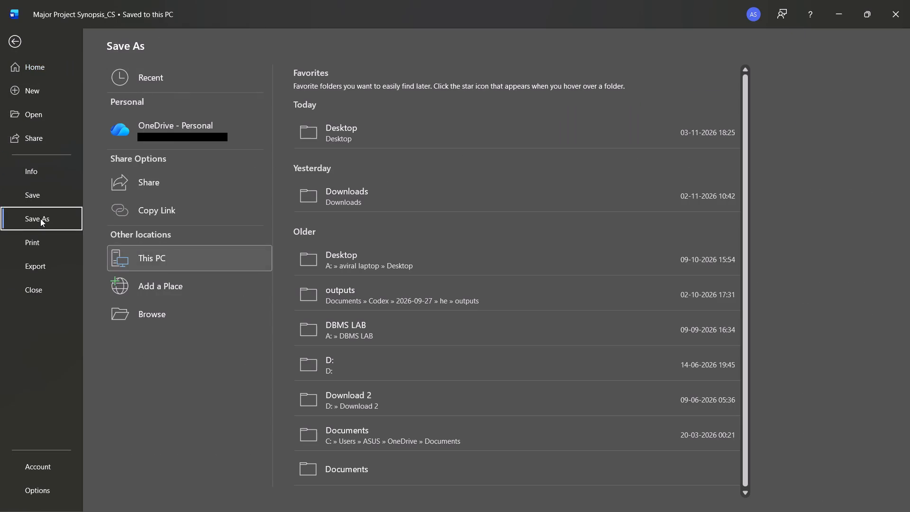
left_click(331, 130)
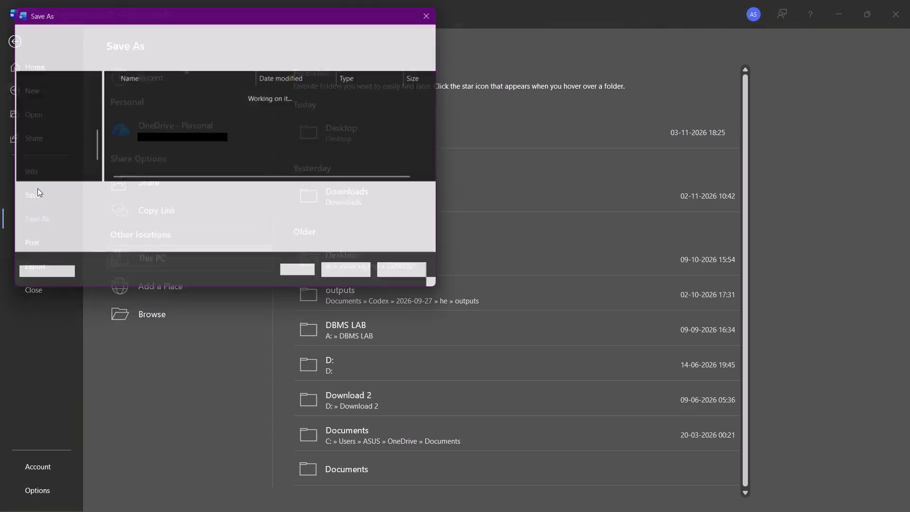
left_click(55, 110)
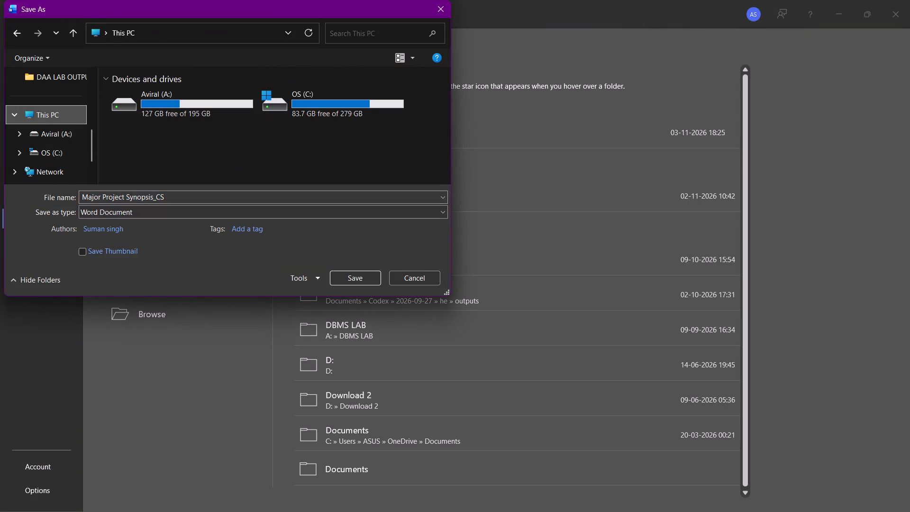
scroll(43, 119, "up", 4)
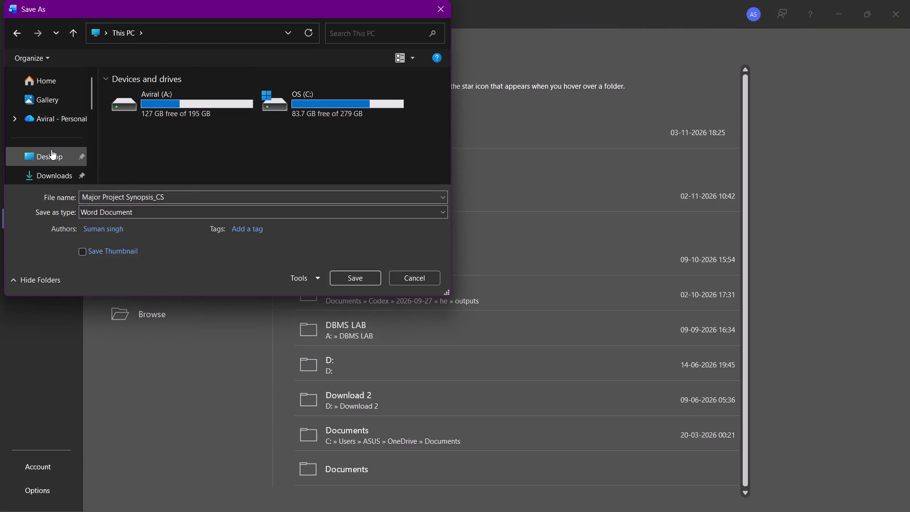
left_click(51, 149)
left_click(158, 210)
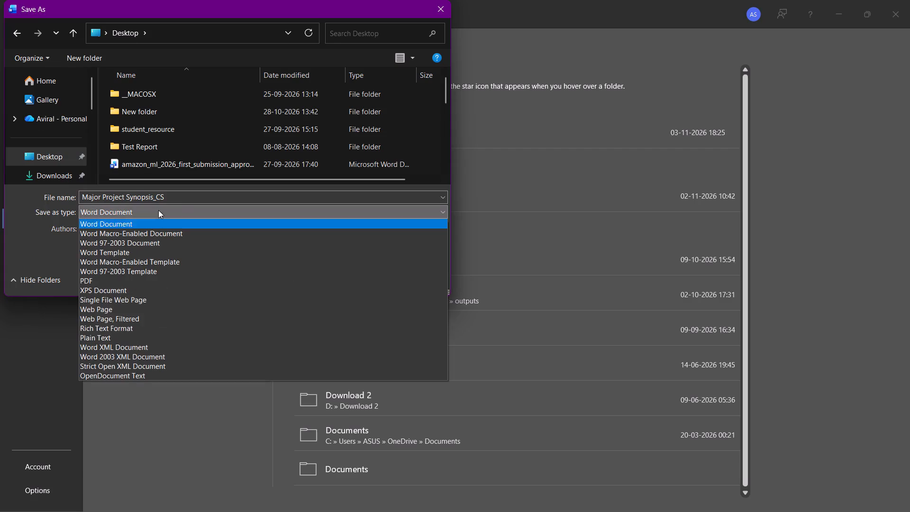
left_click(90, 284)
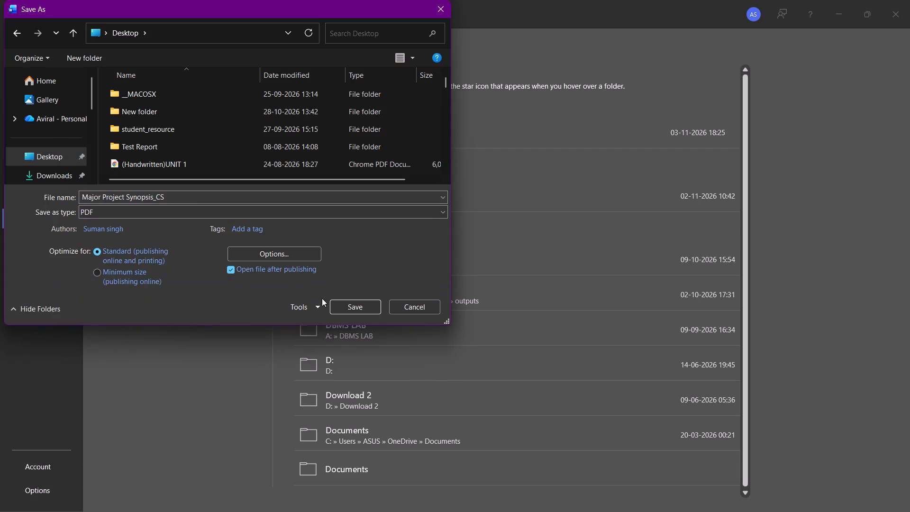
left_click(342, 303)
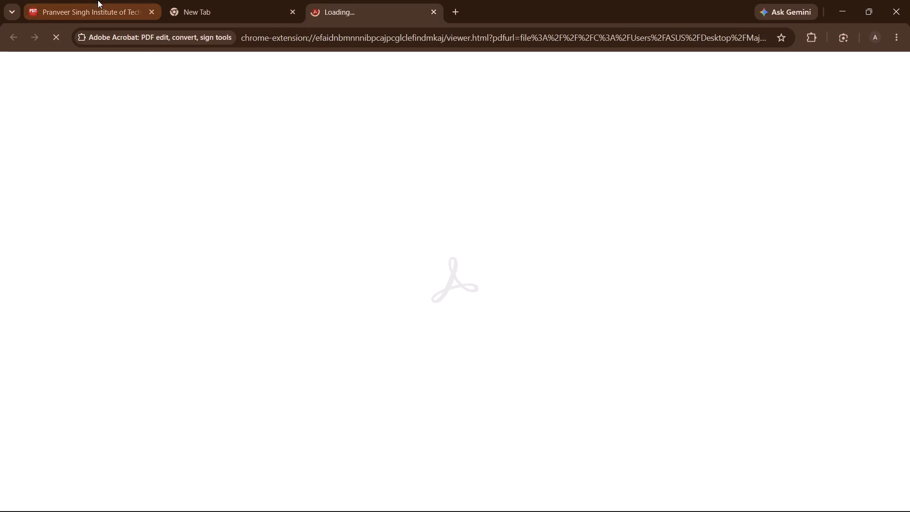
Look over the cover page of the exported PDF in Chrome.
scroll(438, 290, "down", 1)
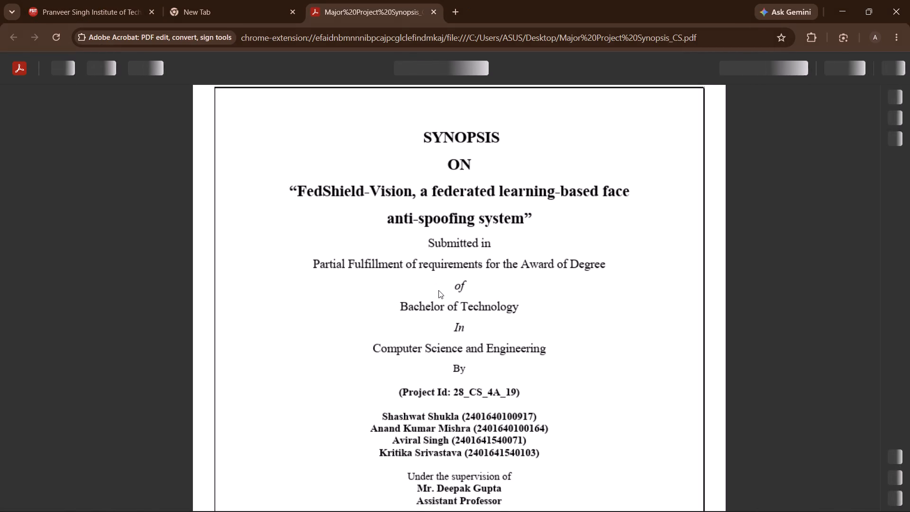
scroll(438, 290, "down", 1)
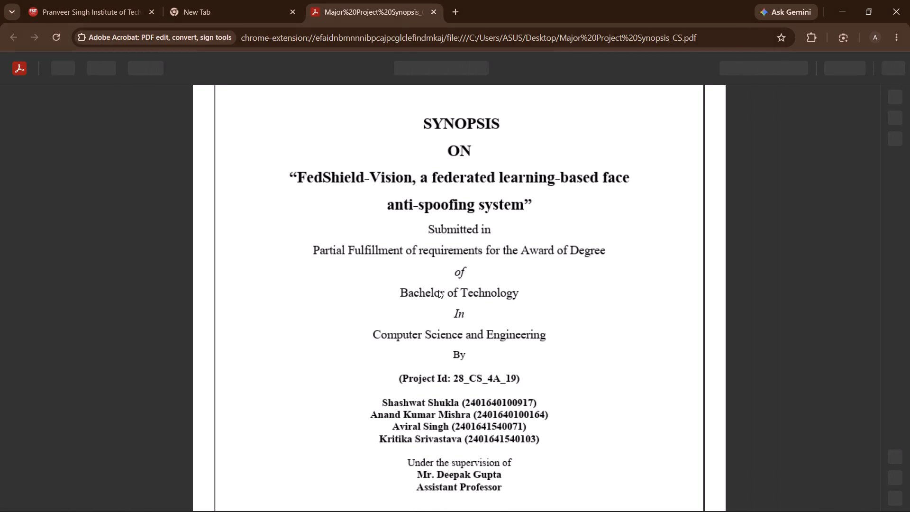
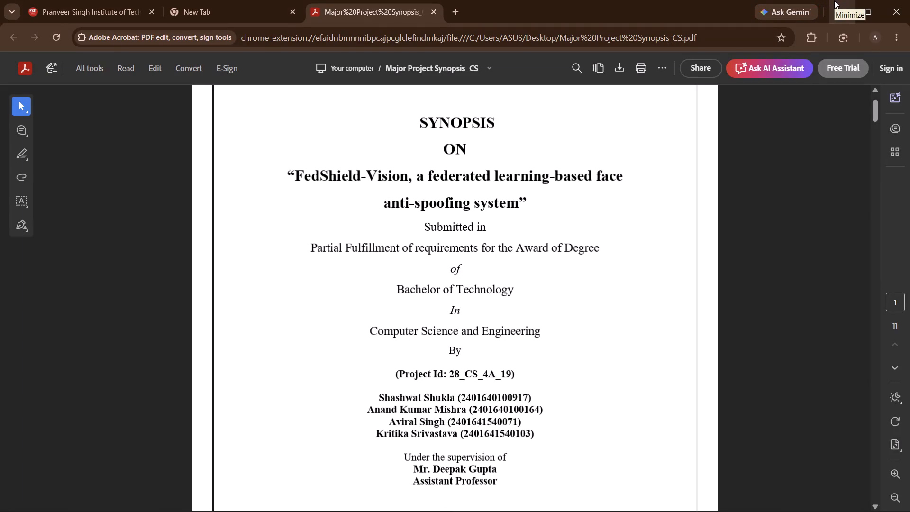
Switch to the desktop and copy the "Major Project Synopsis_CS" PDF file to the clipboard.
left_click(834, 0)
left_click(833, 13)
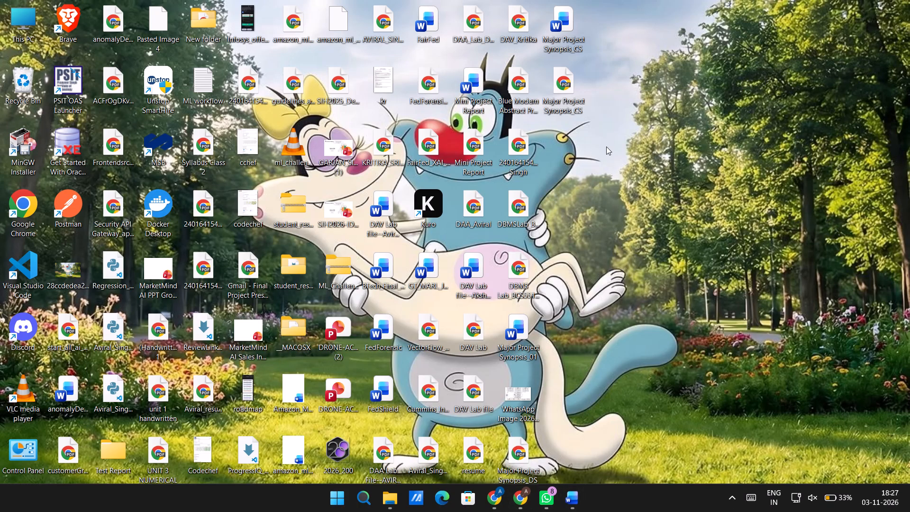
left_click_drag(608, 143, 546, 69)
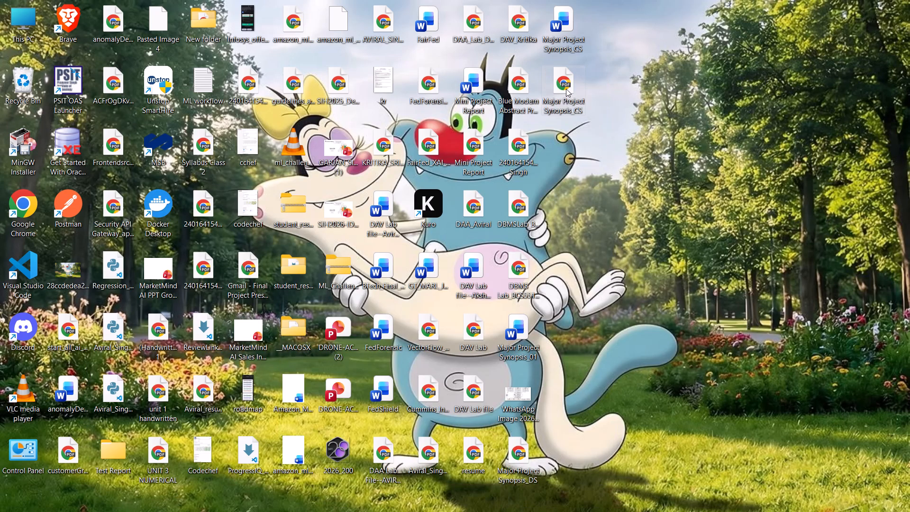
right_click(566, 89)
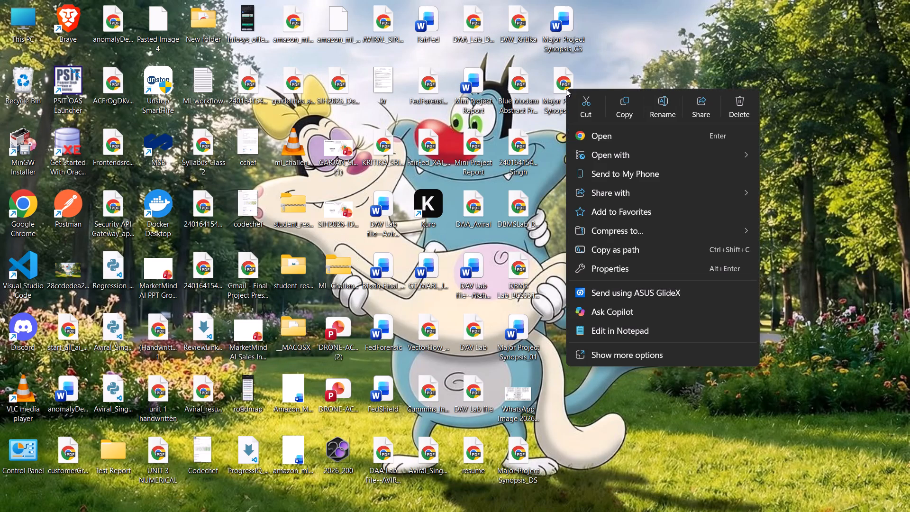
left_click(628, 109)
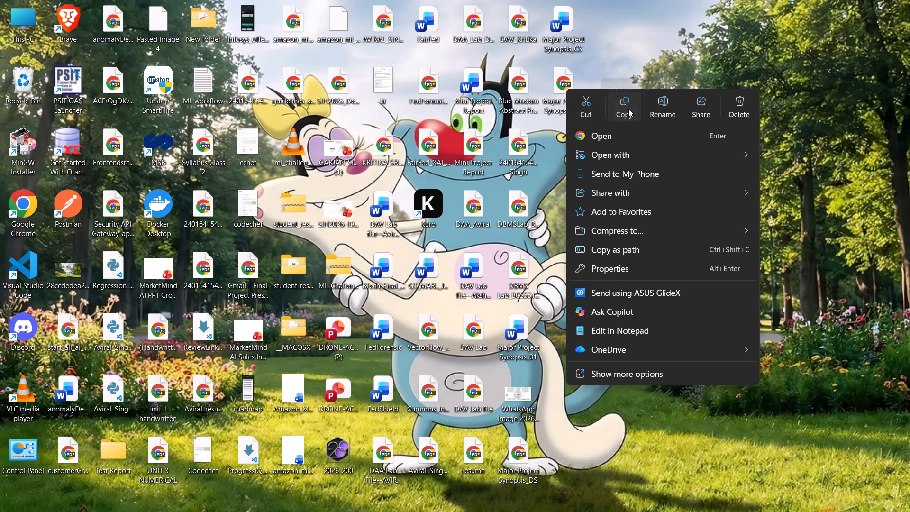
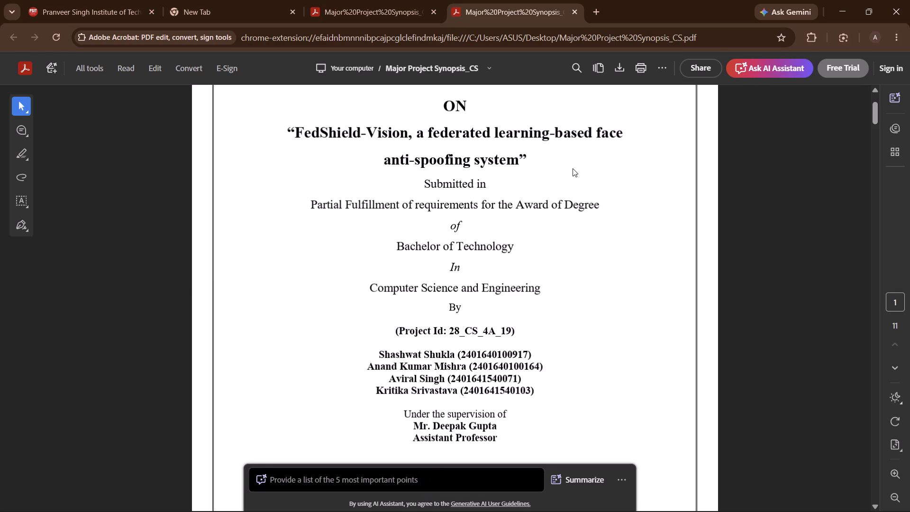
Examine the cover page and the start of the second page in the synopsis PDF for layout problems.
scroll(573, 168, "down", 5)
scroll(573, 168, "up", 2)
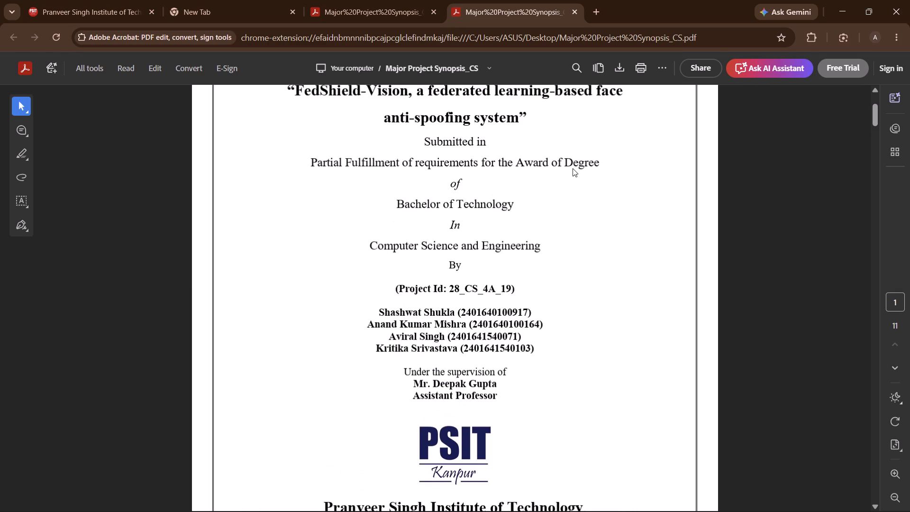
scroll(573, 168, "up", 4)
scroll(573, 168, "down", 3)
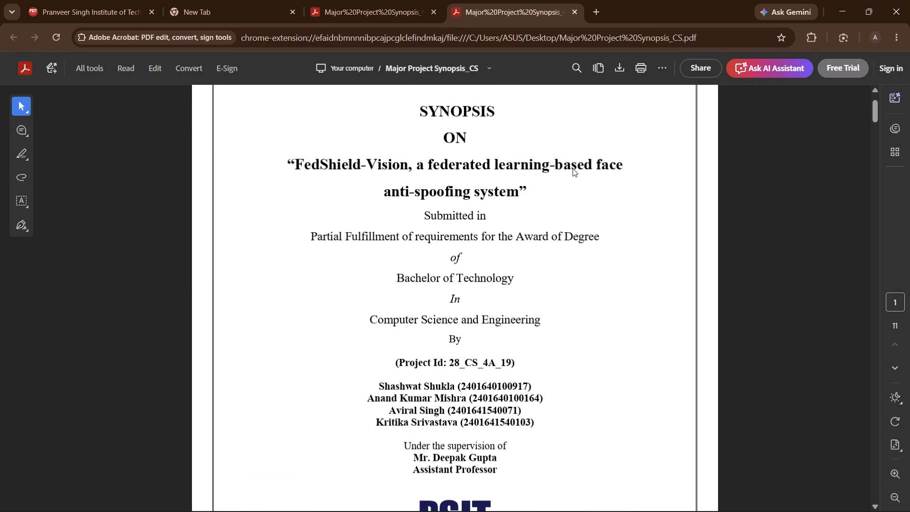
scroll(573, 168, "down", 7)
scroll(573, 168, "up", 4)
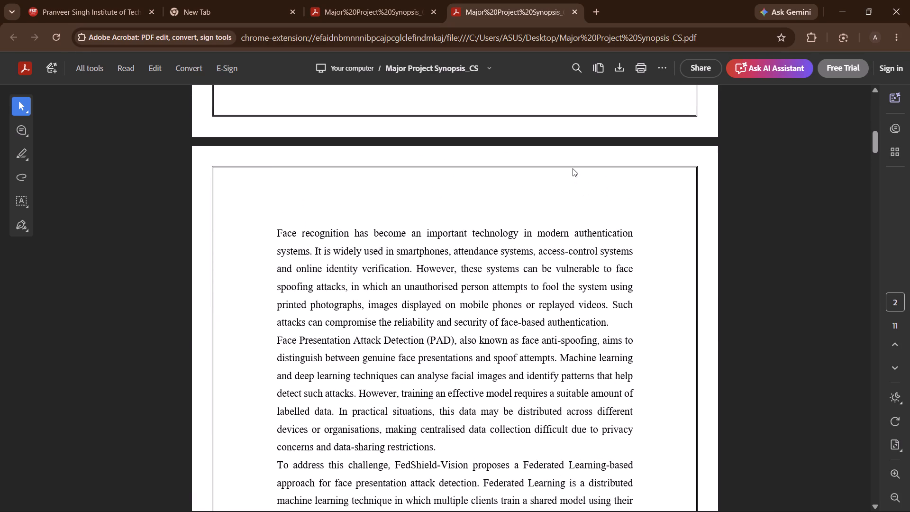
scroll(573, 168, "up", 3)
scroll(573, 168, "down", 1)
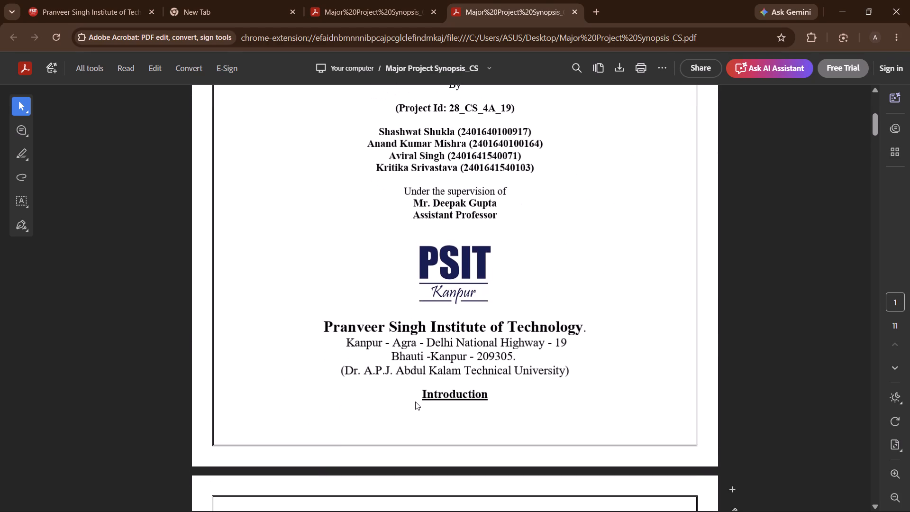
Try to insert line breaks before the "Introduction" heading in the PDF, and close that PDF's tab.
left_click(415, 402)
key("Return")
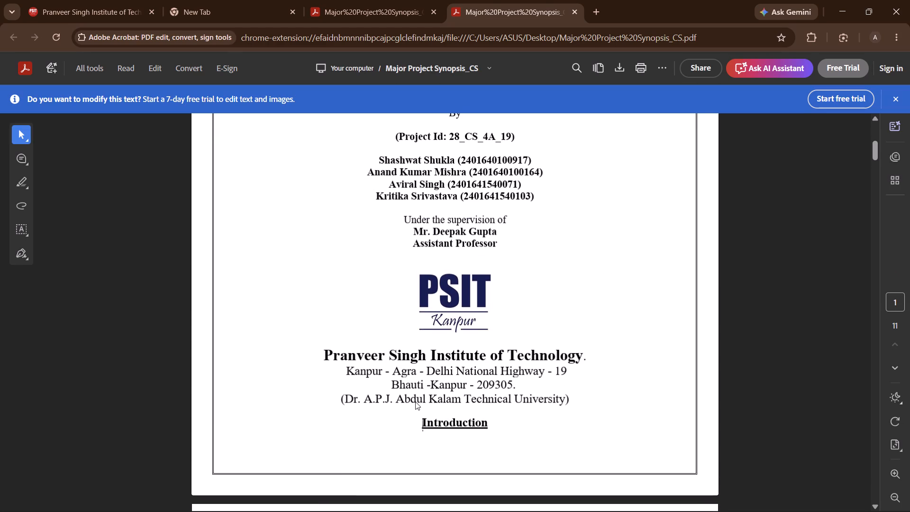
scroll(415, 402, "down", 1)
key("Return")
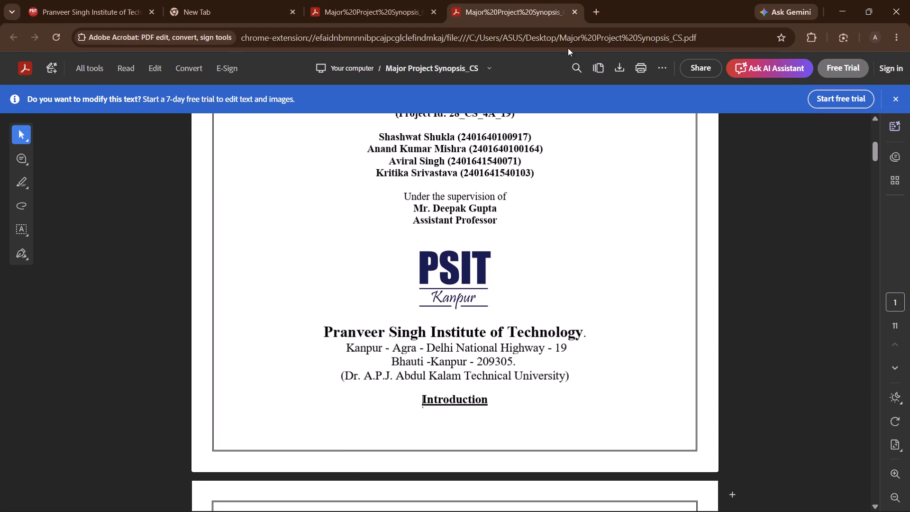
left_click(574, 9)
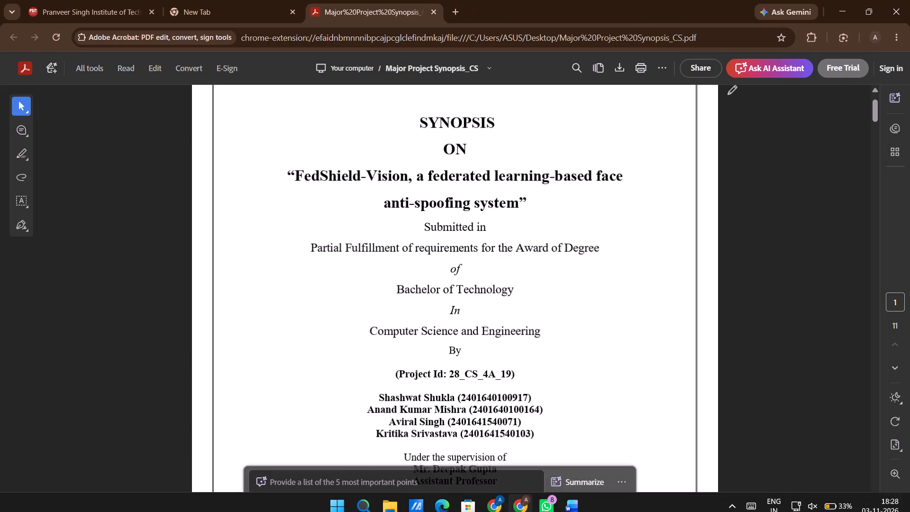
Switch to the Word document and insert a line break before the "Introduction" heading at the bottom of the cover page.
left_click(568, 494)
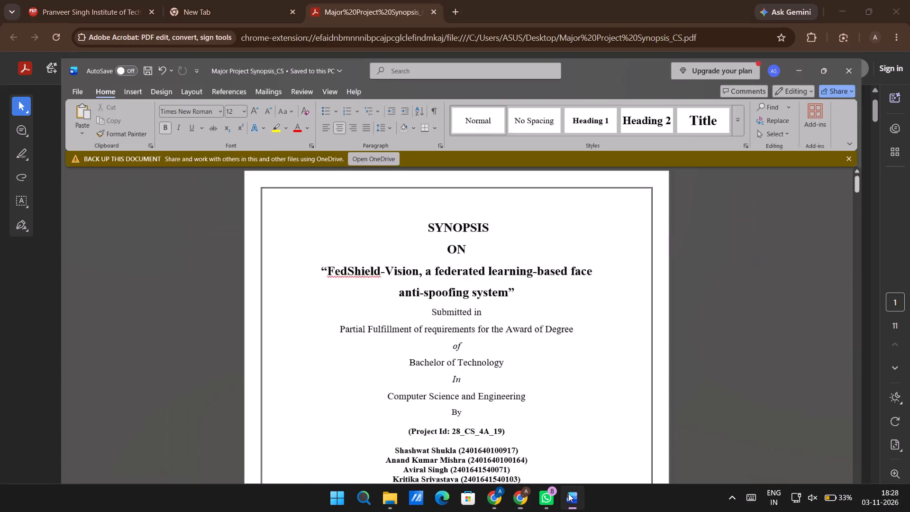
scroll(464, 379, "down", 3)
left_click(413, 342)
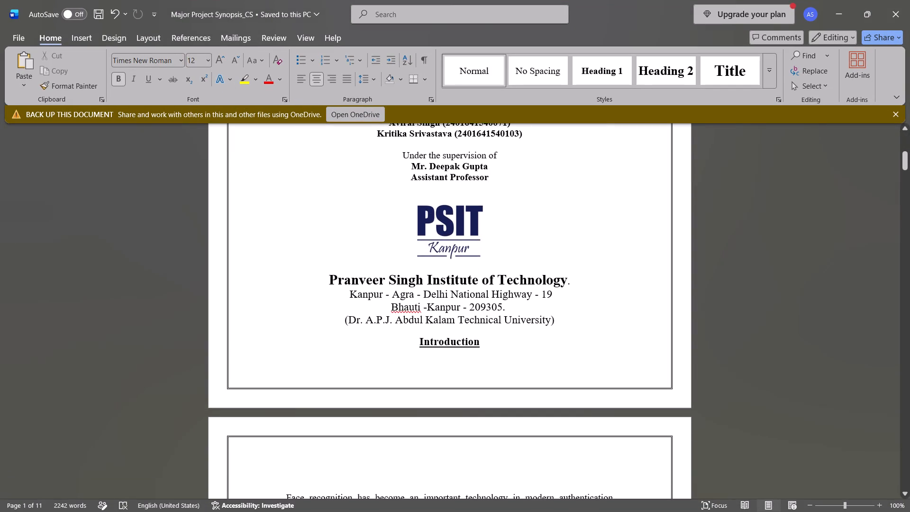
key("Return")
Review the layout of the remaining synopsis pages, including the Gantt chart, methodology and architecture sections, through to the references.
scroll(413, 342, "down", 6)
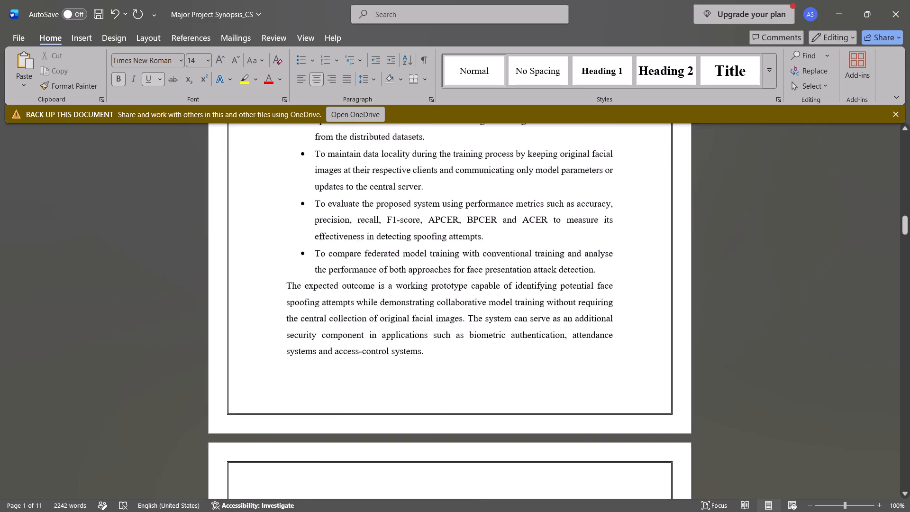
scroll(413, 342, "down", 13)
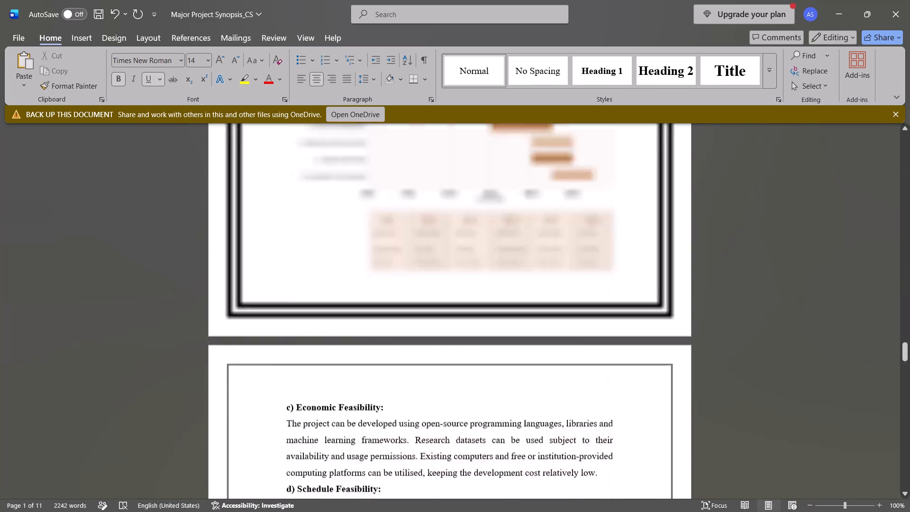
scroll(413, 342, "down", 1)
scroll(413, 342, "up", 1)
scroll(413, 342, "down", 3)
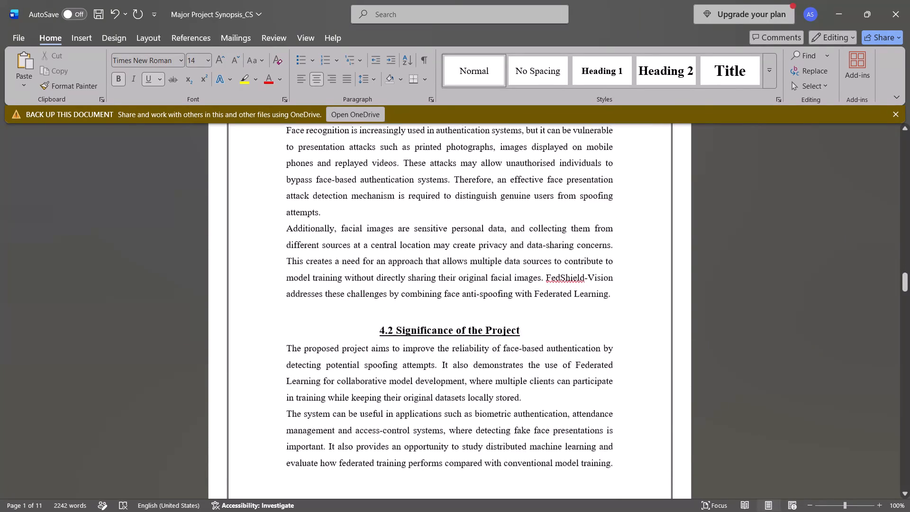
scroll(413, 342, "down", 7)
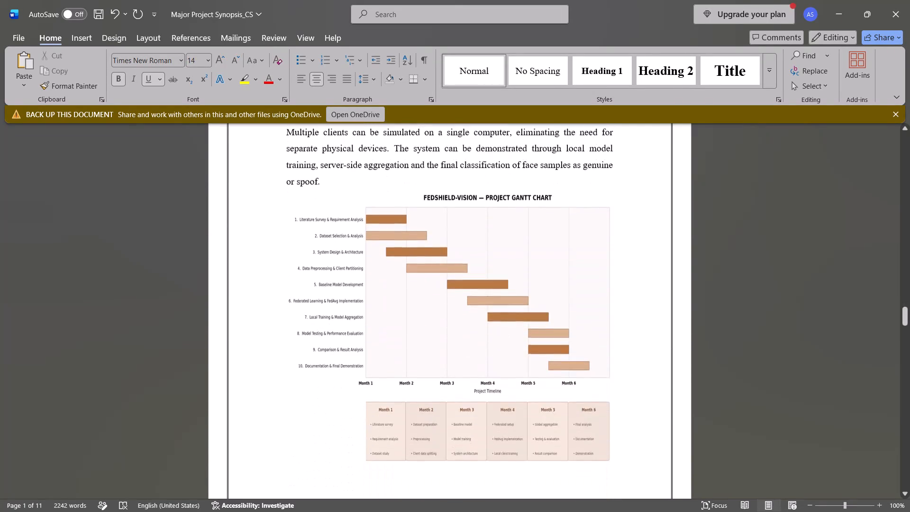
scroll(413, 342, "down", 2)
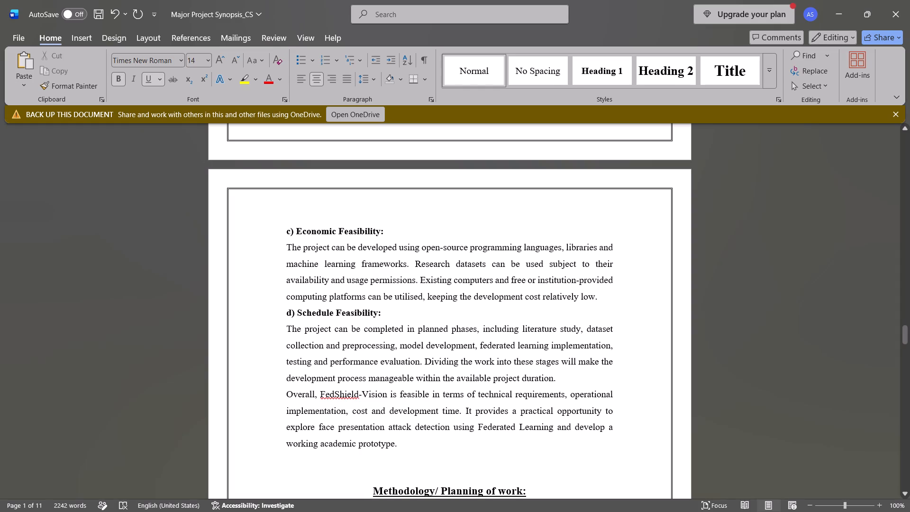
scroll(439, 344, "down", 1)
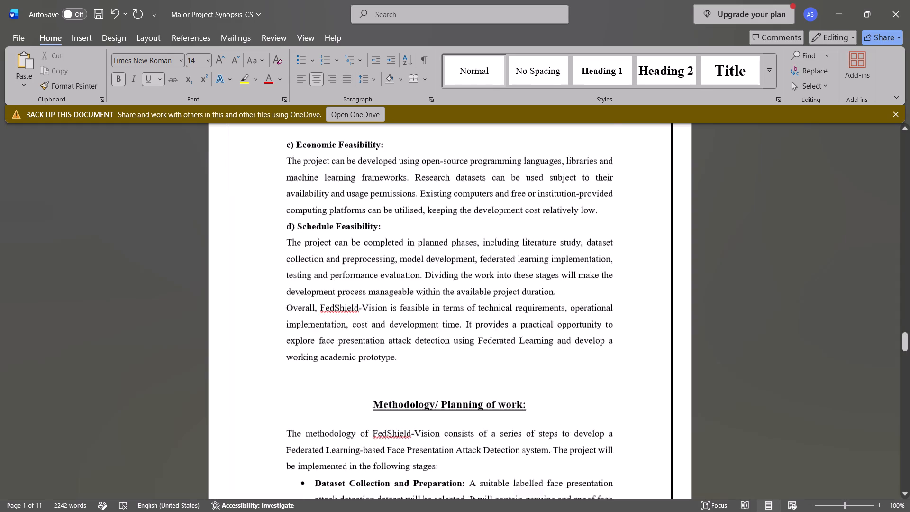
scroll(439, 344, "down", 5)
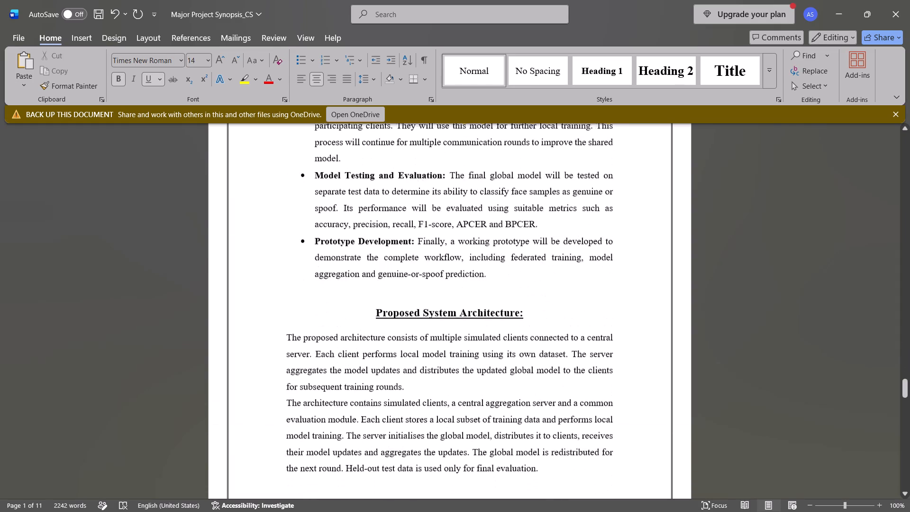
scroll(439, 344, "down", 8)
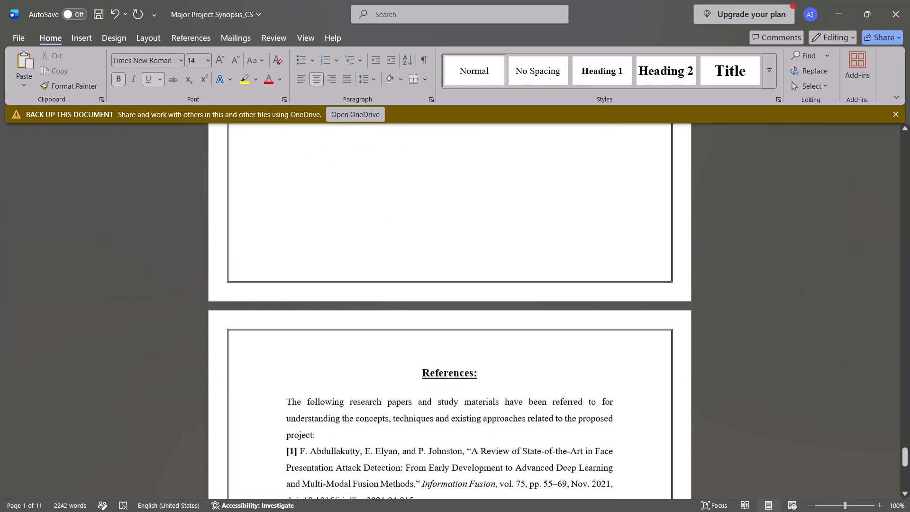
scroll(439, 344, "down", 8)
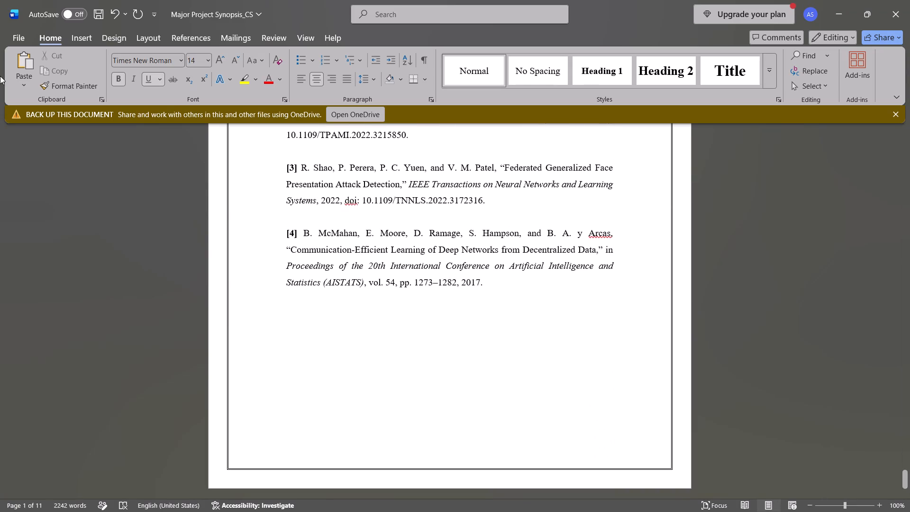
Save a copy of the document to the Desktop as a Word document named "Major Project Synopsis_".
left_click(17, 31)
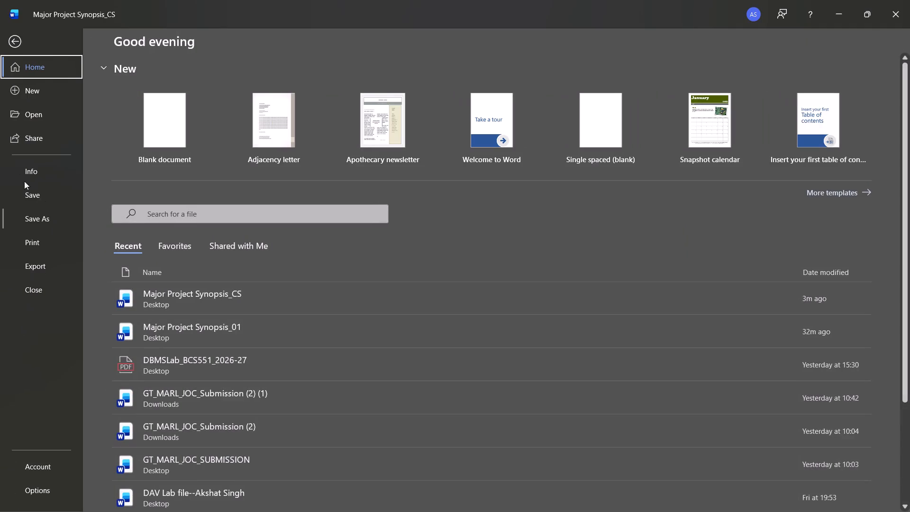
left_click(30, 219)
left_click(310, 132)
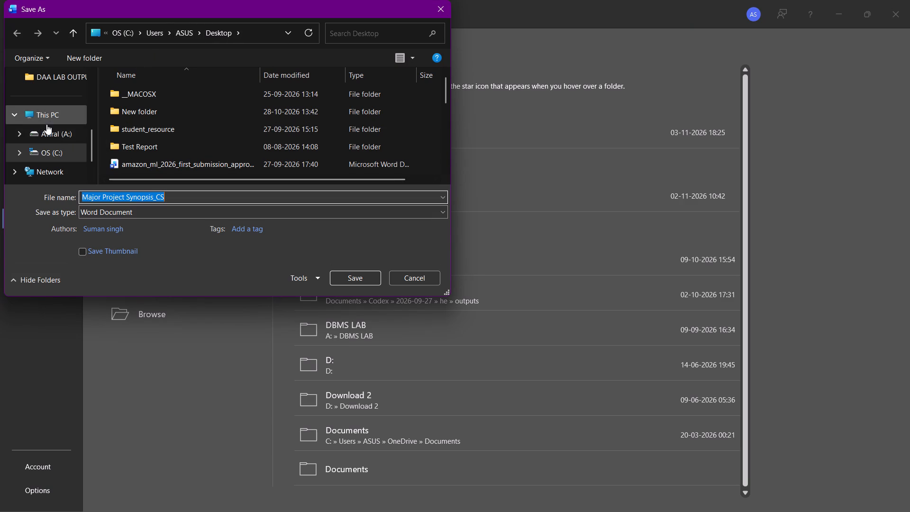
scroll(46, 124, "up", 4)
left_click(48, 156)
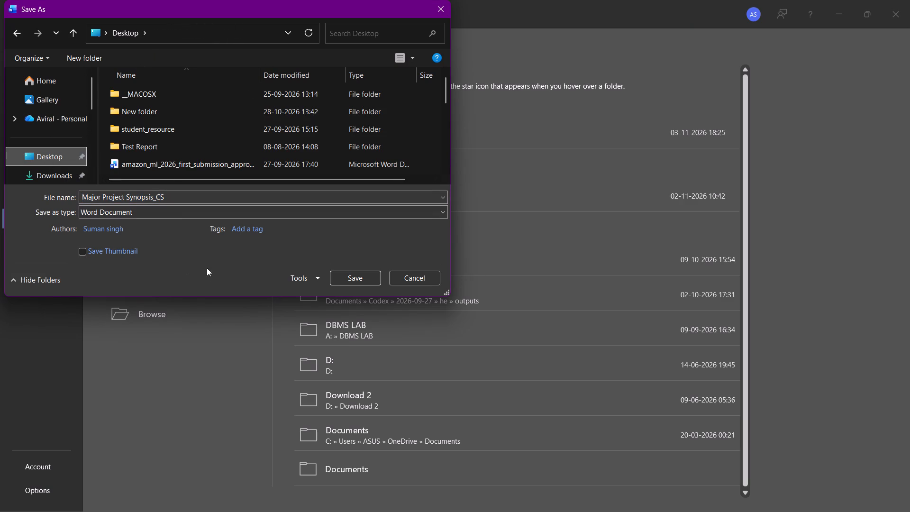
left_click(172, 199)
left_click(172, 199)
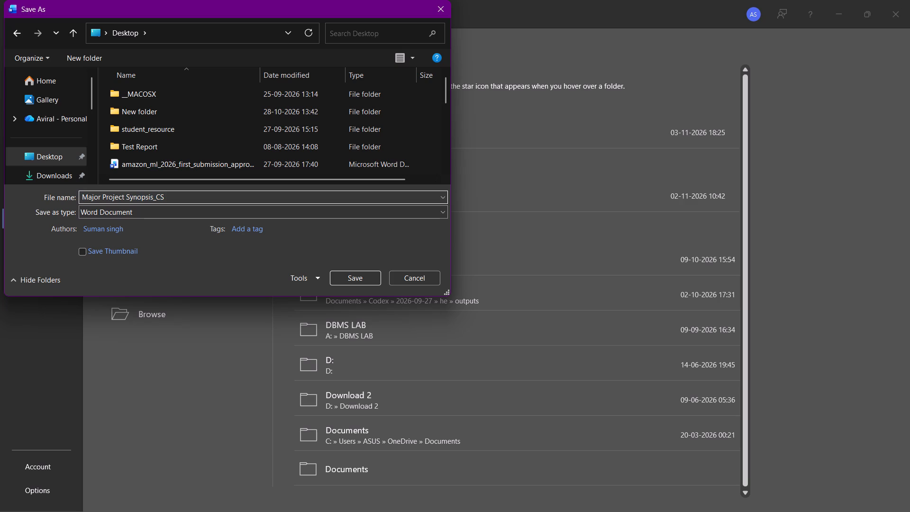
key("BackSpace")
key("BackSpace")
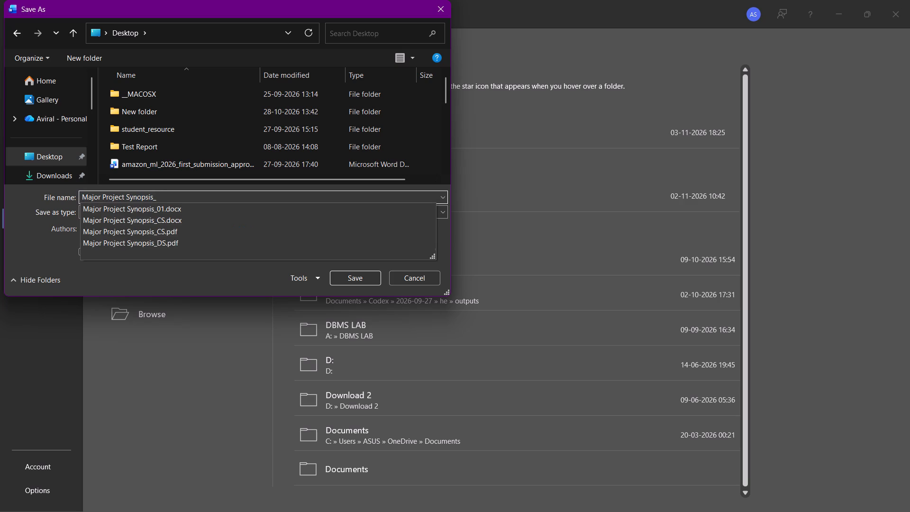
left_click(172, 199)
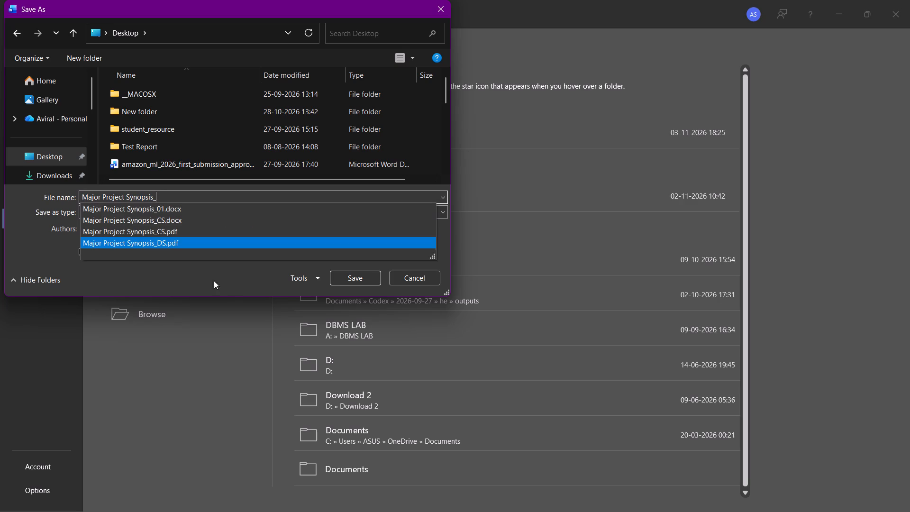
left_click(167, 195)
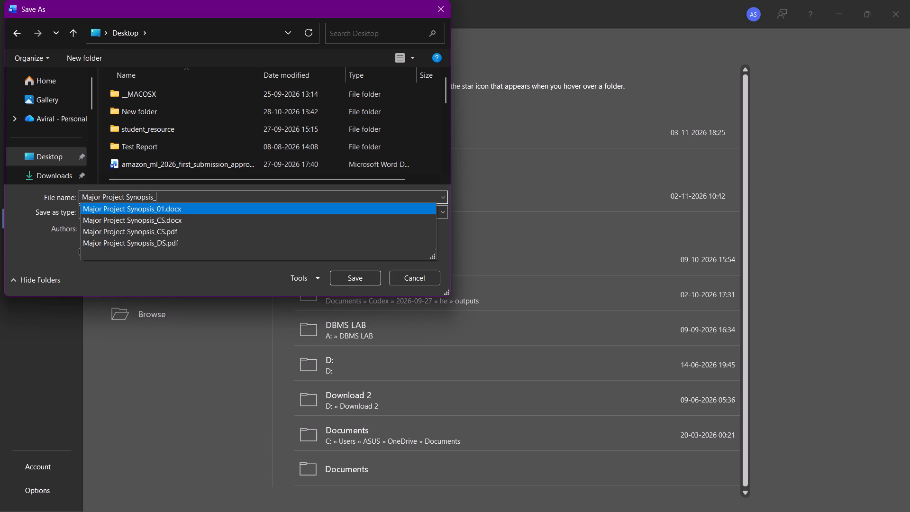
key("Return")
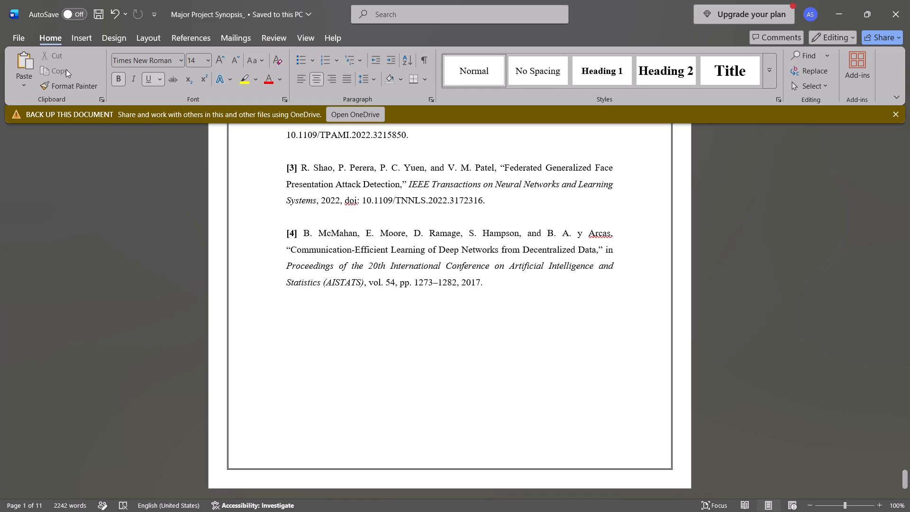
Export the document to the Desktop as a PDF named "Major Project Synopsis_".
left_click(11, 38)
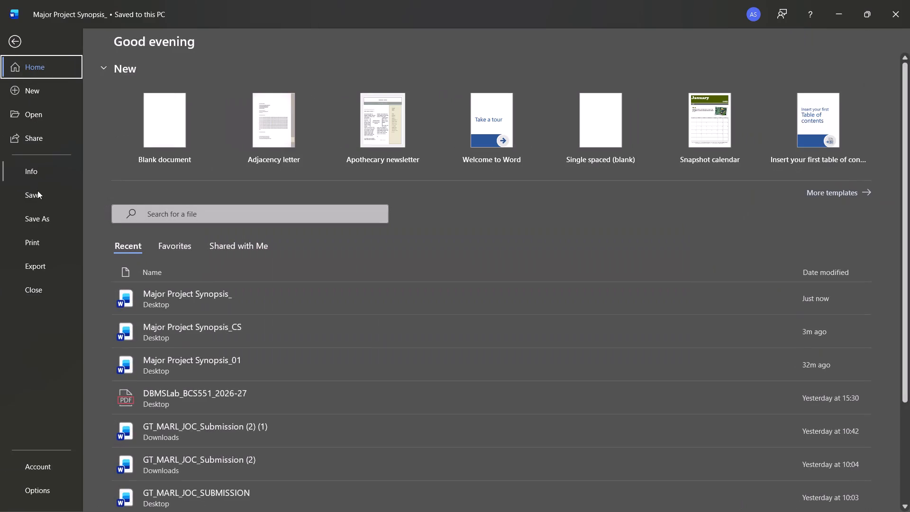
left_click(43, 213)
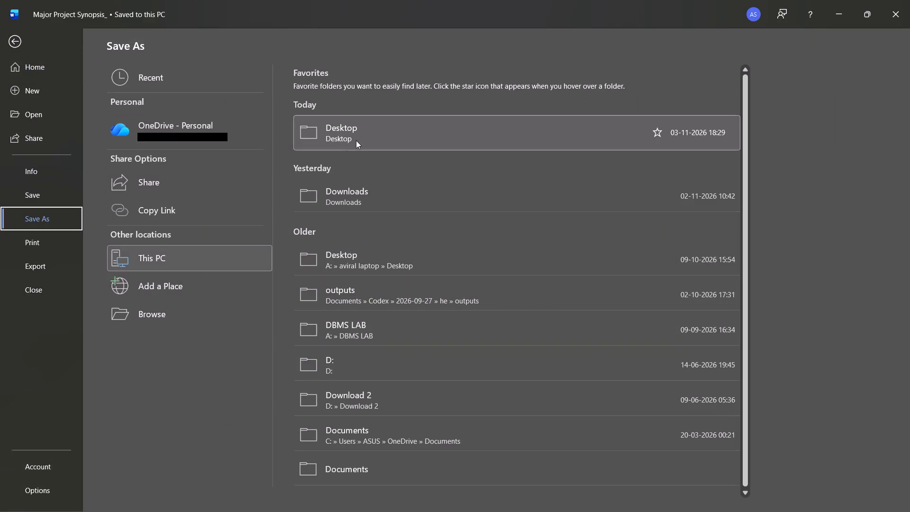
left_click(356, 140)
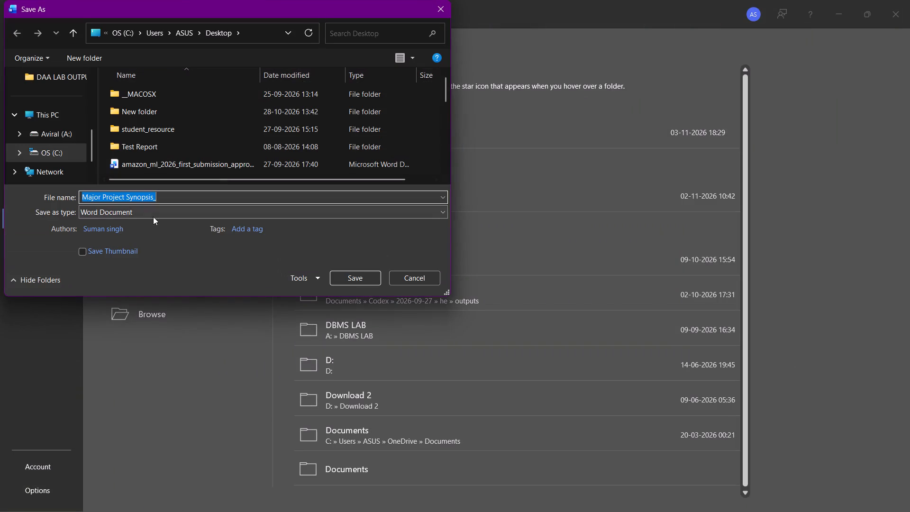
left_click(147, 213)
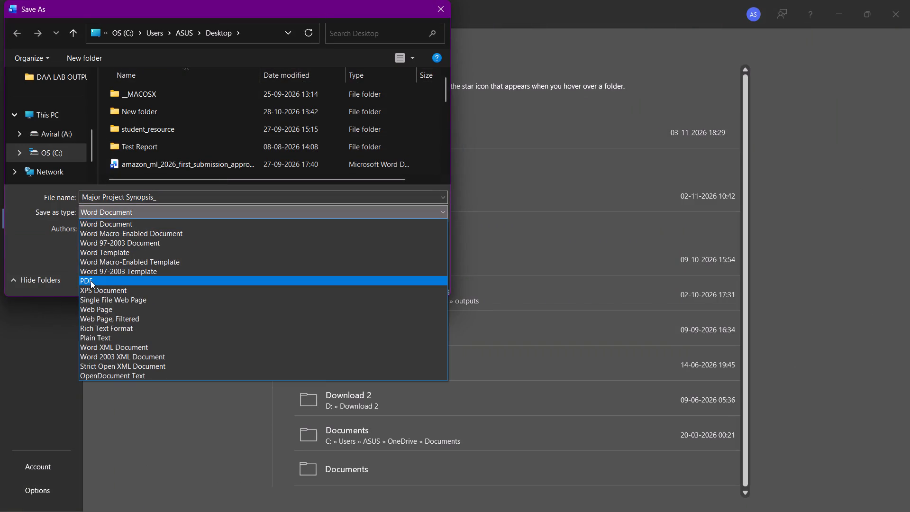
left_click(91, 281)
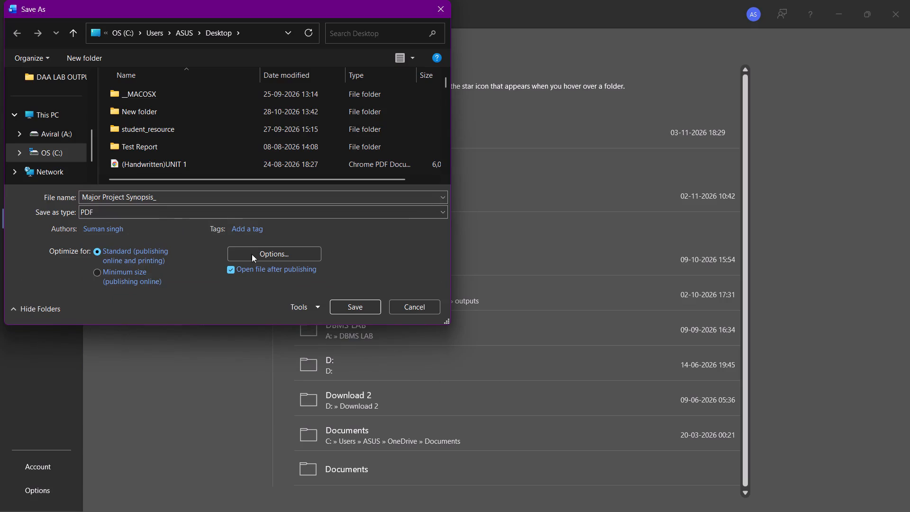
left_click(353, 310)
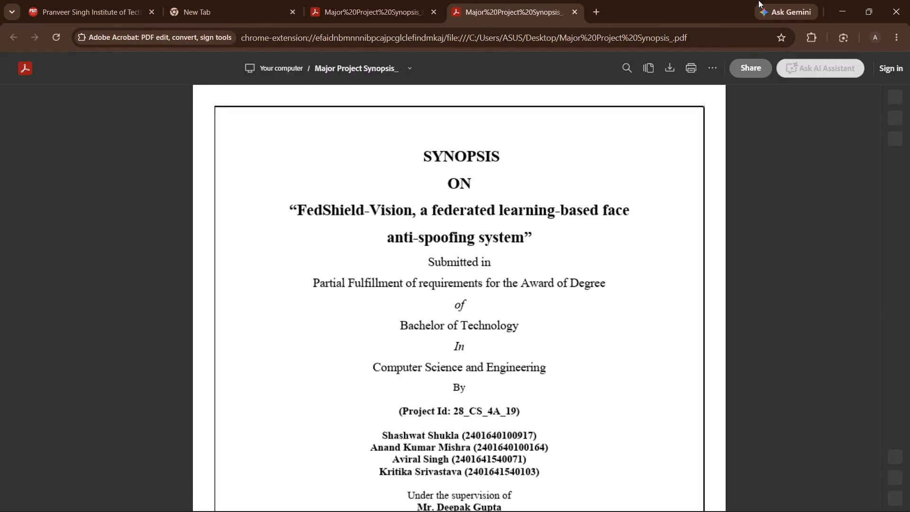
Minimize the browser and Word windows to reach the desktop.
left_click(834, 0)
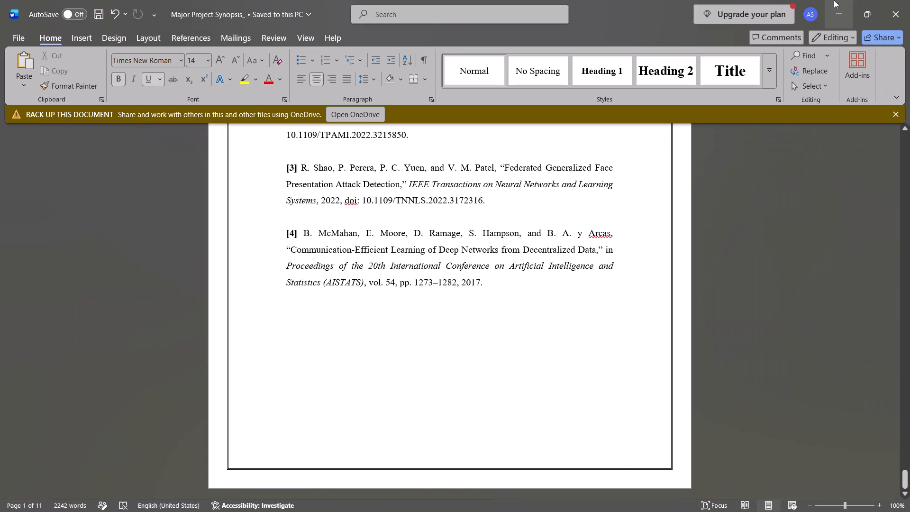
left_click(840, 11)
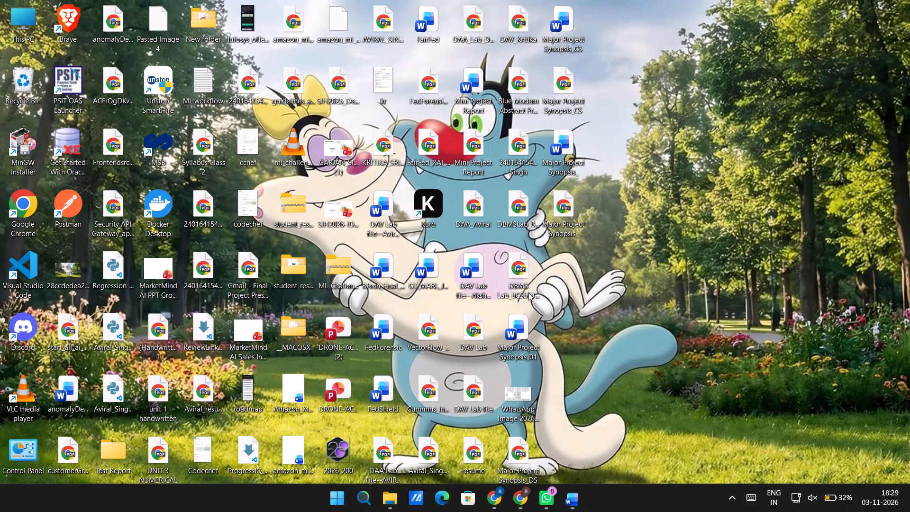
Open the exported "Major Project Synopsis_" PDF from the desktop, check its cover, Introduction and Project Objective pages, and close the browser window.
double_click(566, 212)
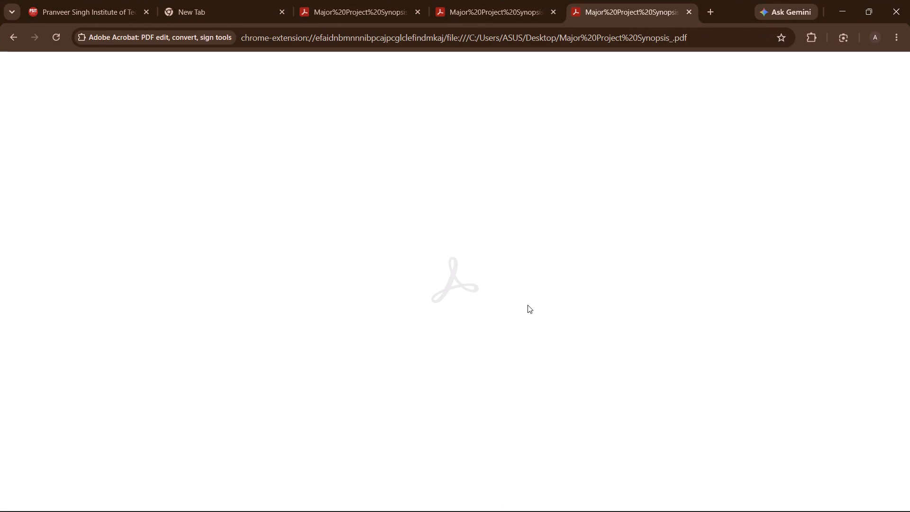
scroll(528, 305, "down", 4)
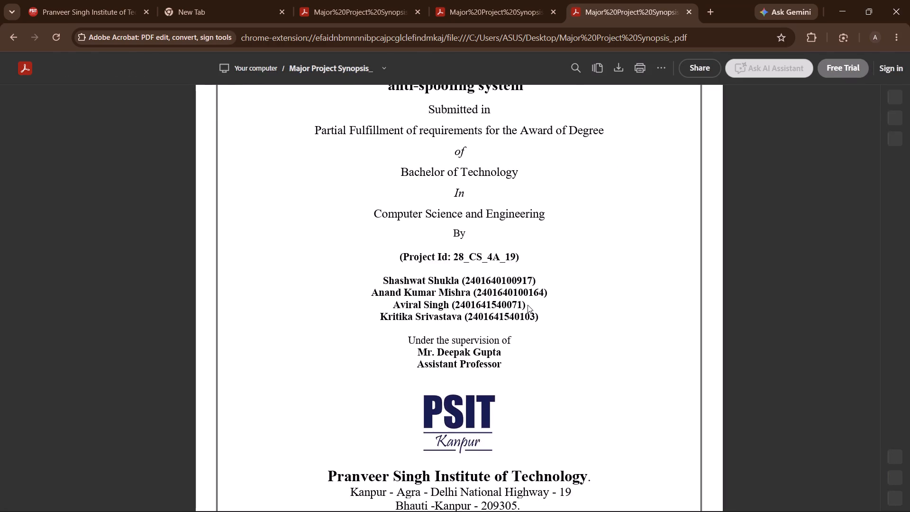
scroll(528, 305, "down", 3)
scroll(528, 305, "up", 3)
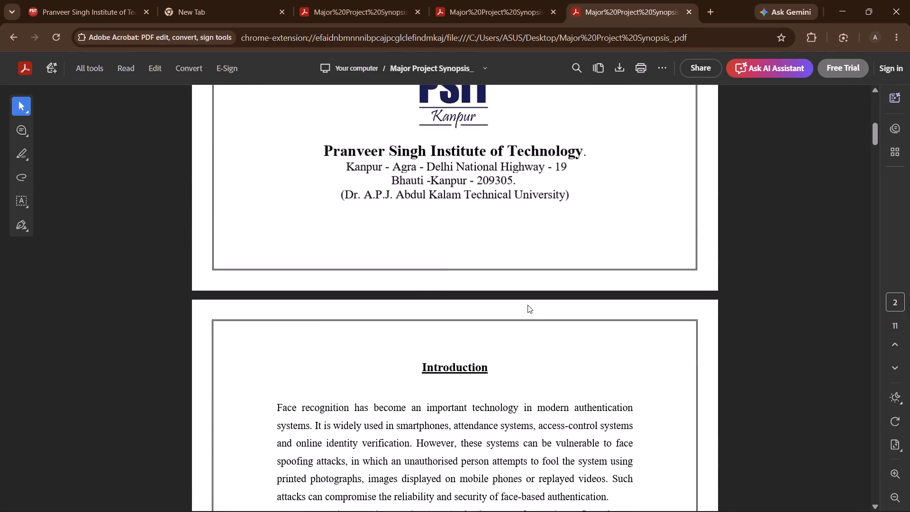
scroll(528, 305, "up", 3)
scroll(528, 305, "down", 8)
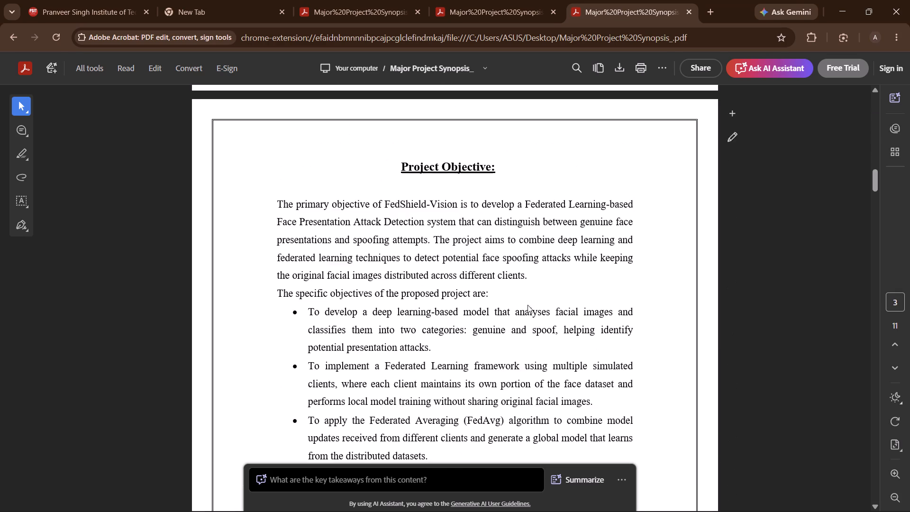
scroll(528, 305, "down", 4)
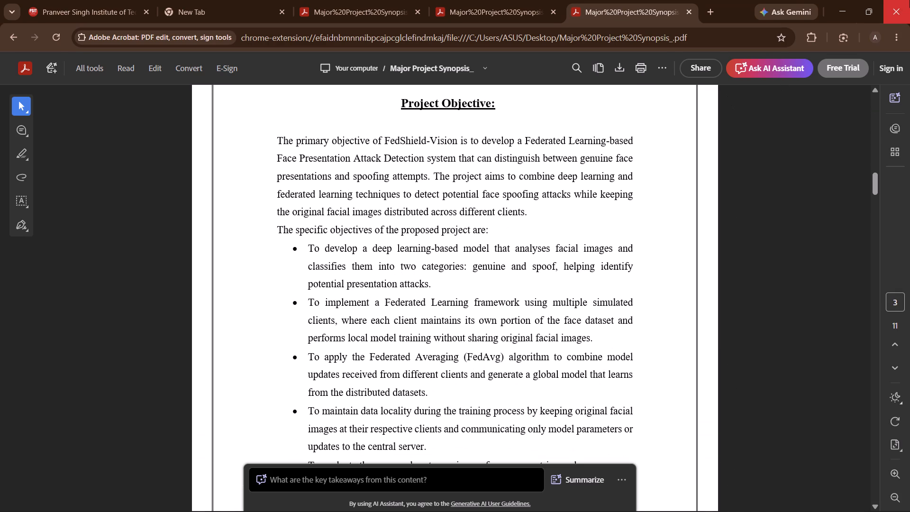
left_click(909, 0)
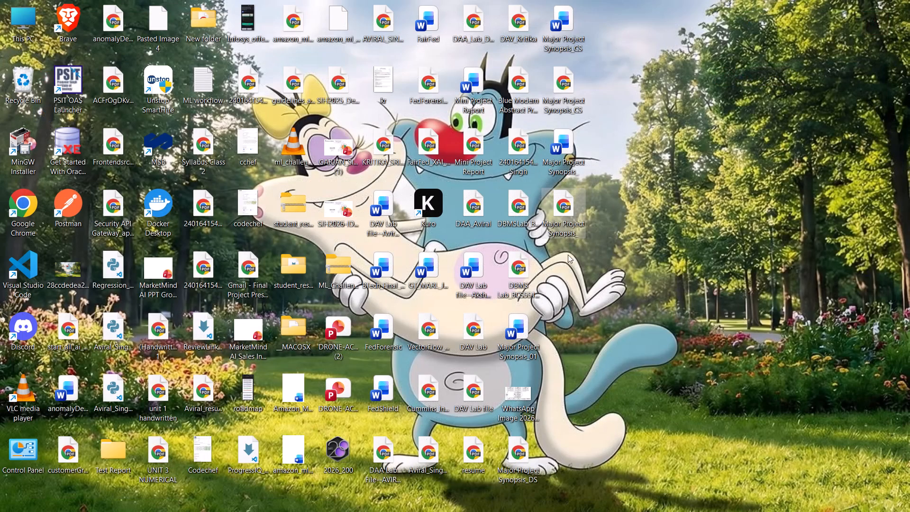
Copy the "Major Project Synopsis_" PDF file on the desktop to the clipboard.
left_click_drag(576, 255, 556, 182)
right_click(562, 208)
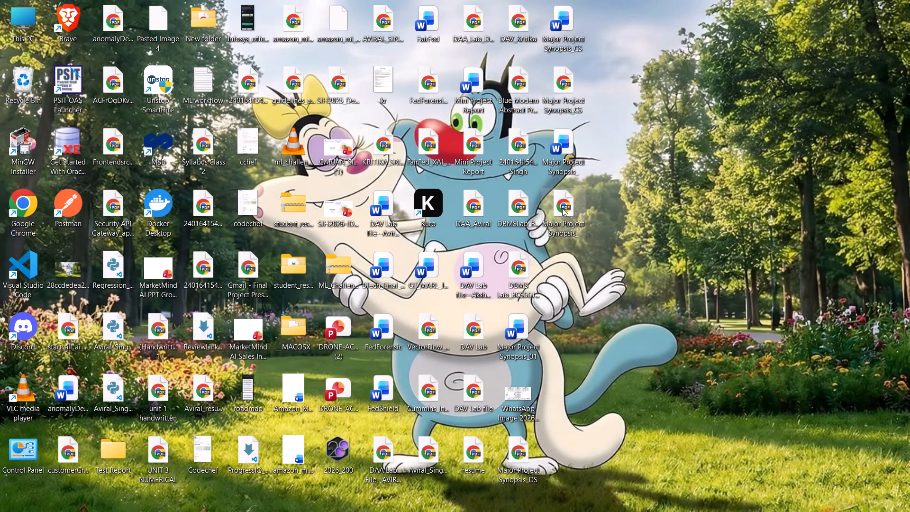
left_click(617, 176)
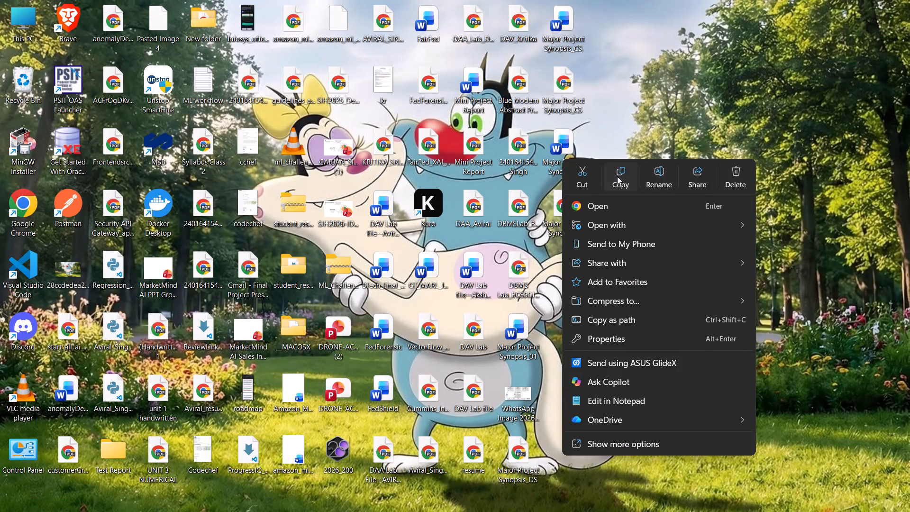
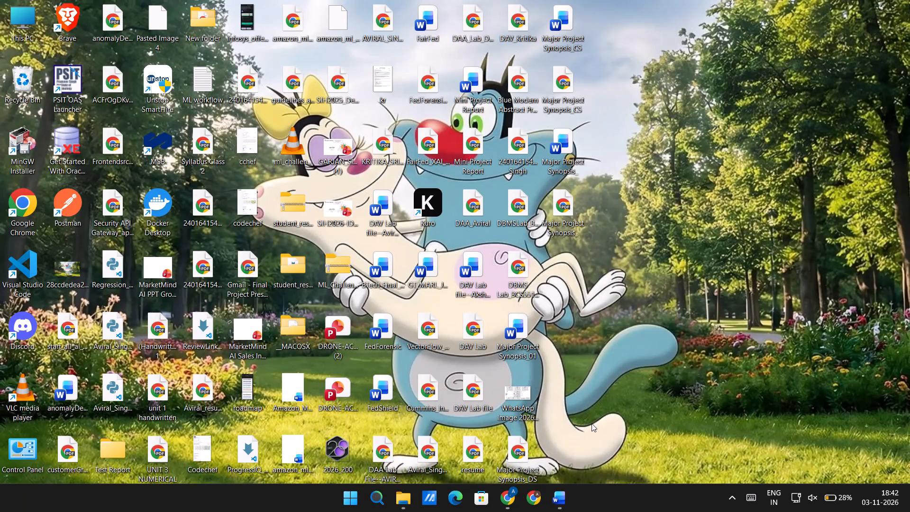
Switch from the desktop back to the open Major Project Synopsis_ document in Word.
left_click(564, 491)
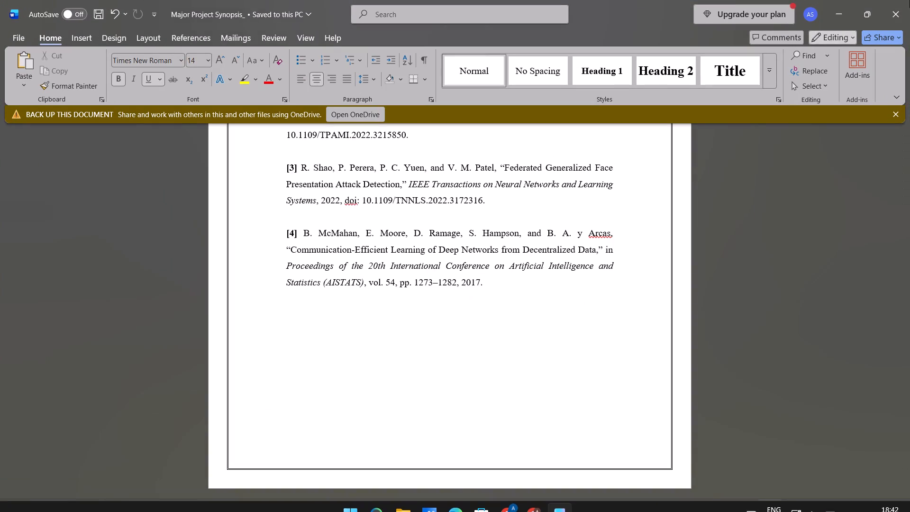
Close the "Major Project Synopsis_" Word document to return to the desktop.
left_click(909, 0)
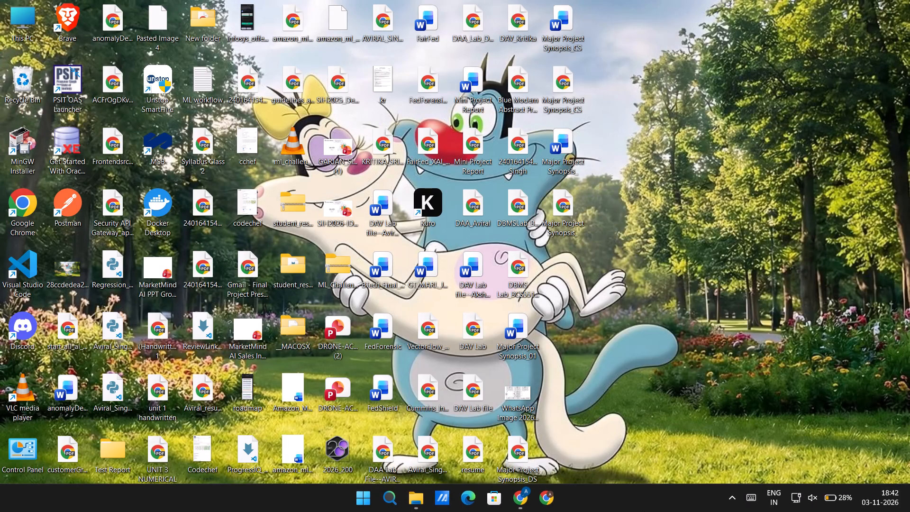